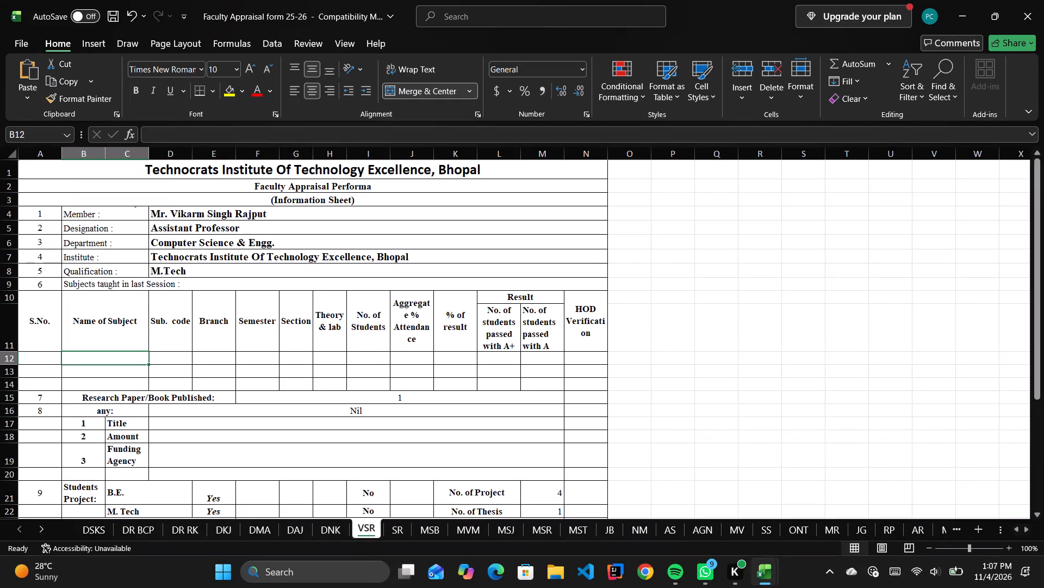
Enter "D/O Elective Lab" as the first subject name in row 12 of the subjects-taught table.
click(114, 358)
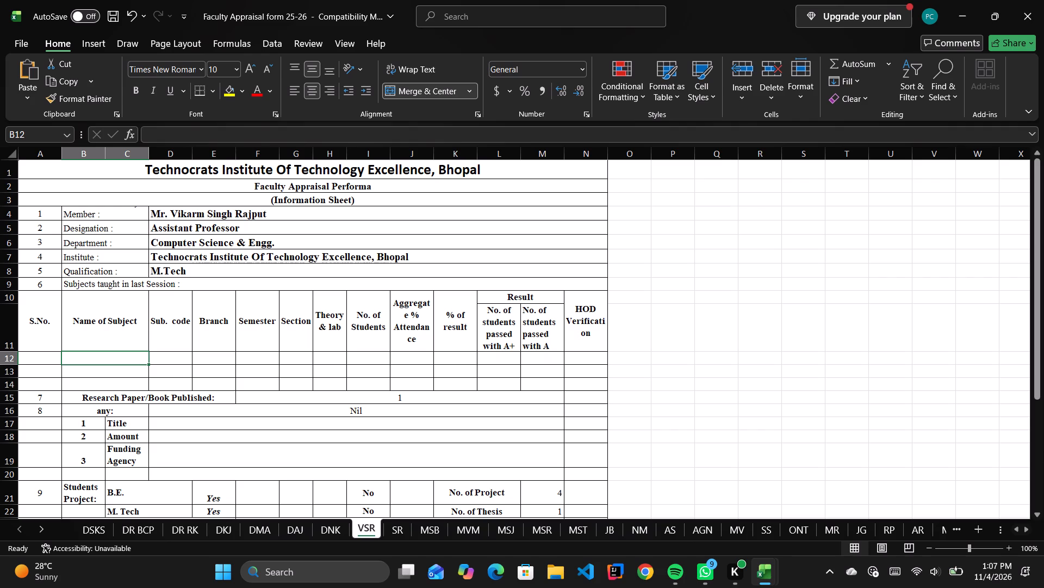
click(86, 361)
key(shift+d)
key(minus)
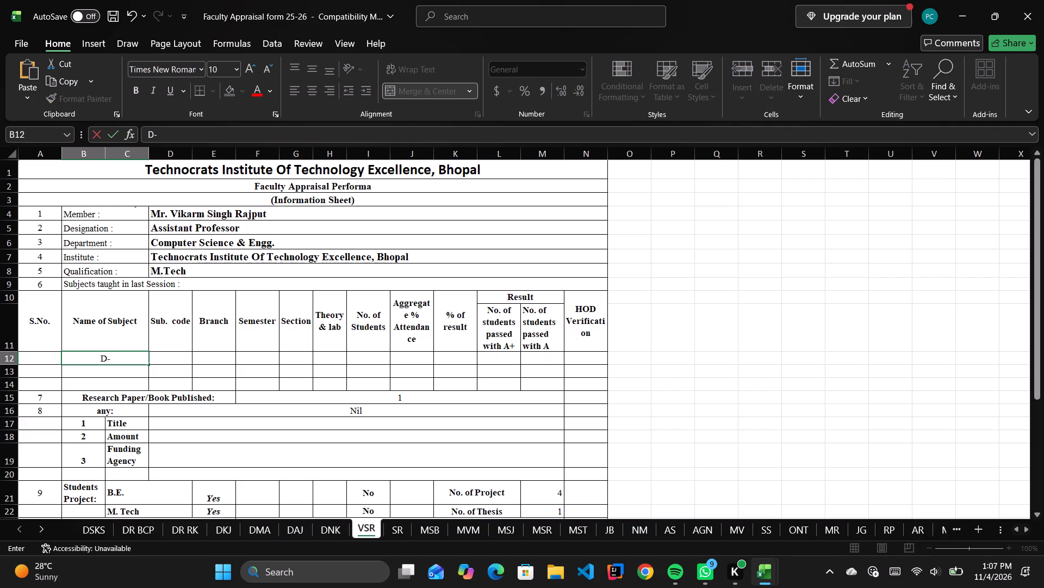
key(BackSpace)
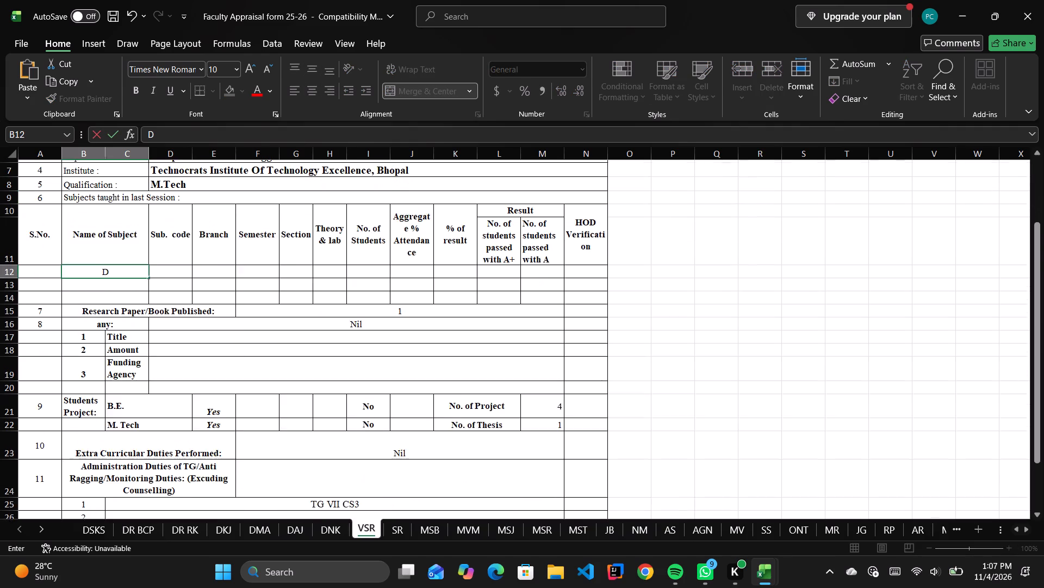
scroll(86, 361, up, 2)
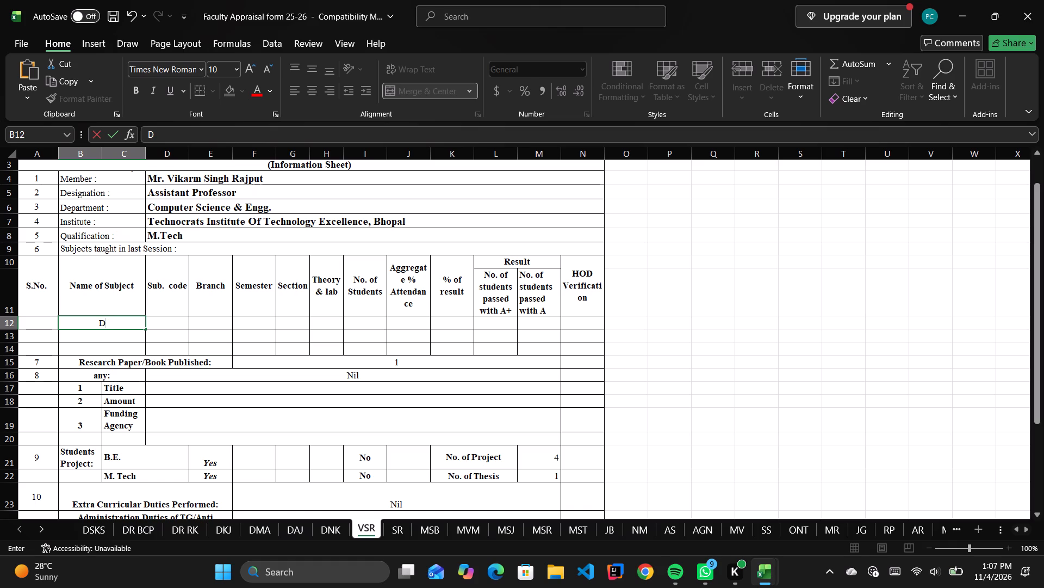
key(slash)
key(shift+o)
key(space)
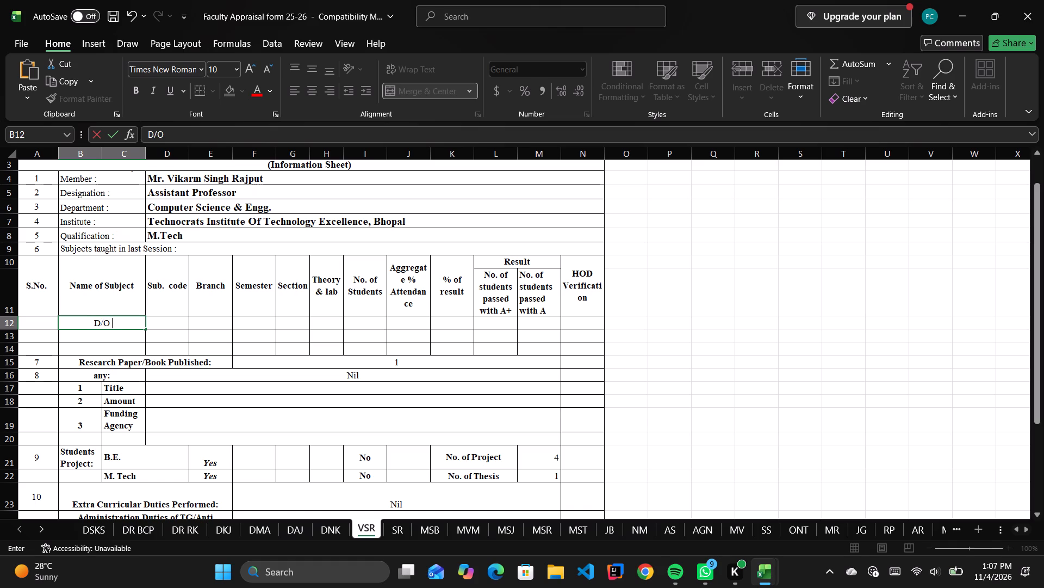
text(Elex)
key(BackSpace)
text(ctive)
key(space)
text(Lab)
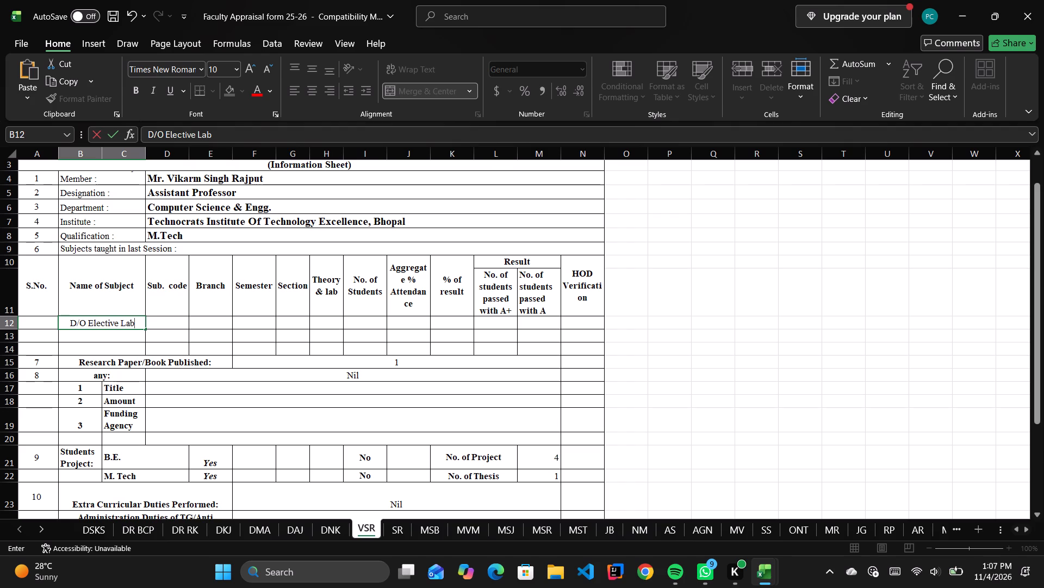
key(Down)
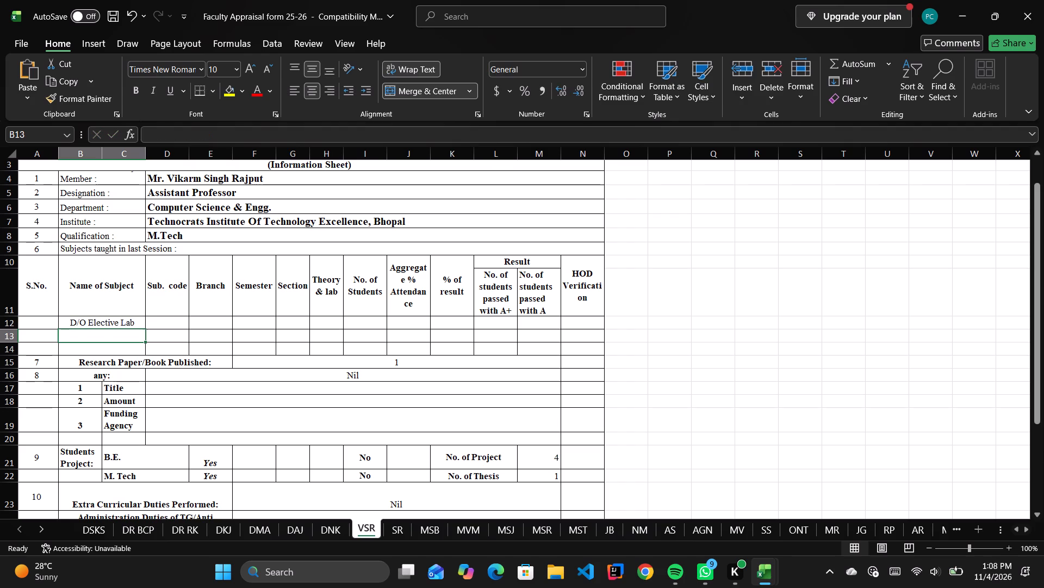
Enter "Major Project 2" and "Seminar" as the subject names in rows 13 and 14.
text(Major)
key(space)
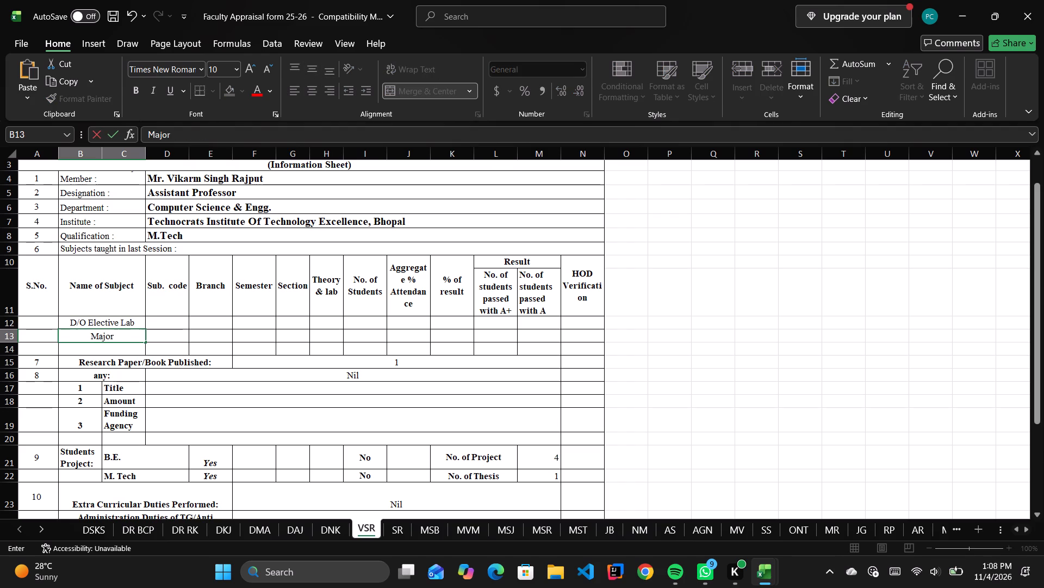
text(Project 2)
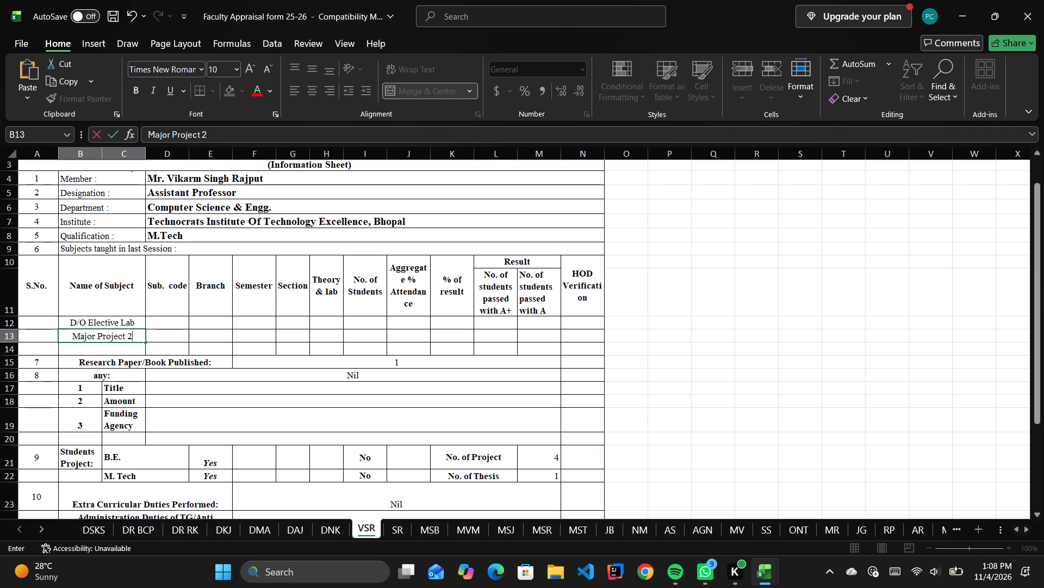
key(Down)
text(Se)
text(minar)
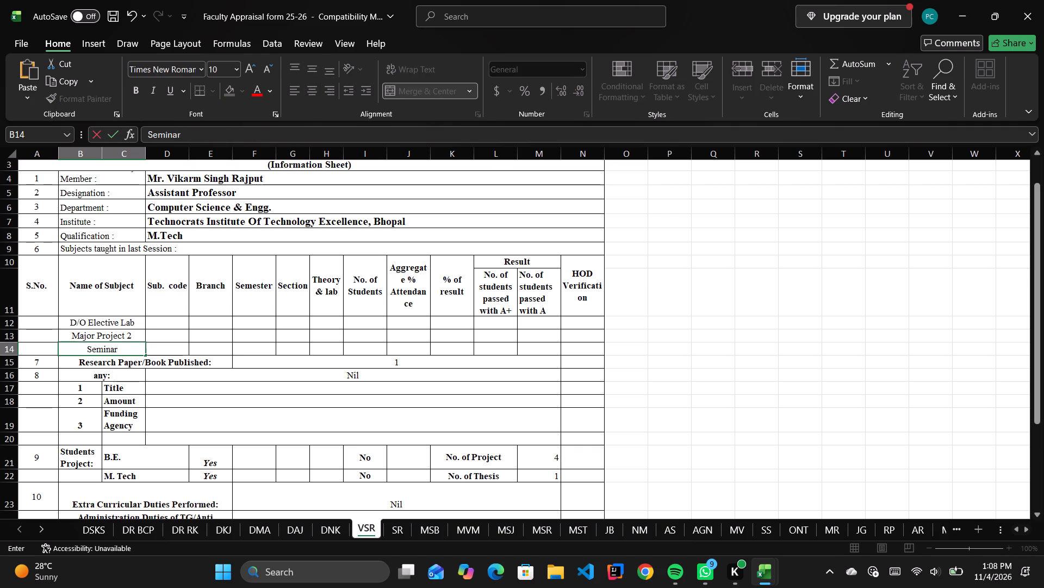
key(shift+underscore)
key(BackSpace)
key(Return)
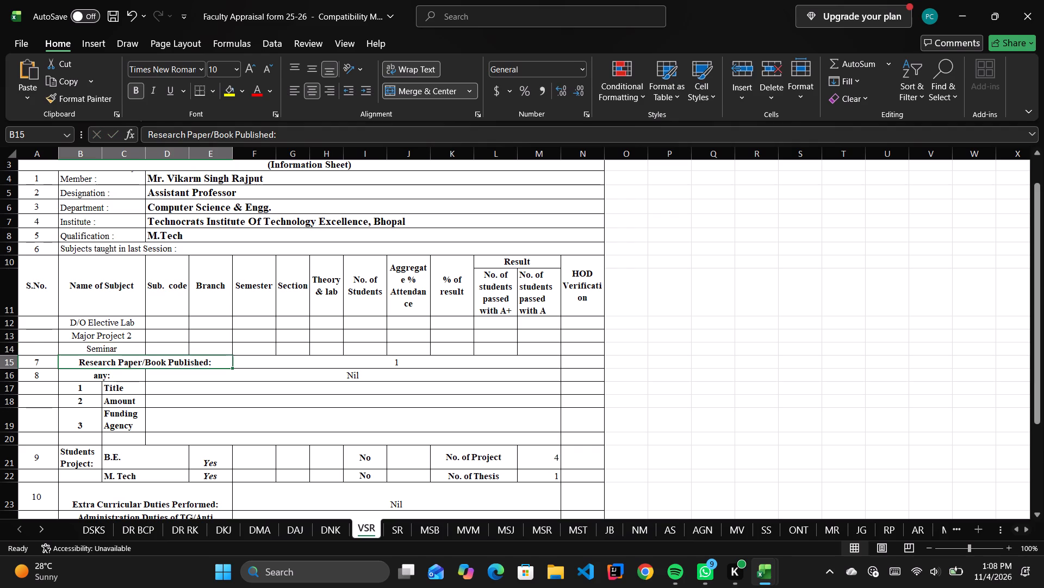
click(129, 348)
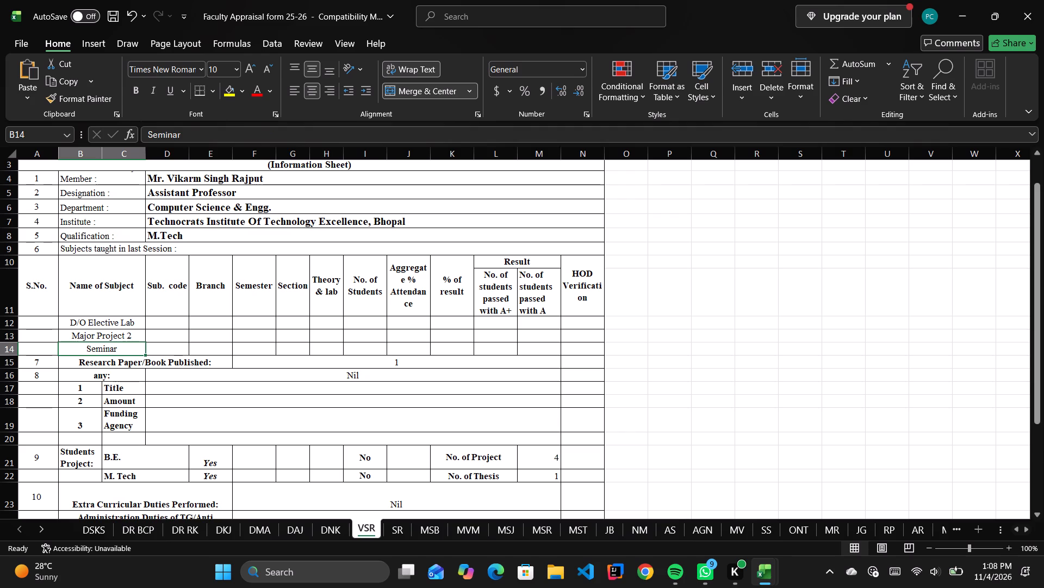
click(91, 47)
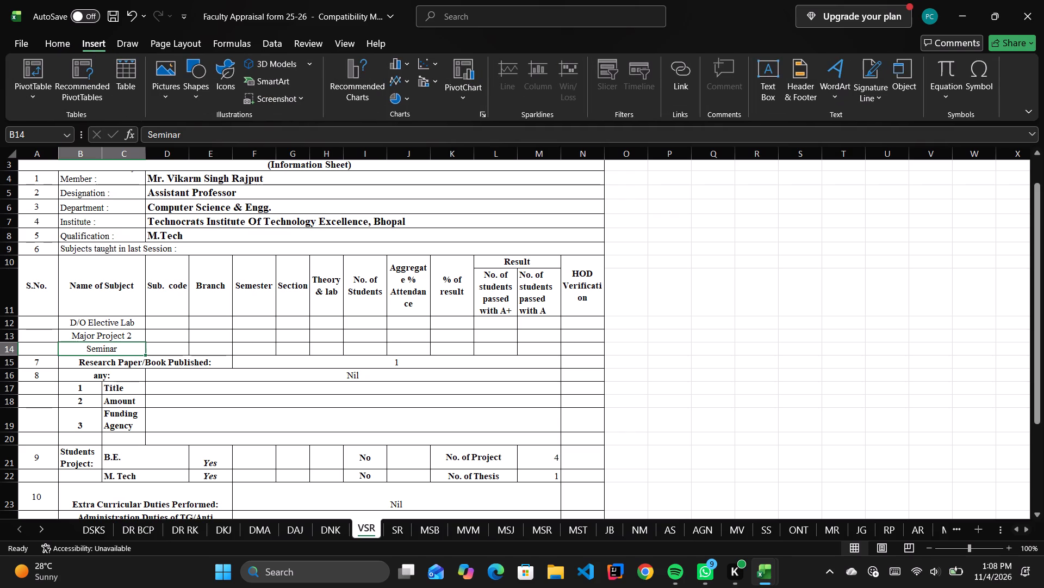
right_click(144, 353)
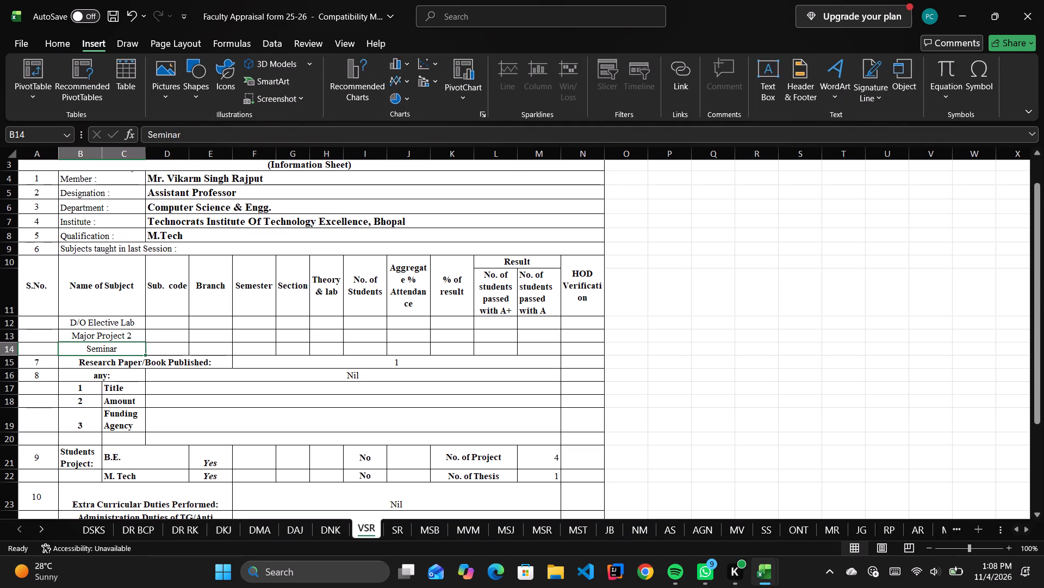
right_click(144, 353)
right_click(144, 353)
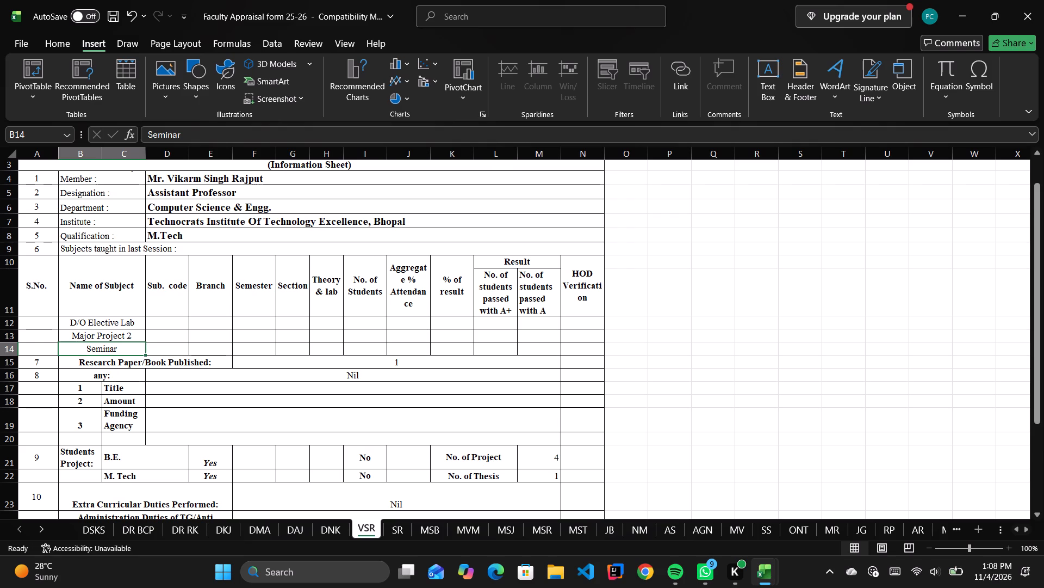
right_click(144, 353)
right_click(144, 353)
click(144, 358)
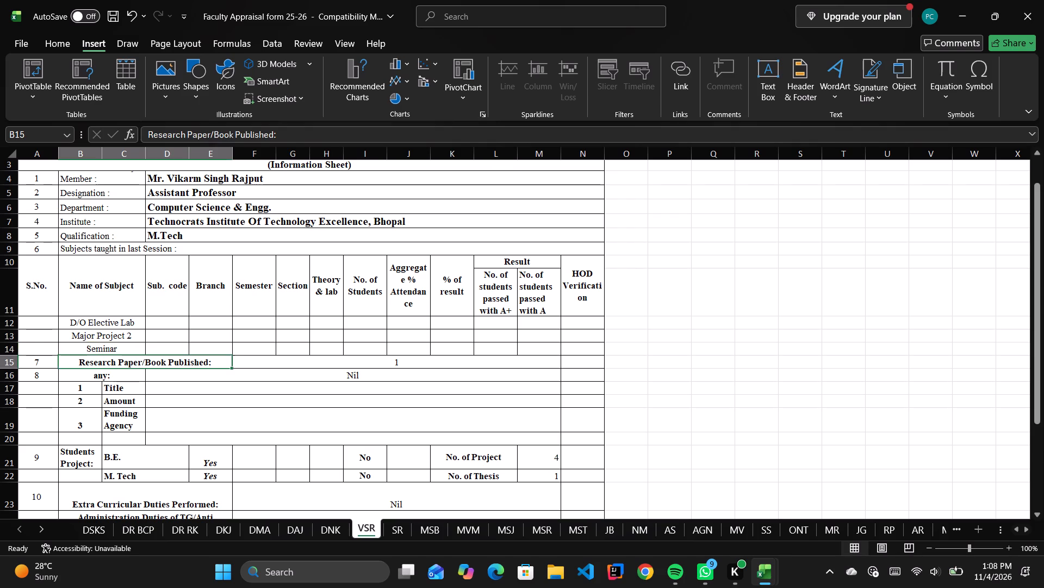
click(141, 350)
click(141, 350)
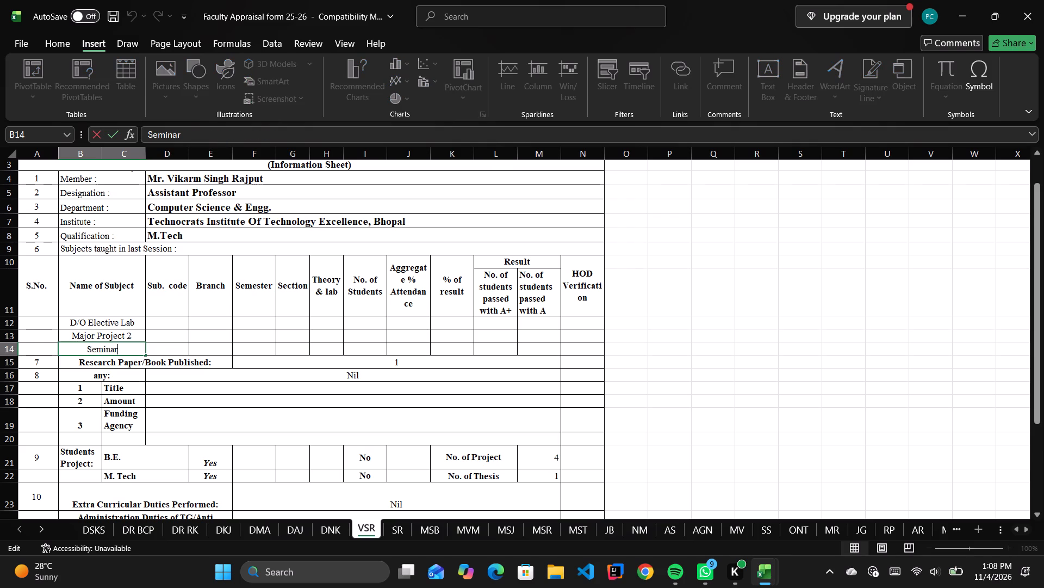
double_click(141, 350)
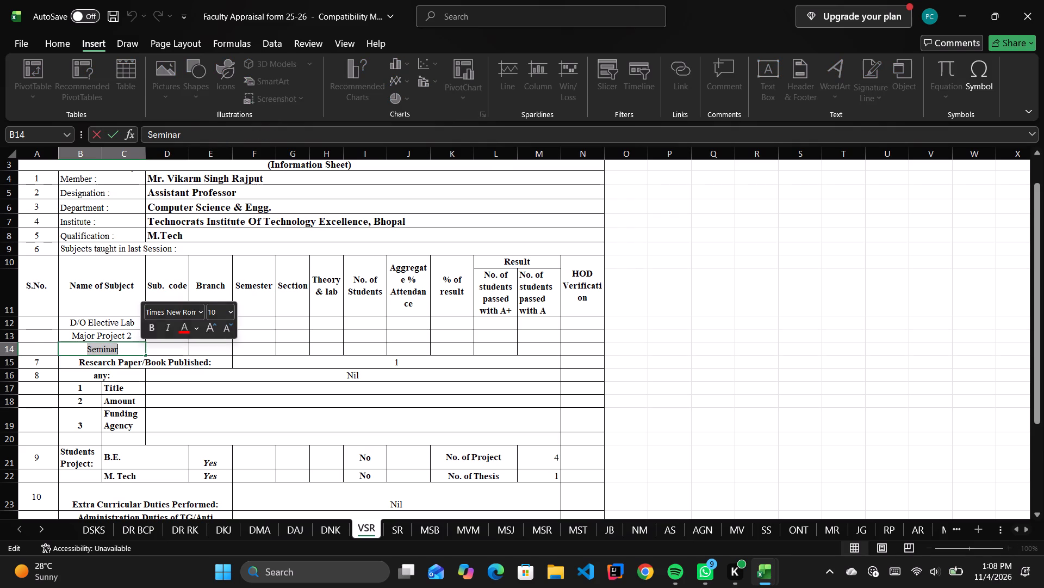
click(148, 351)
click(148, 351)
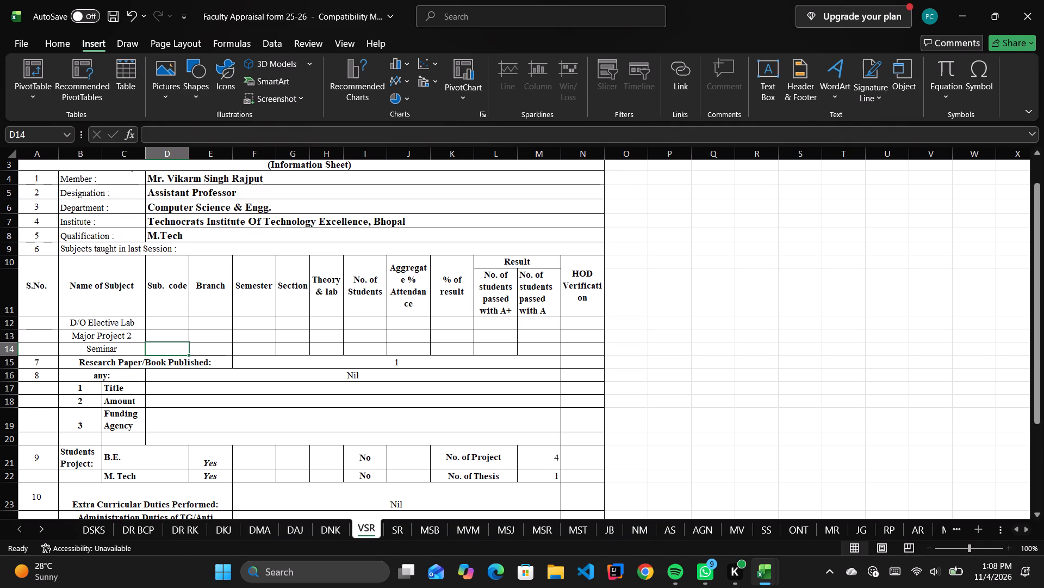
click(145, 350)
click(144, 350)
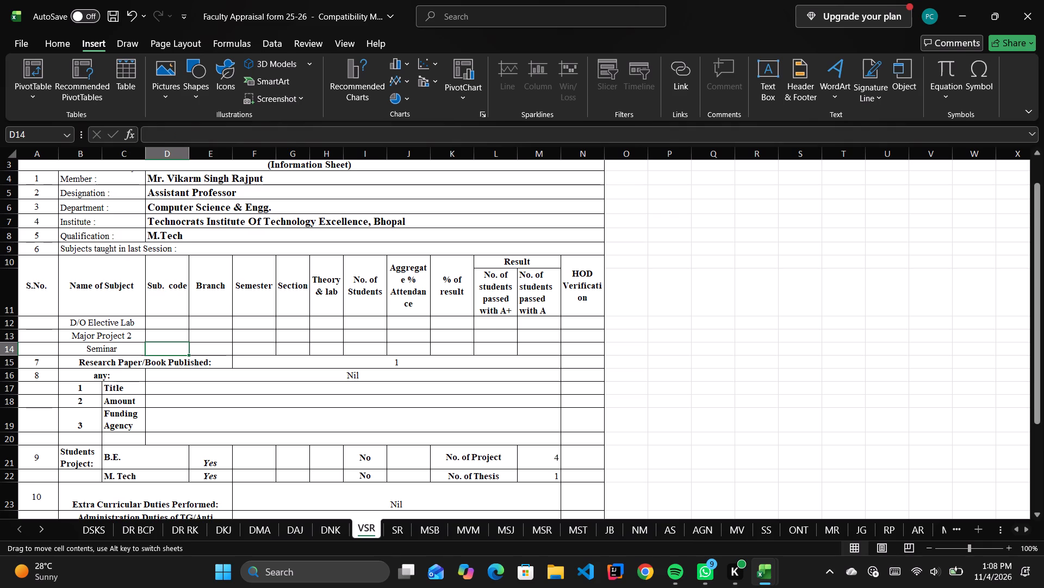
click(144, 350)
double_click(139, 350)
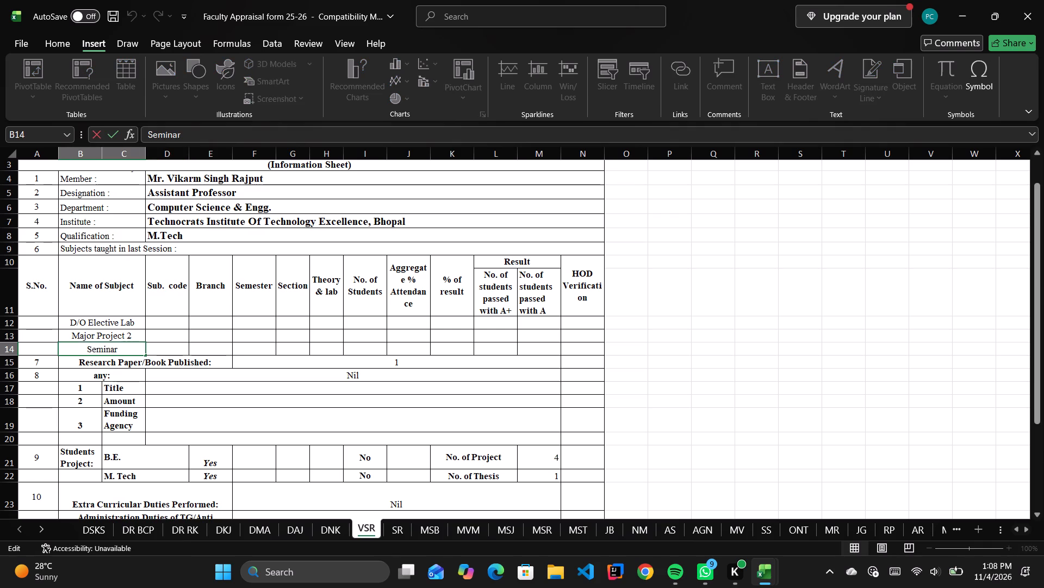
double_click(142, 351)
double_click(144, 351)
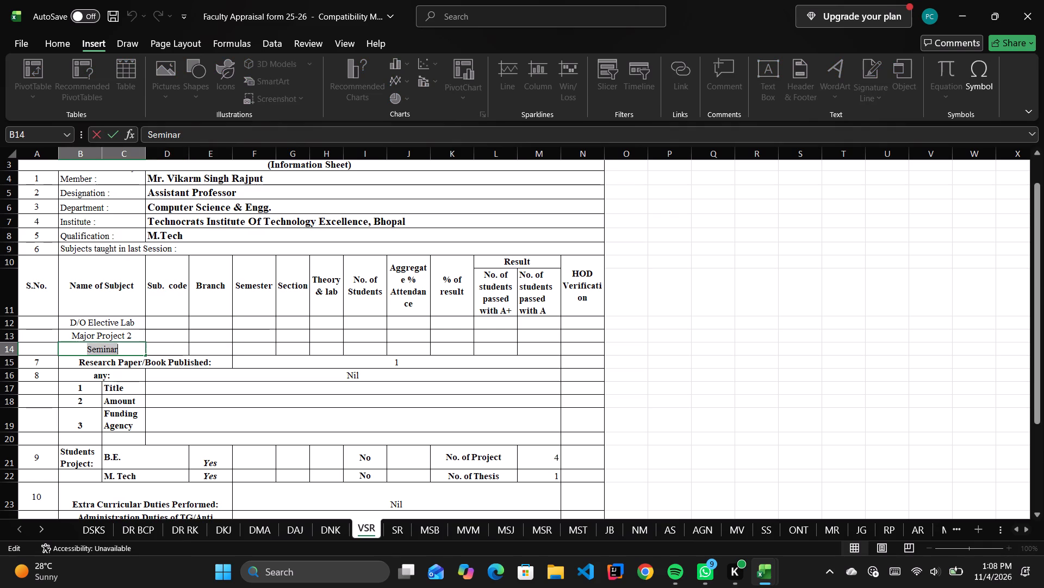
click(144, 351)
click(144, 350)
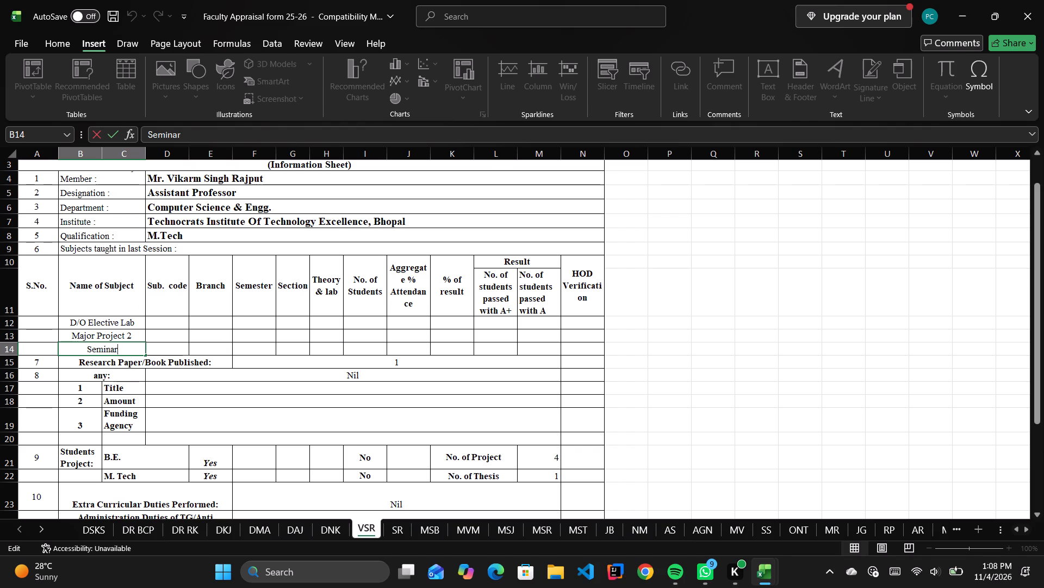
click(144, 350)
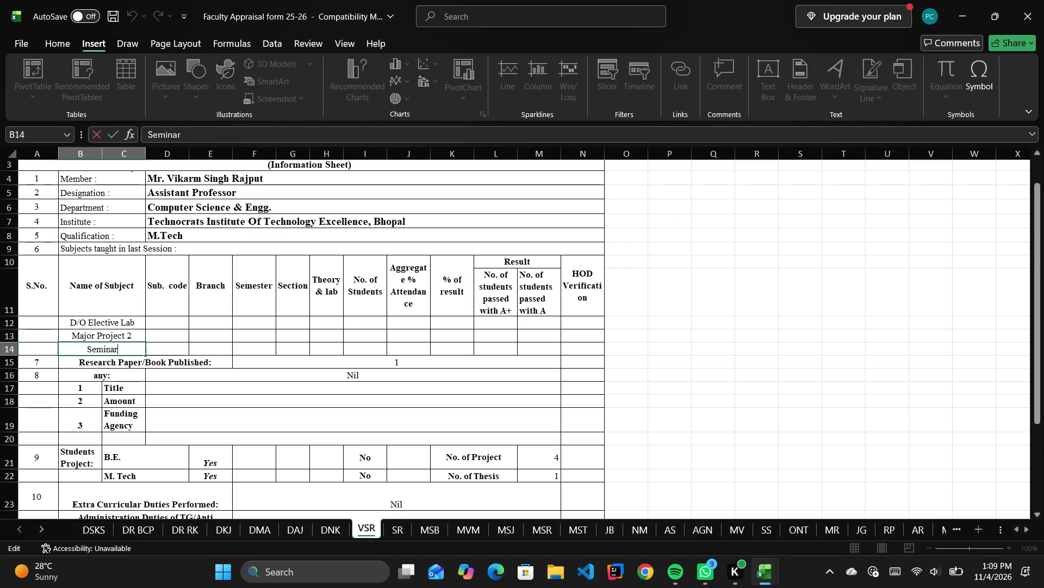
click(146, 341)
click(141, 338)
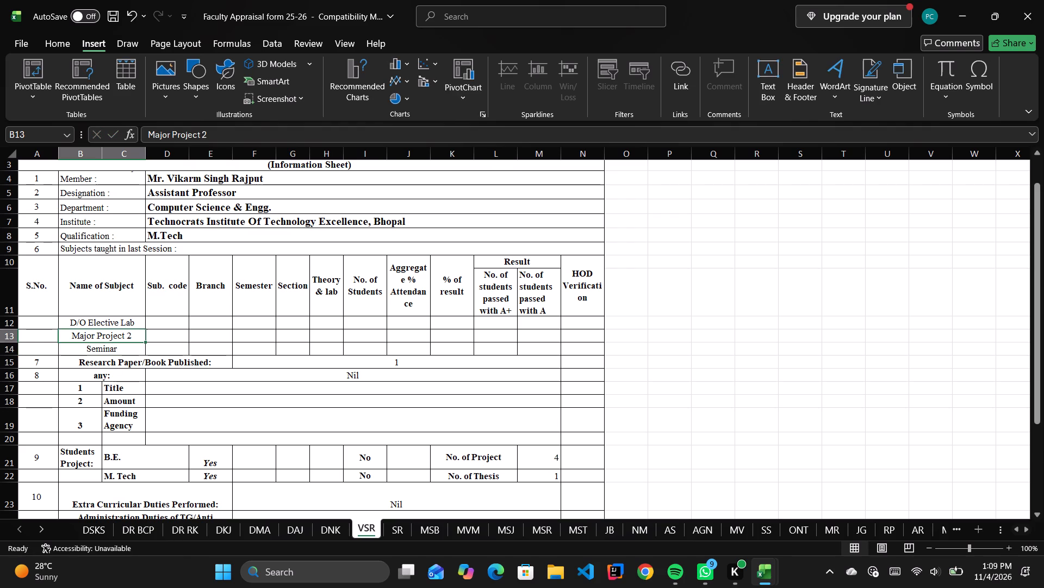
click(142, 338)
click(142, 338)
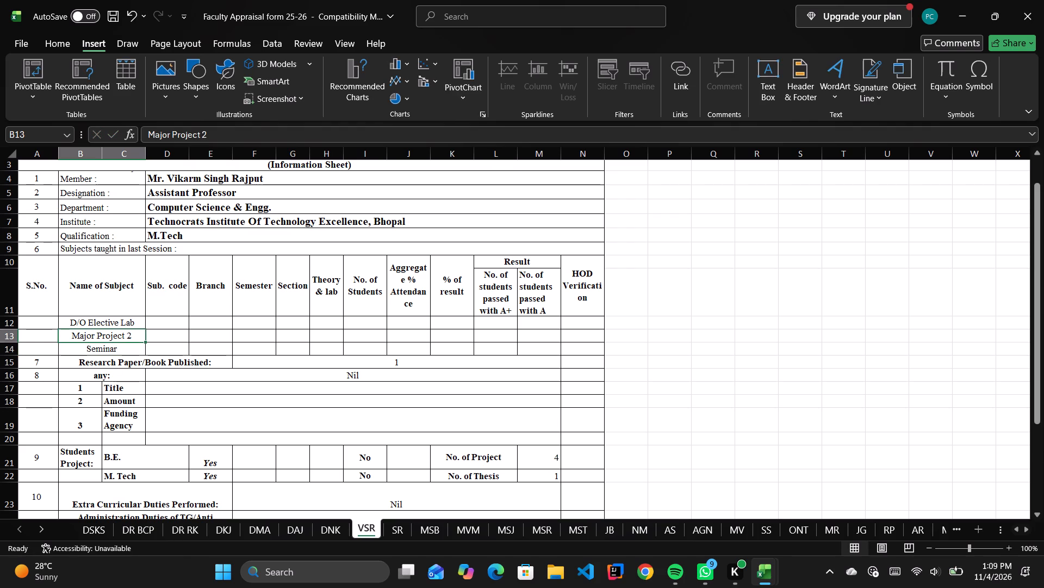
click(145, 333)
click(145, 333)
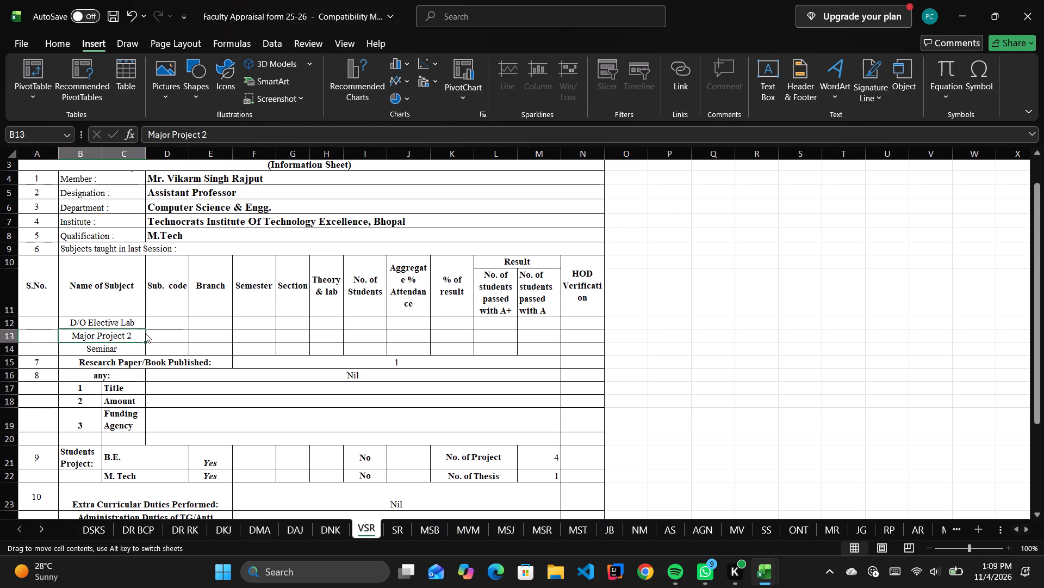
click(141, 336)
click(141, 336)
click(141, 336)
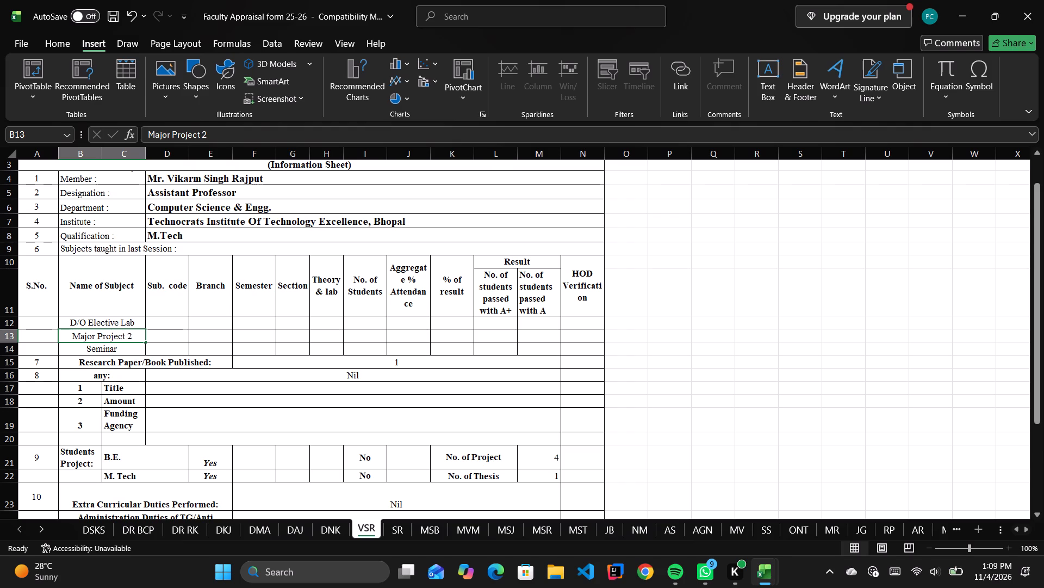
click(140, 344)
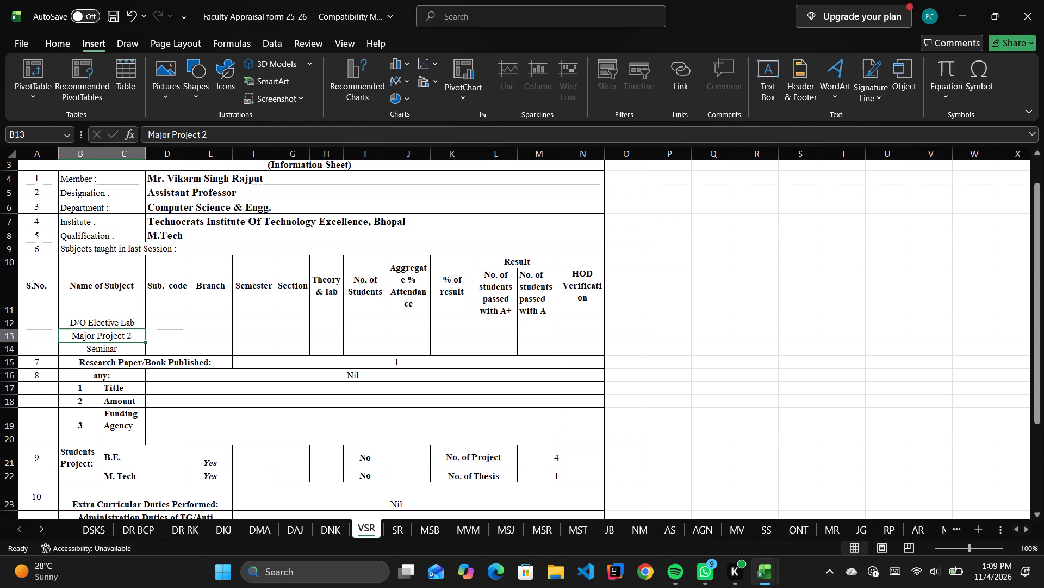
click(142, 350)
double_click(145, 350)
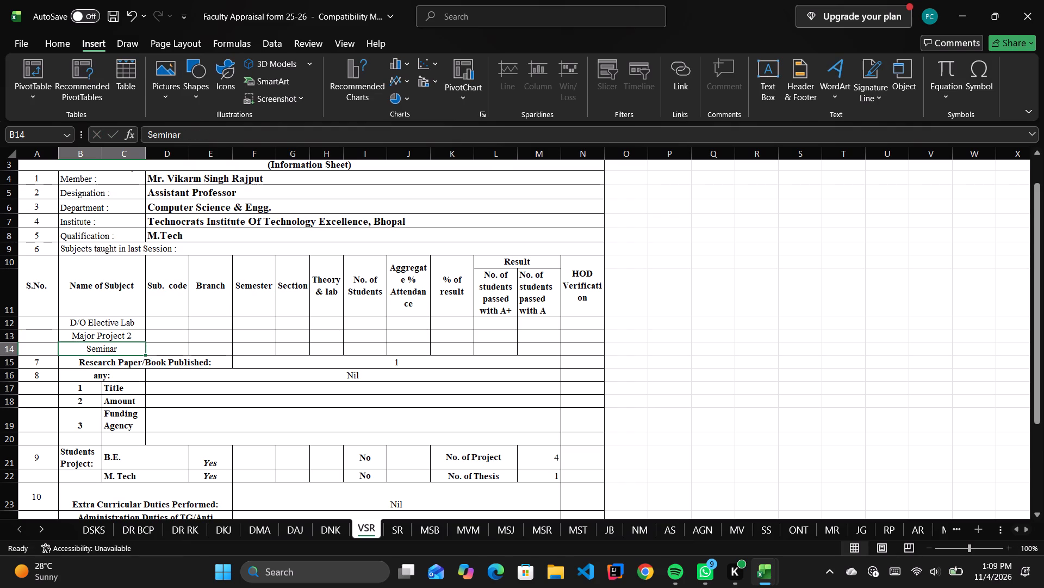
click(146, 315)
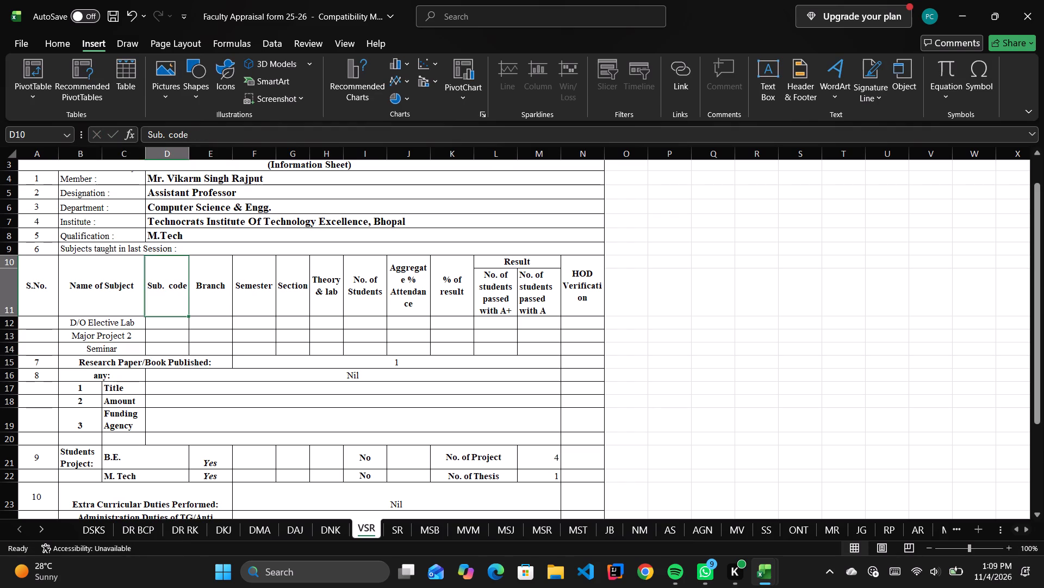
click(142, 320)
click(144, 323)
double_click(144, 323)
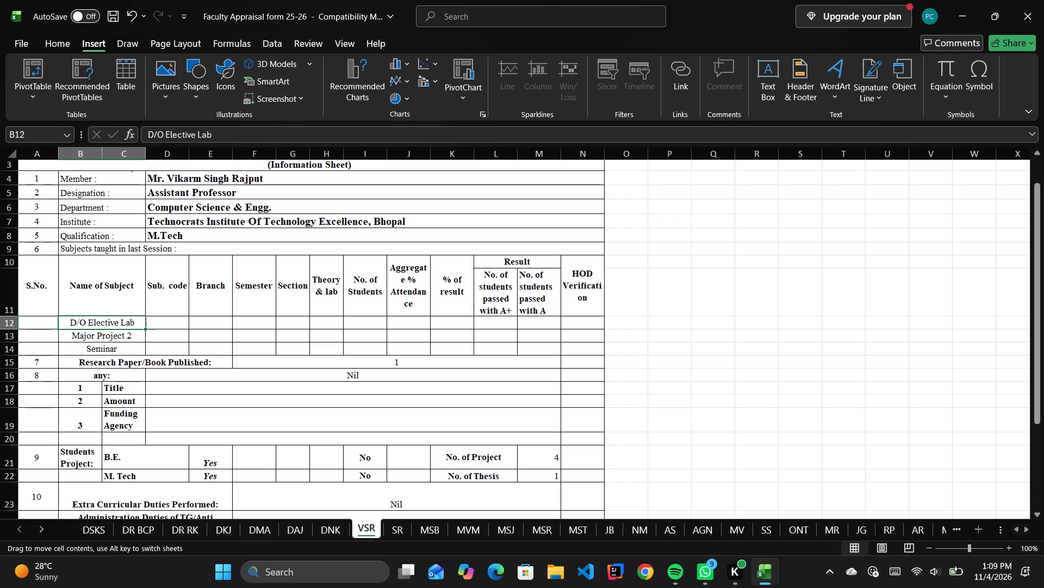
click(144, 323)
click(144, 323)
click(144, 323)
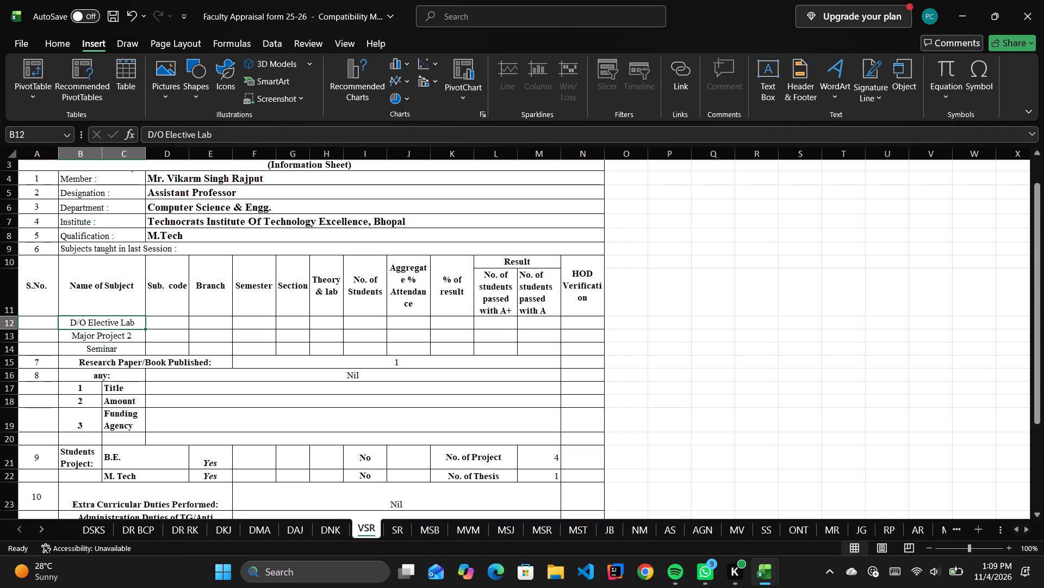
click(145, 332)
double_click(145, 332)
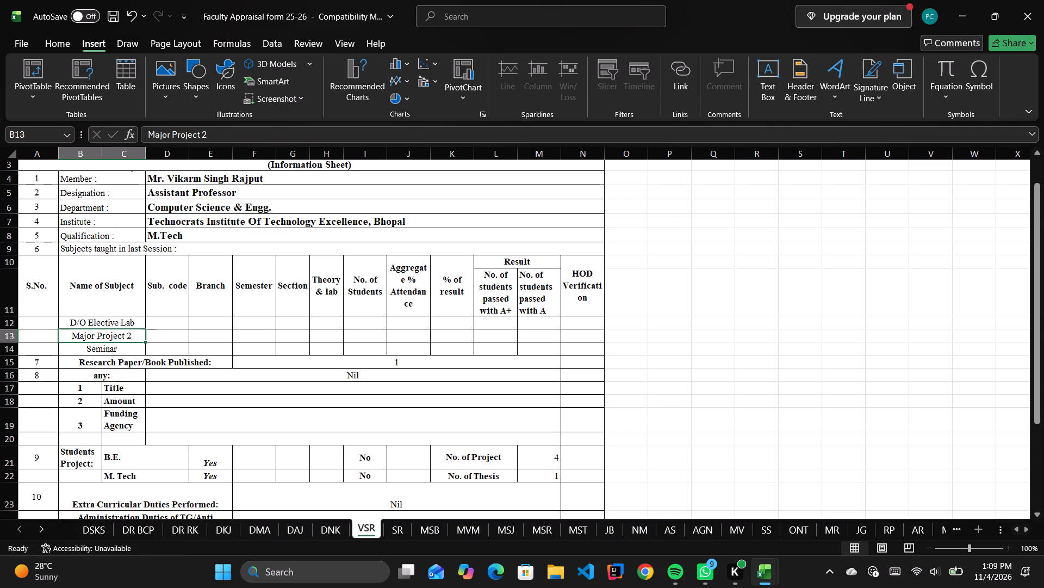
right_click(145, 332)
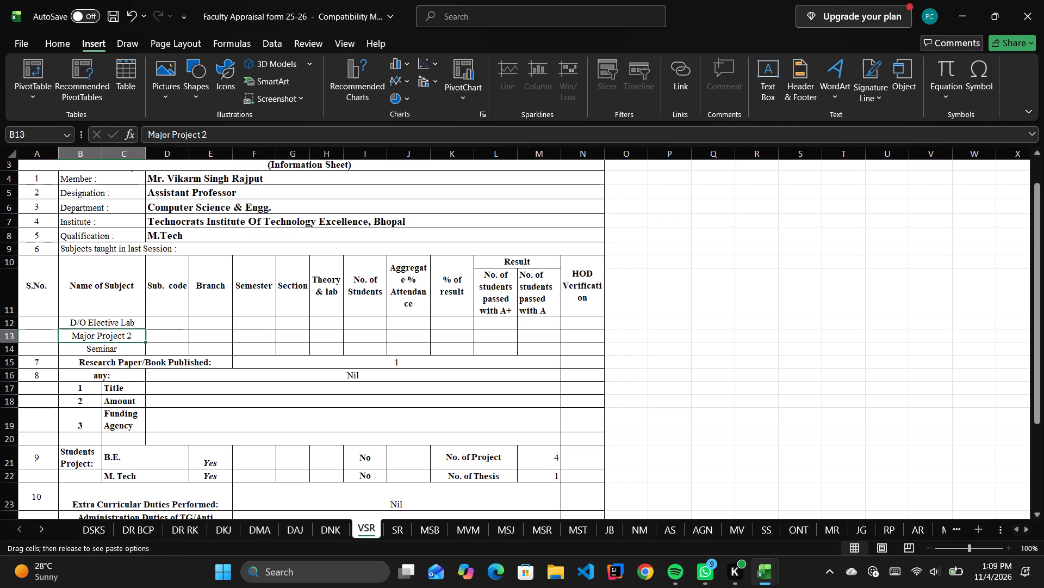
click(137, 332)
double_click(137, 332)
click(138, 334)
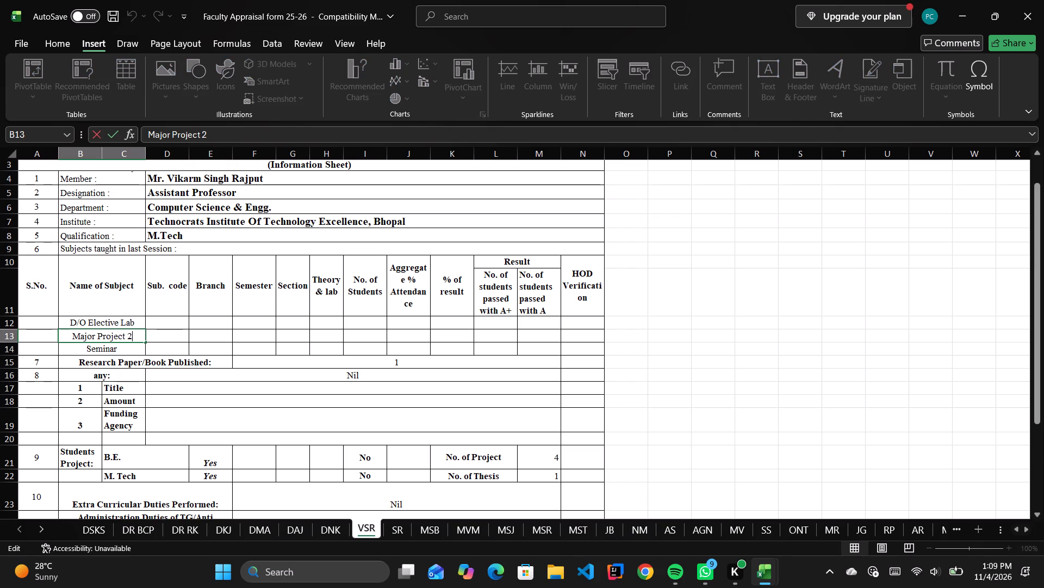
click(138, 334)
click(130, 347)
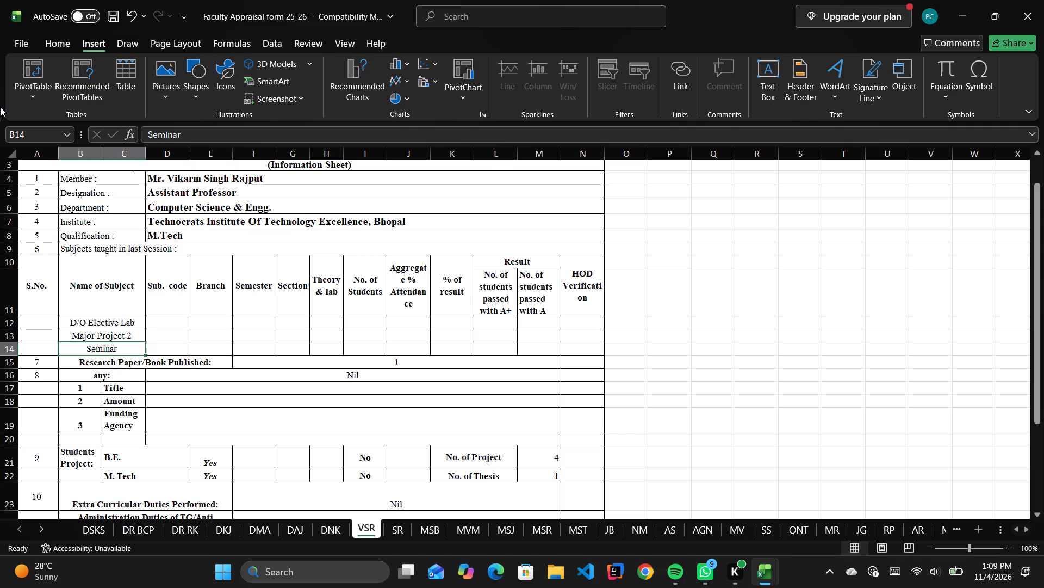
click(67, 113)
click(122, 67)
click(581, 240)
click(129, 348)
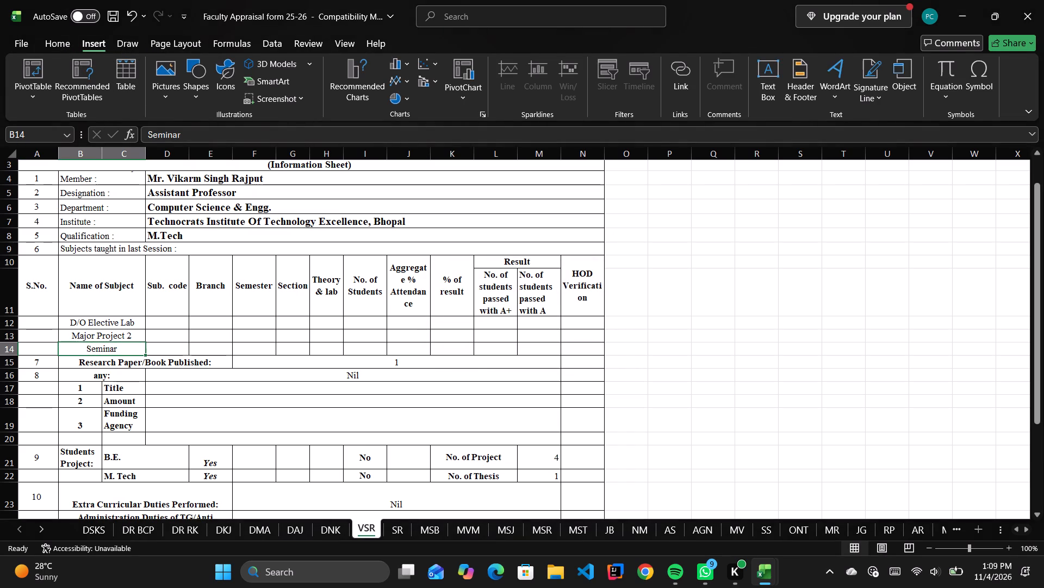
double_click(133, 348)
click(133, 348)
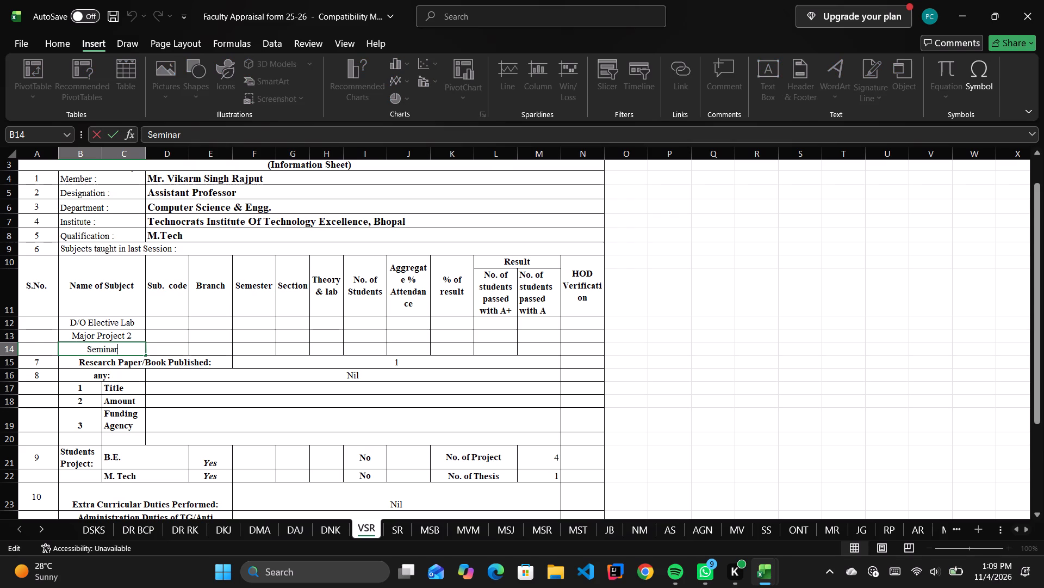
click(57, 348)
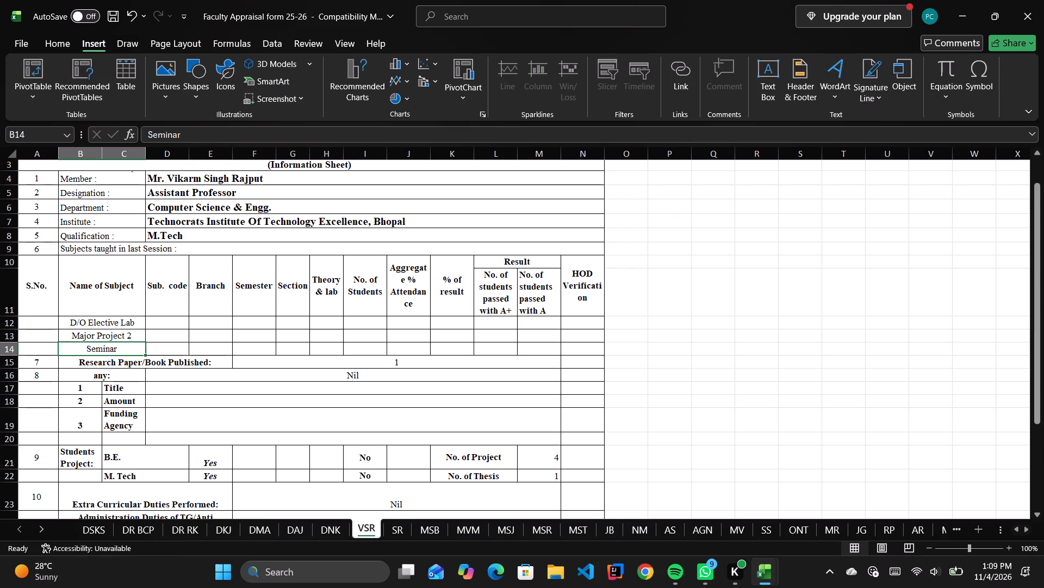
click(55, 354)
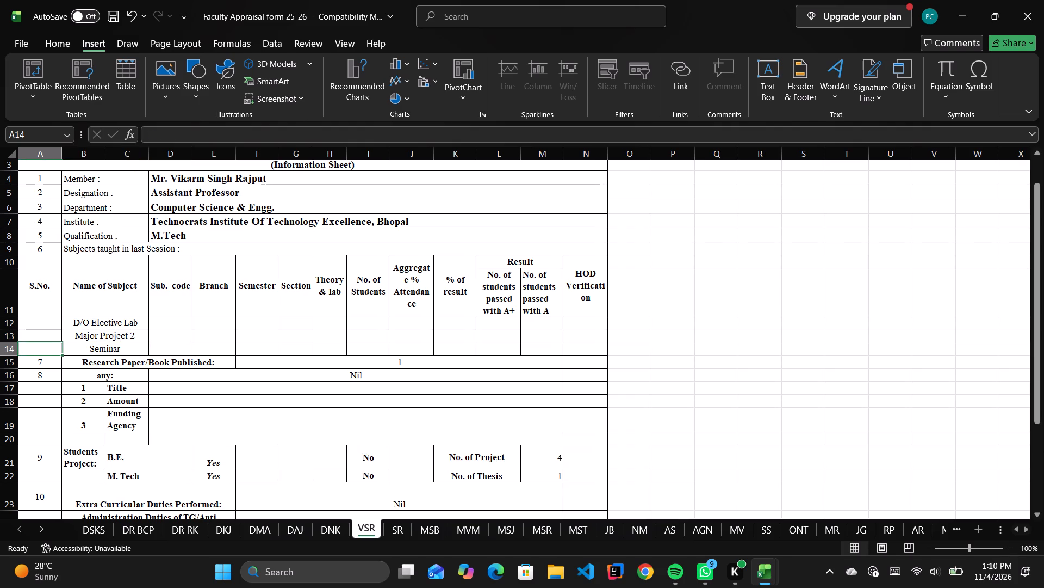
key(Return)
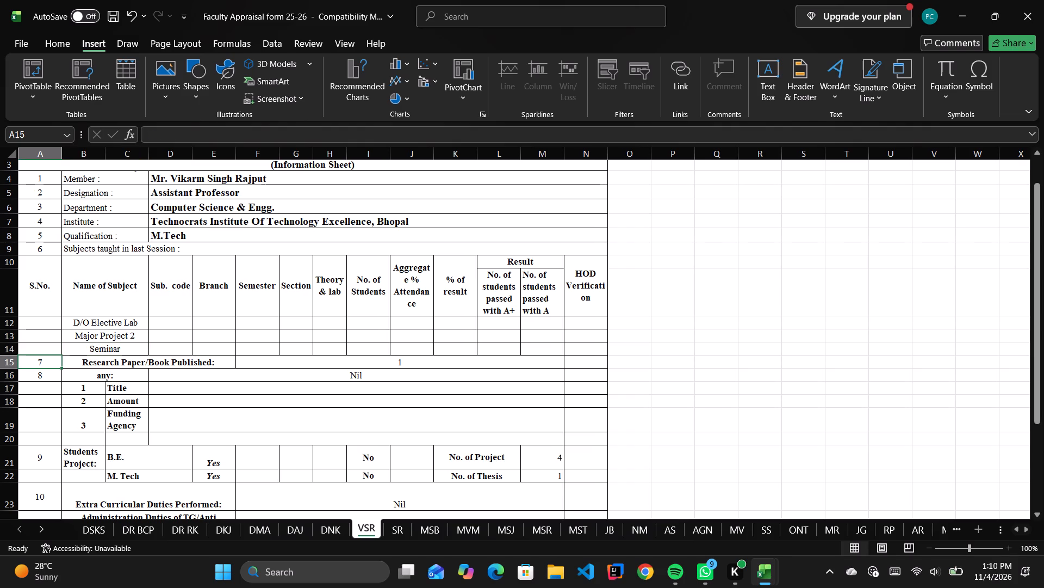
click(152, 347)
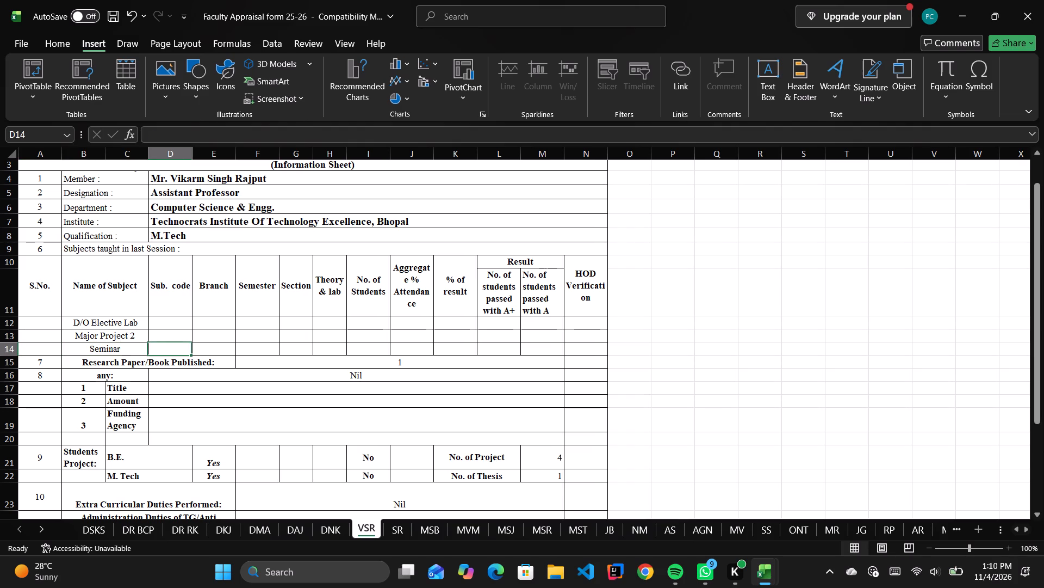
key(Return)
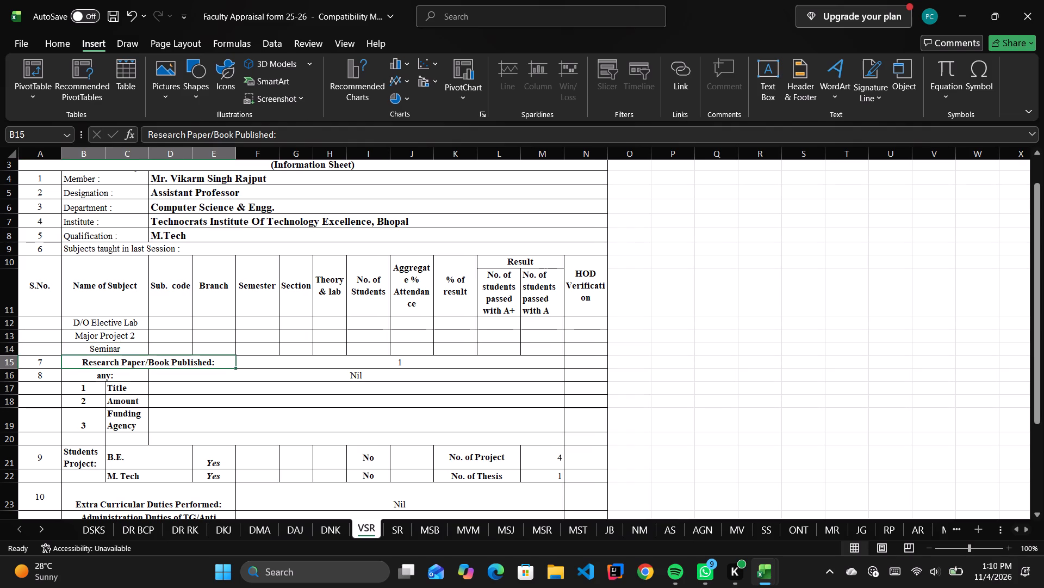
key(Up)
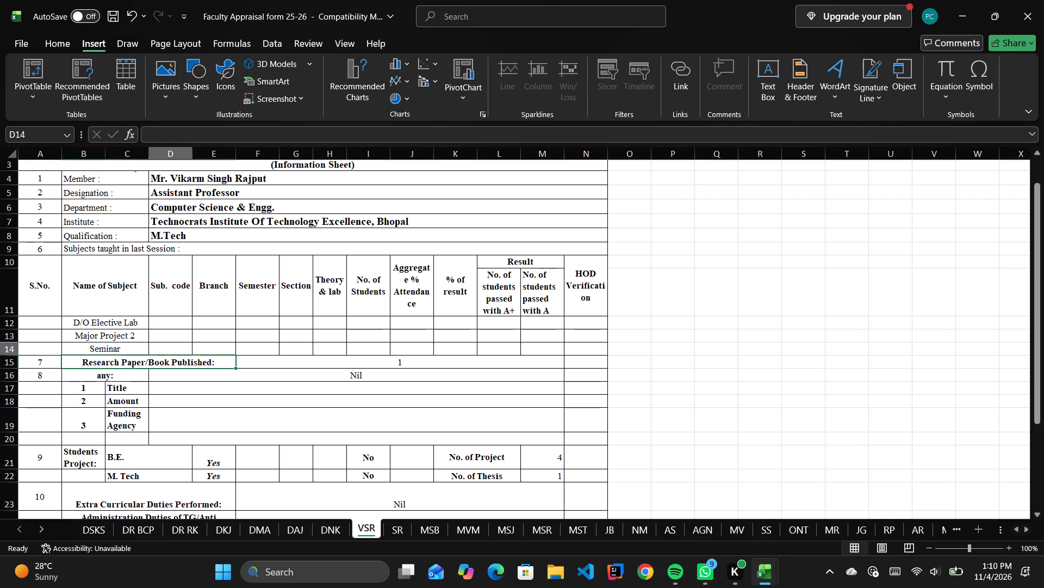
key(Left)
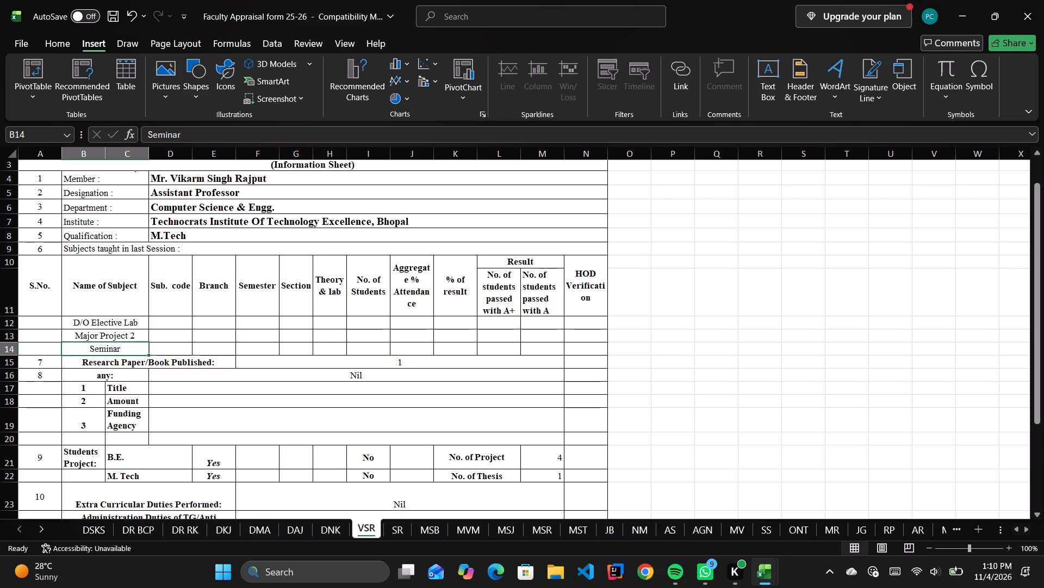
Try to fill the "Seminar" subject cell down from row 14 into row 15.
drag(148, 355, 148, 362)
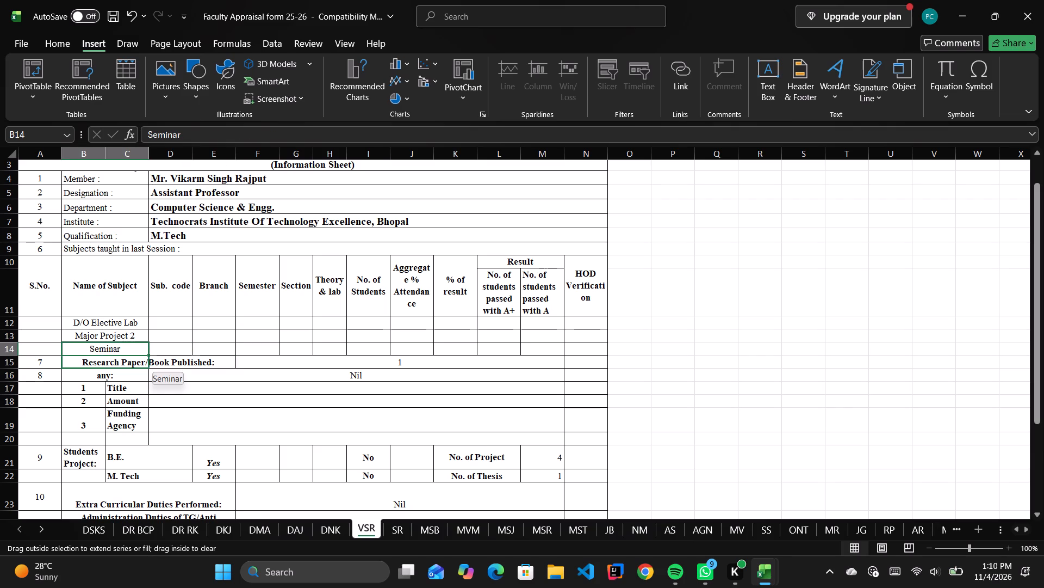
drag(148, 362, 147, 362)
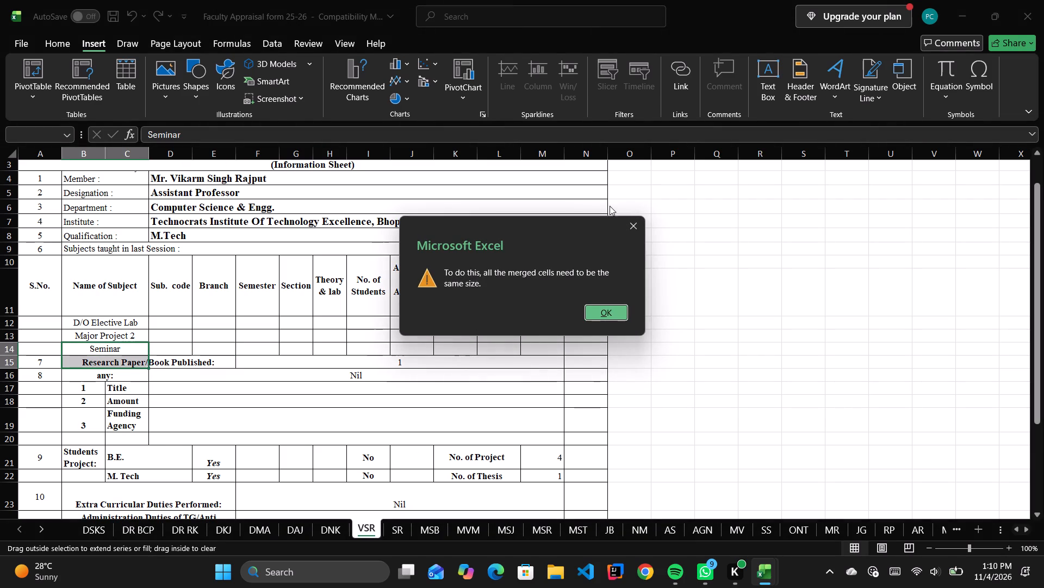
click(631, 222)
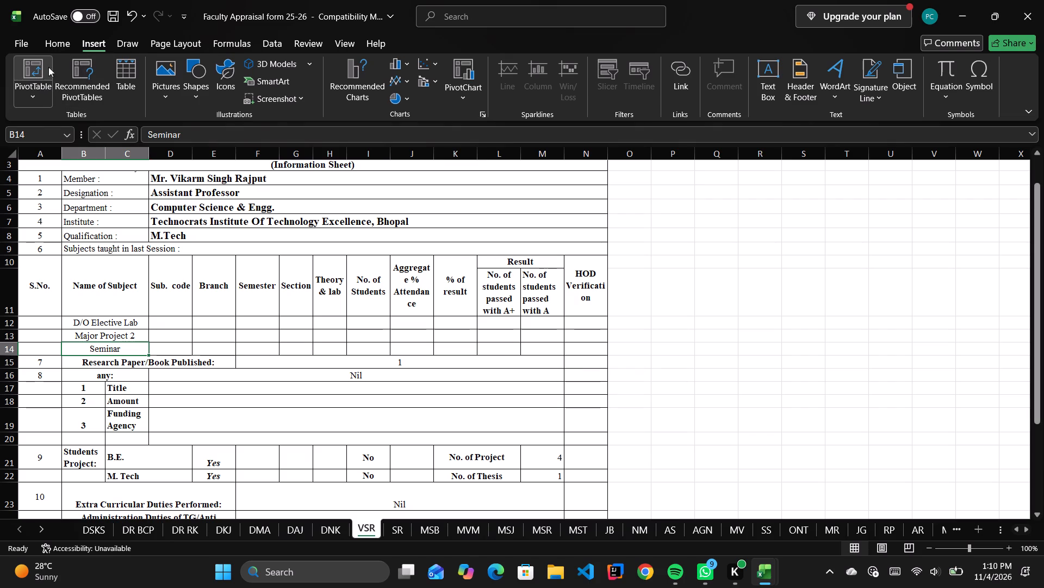
Insert an entire blank row above the "Seminar" row in the subjects-taught table.
click(126, 79)
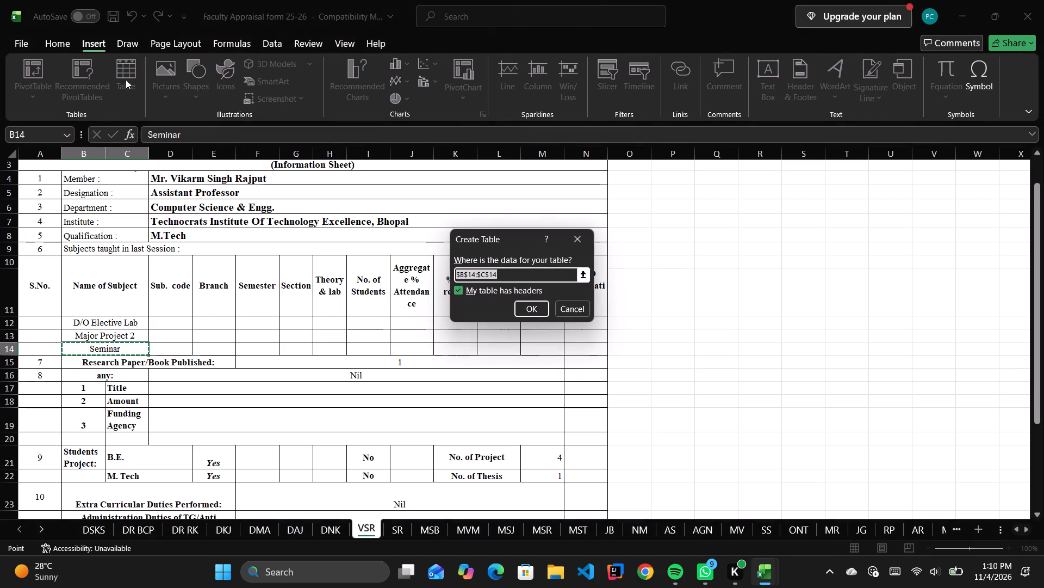
click(573, 232)
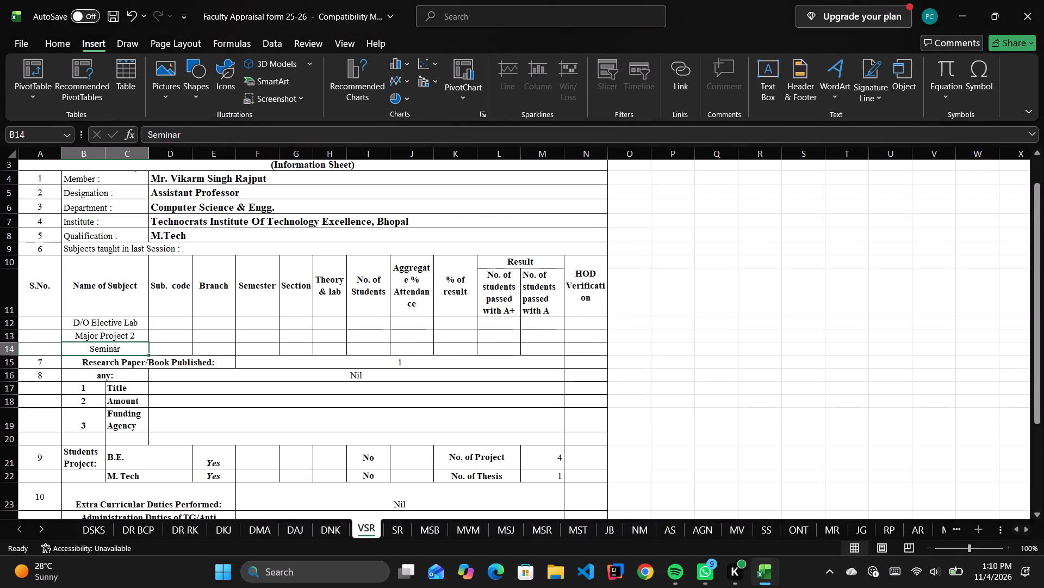
right_click(146, 354)
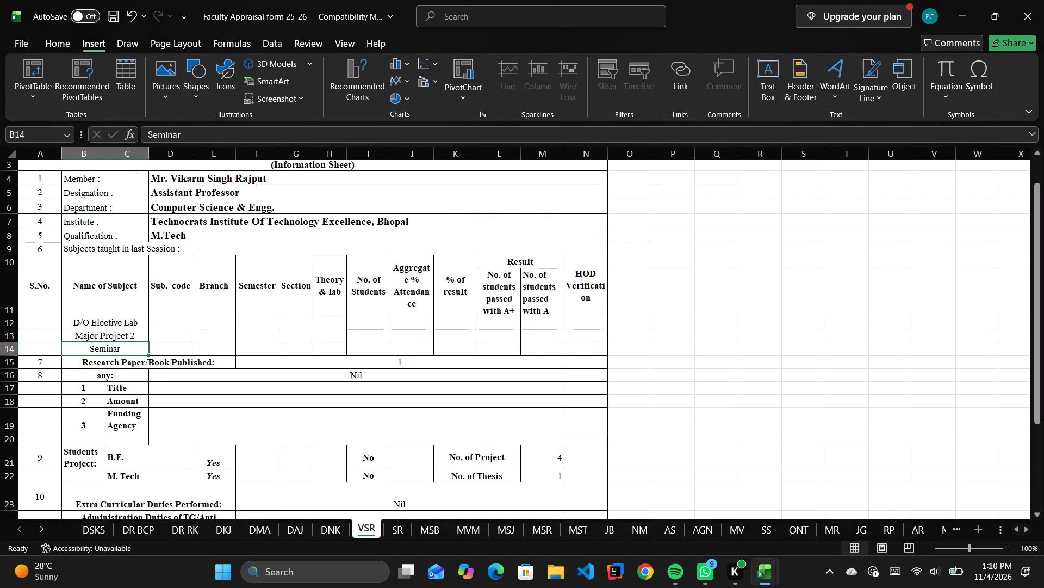
right_click(146, 354)
right_click(140, 352)
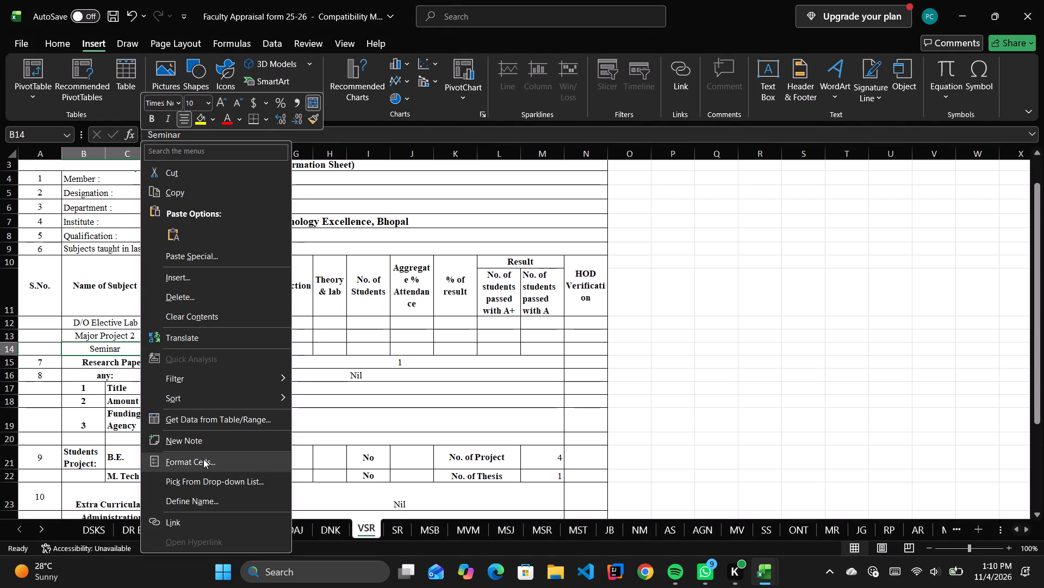
click(189, 278)
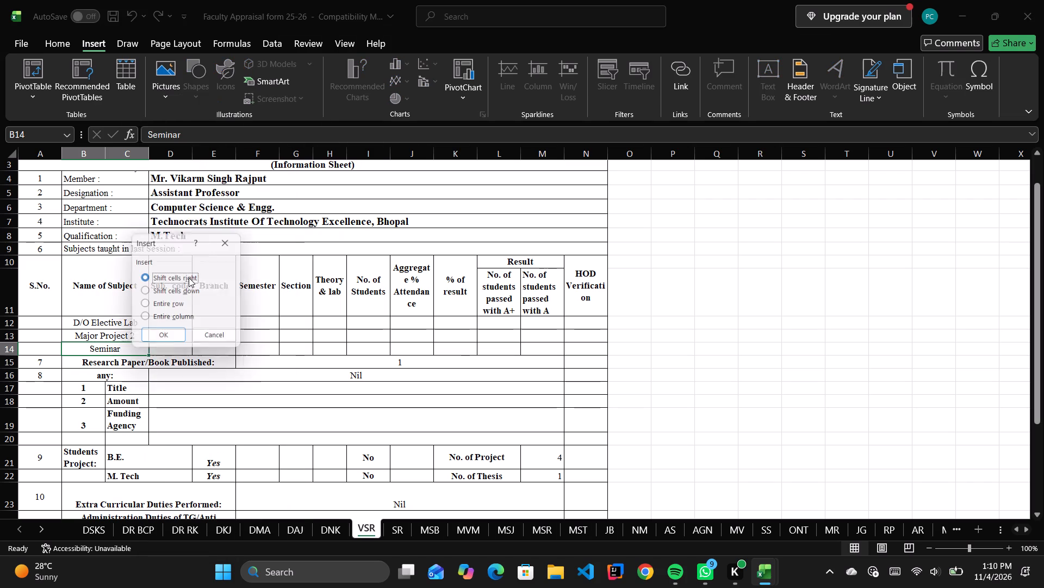
click(173, 307)
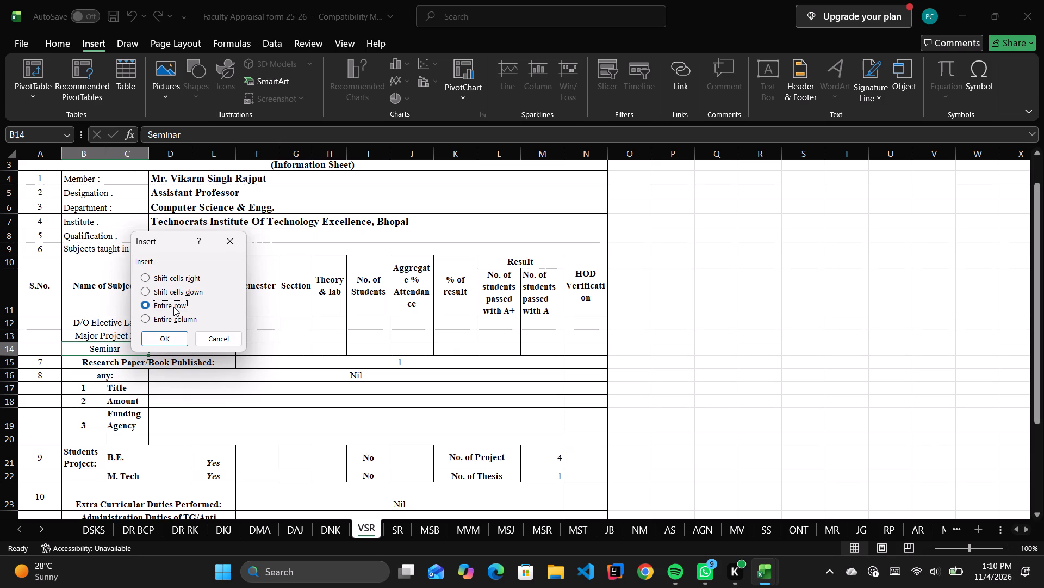
click(169, 339)
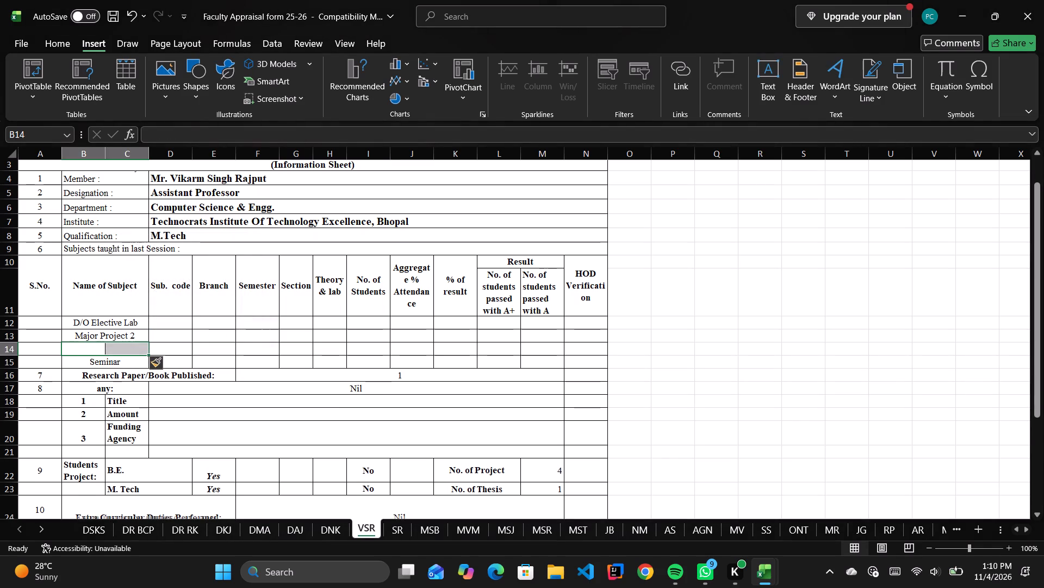
Delete the subject name "Seminar" from row 15 of the subjects-taught table.
click(123, 363)
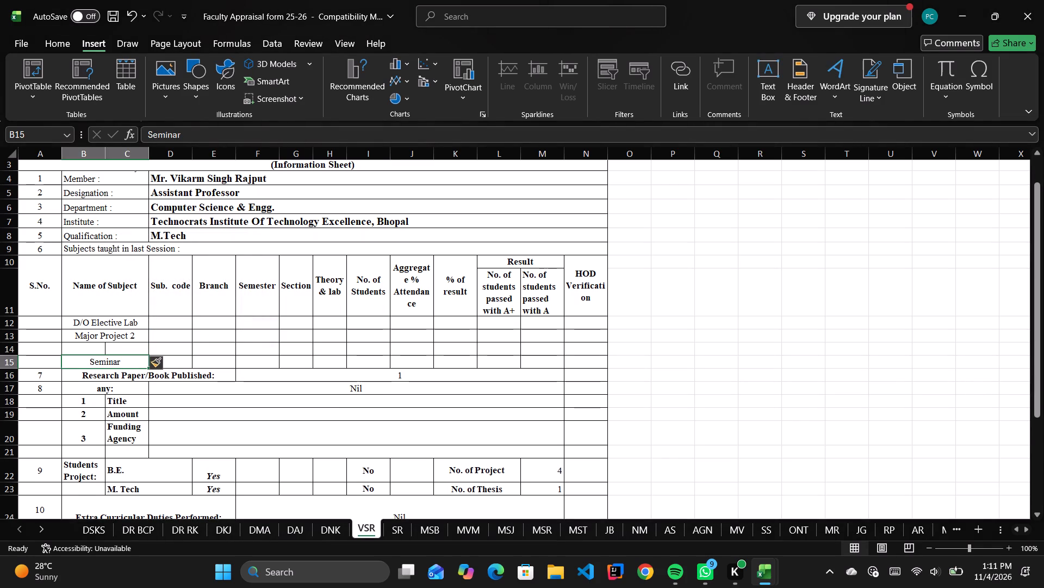
drag(115, 363, 106, 350)
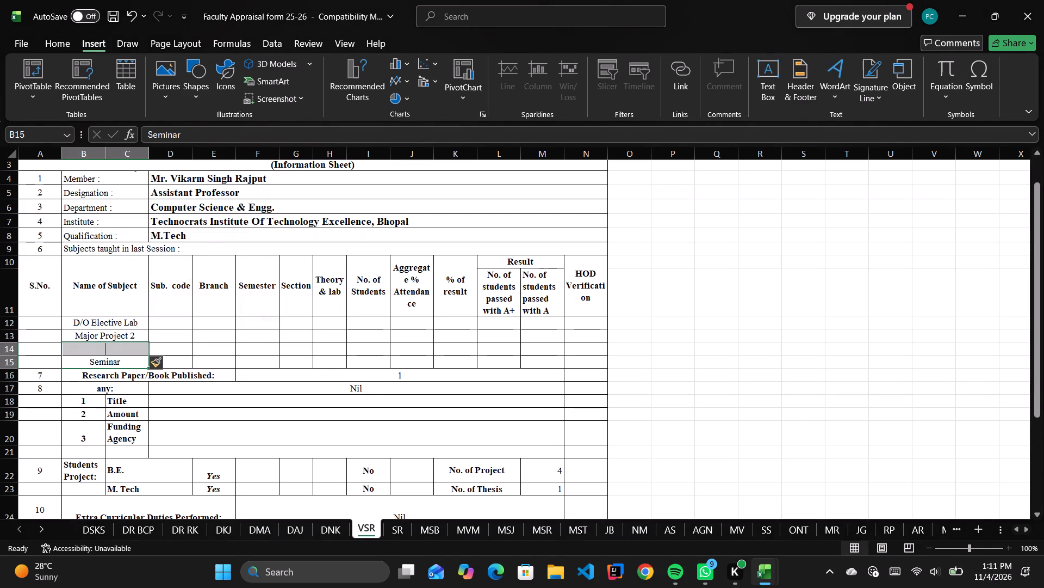
drag(115, 364, 120, 350)
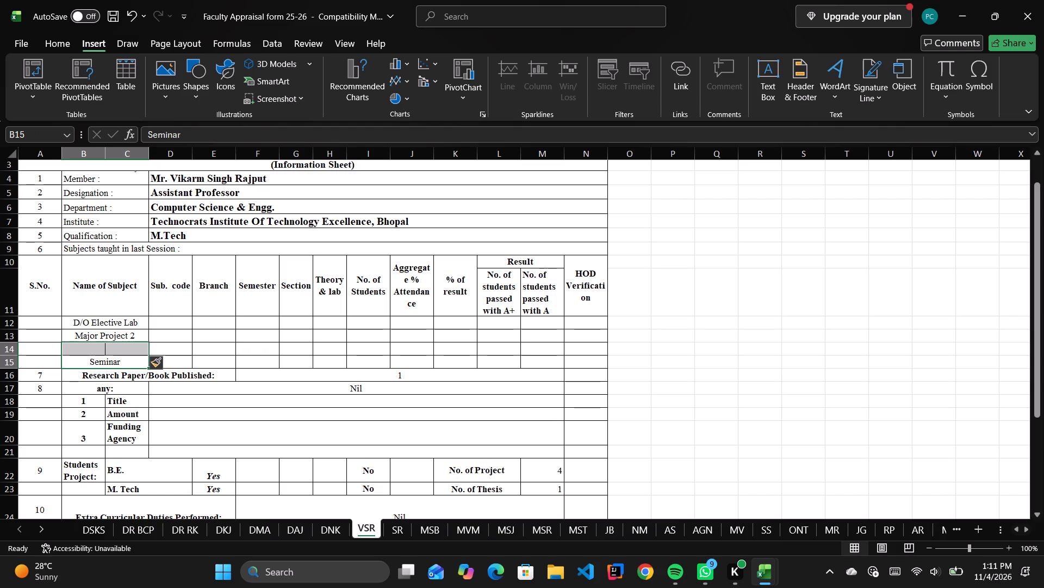
click(123, 368)
double_click(125, 363)
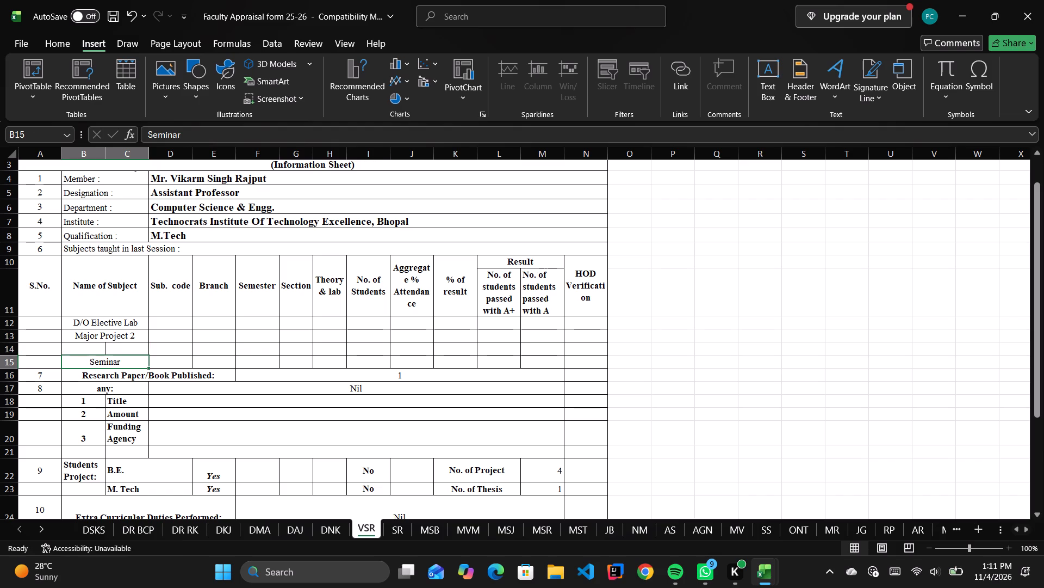
key(BackSpace)
key(BackSpace)
key(BackSpace)
key(BackSpace)
key(BackSpace)
key(BackSpace)
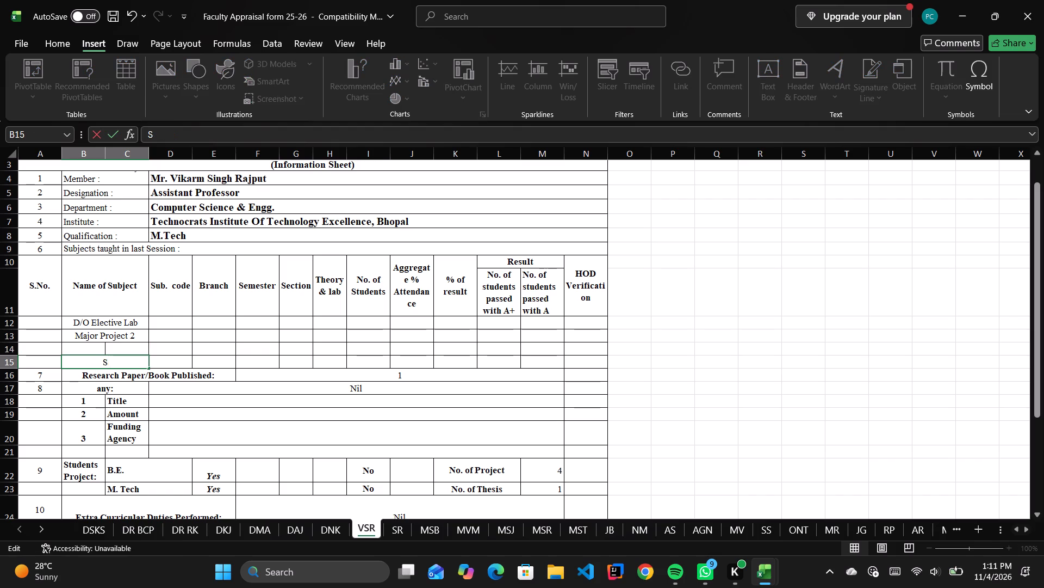
key(BackSpace)
click(115, 352)
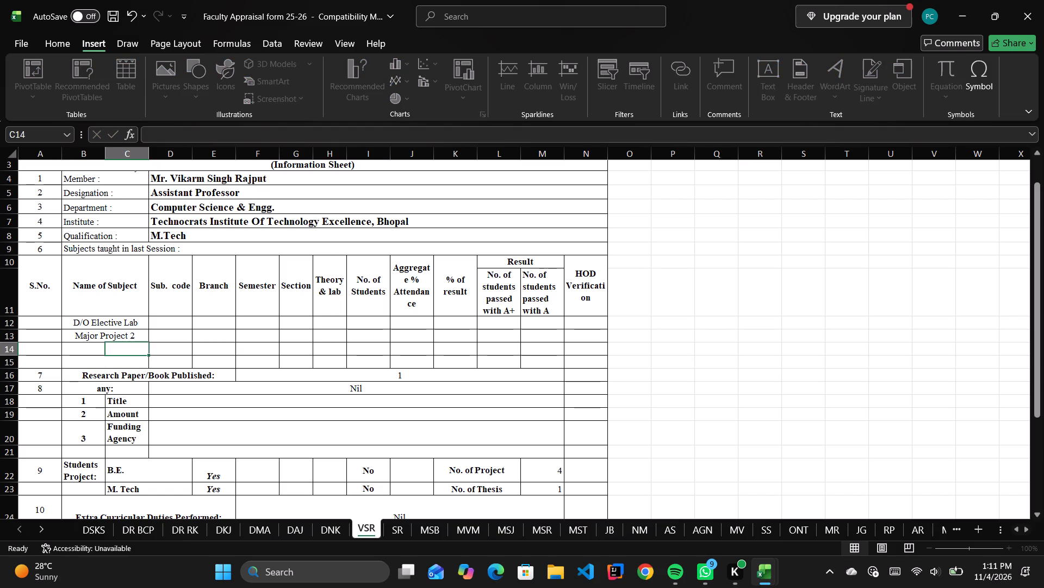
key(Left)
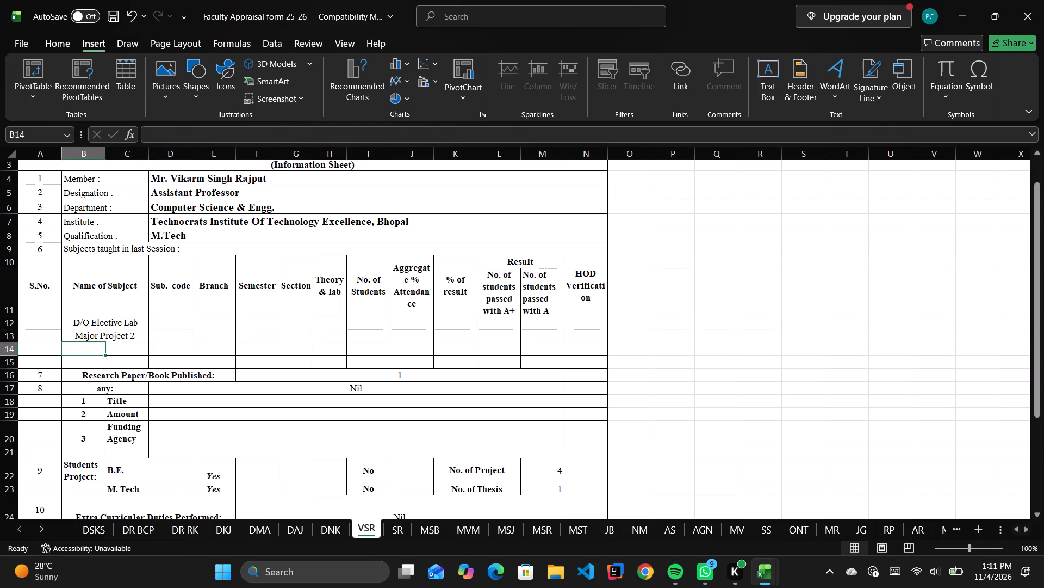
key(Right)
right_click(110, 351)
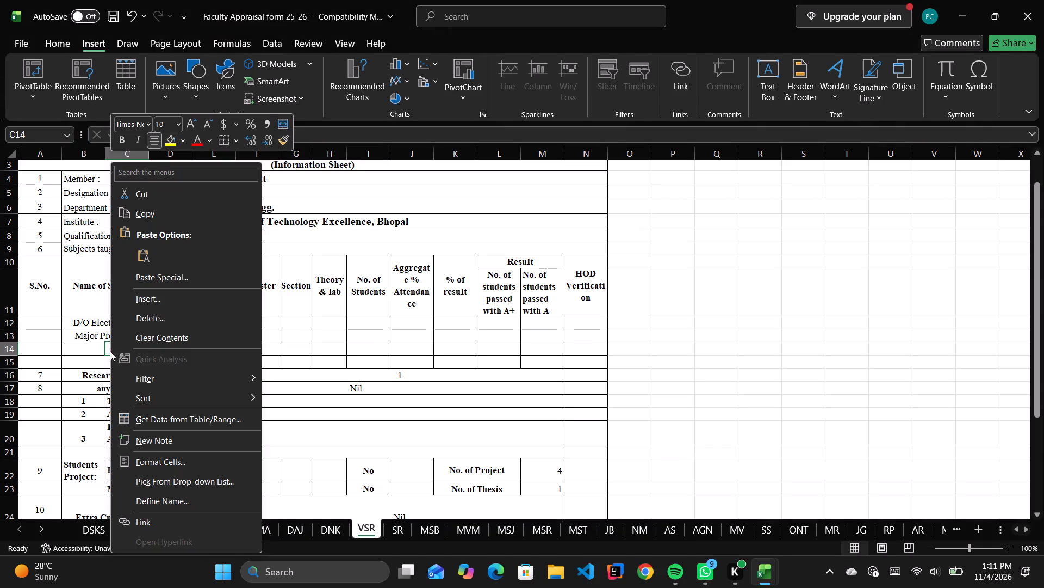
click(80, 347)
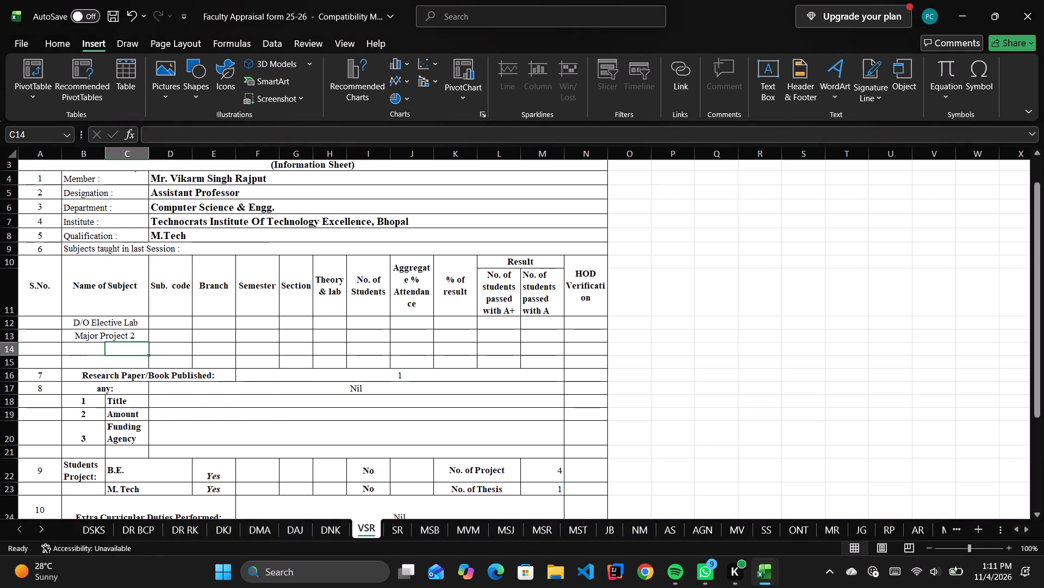
Undo the deletion of the subject name "Seminar" and the row insertion above it.
key(ctrl+z)
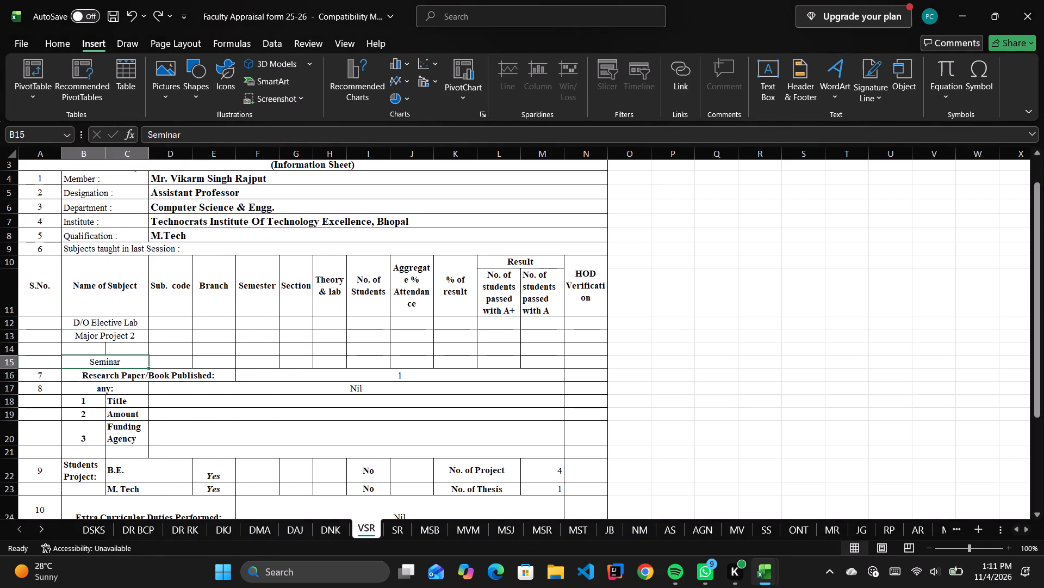
key(ctrl+z)
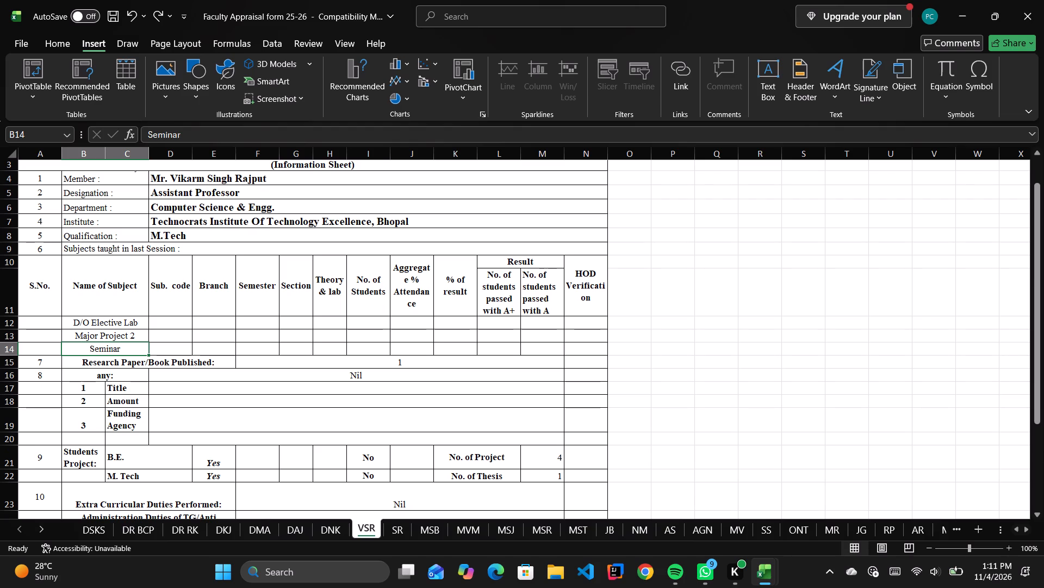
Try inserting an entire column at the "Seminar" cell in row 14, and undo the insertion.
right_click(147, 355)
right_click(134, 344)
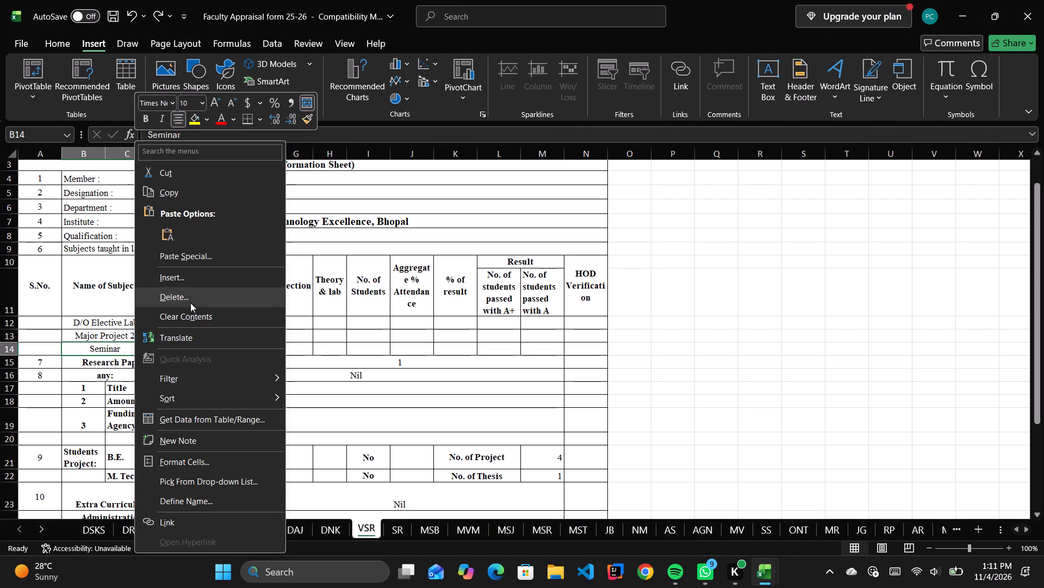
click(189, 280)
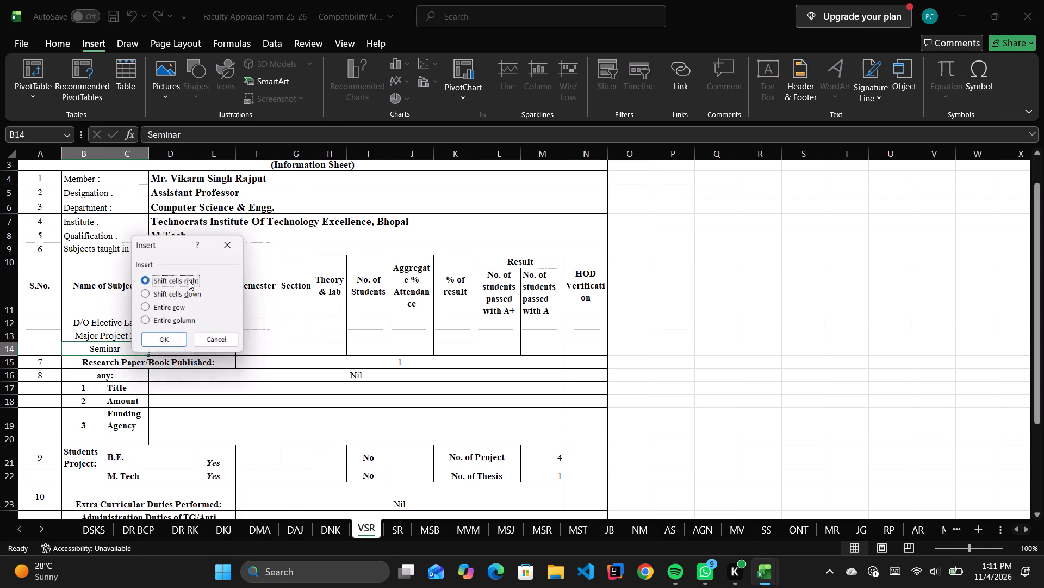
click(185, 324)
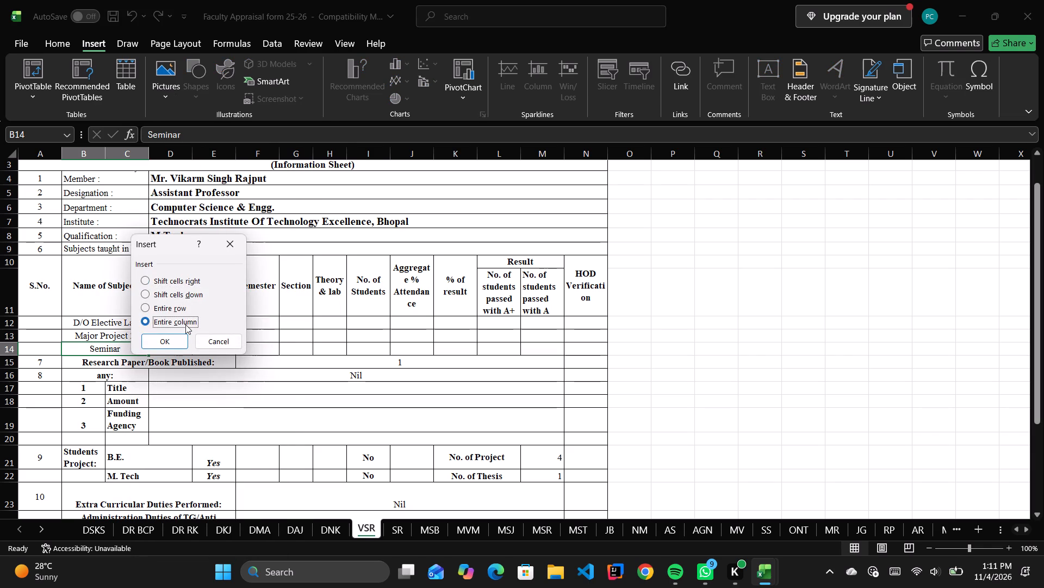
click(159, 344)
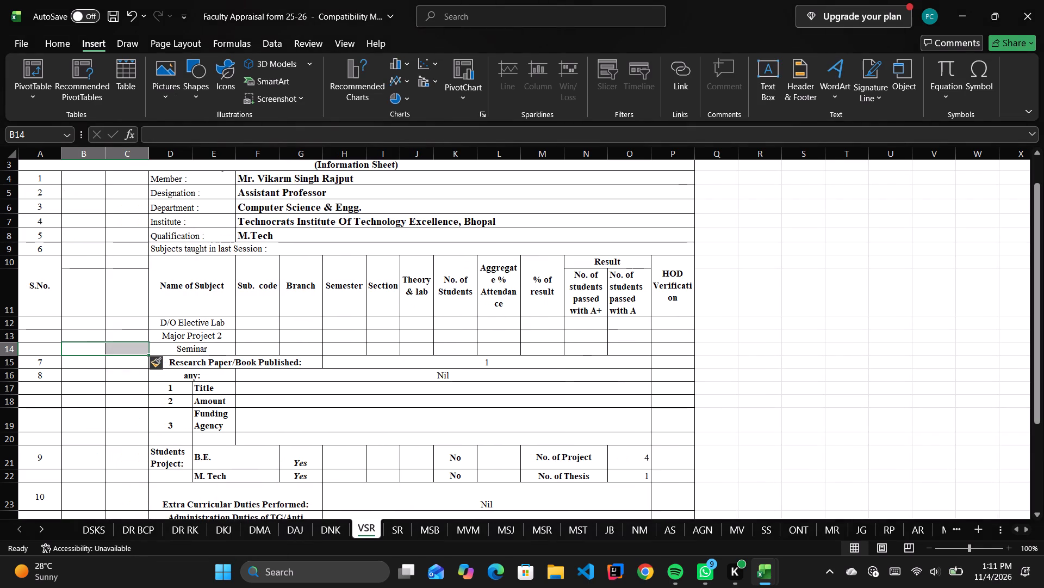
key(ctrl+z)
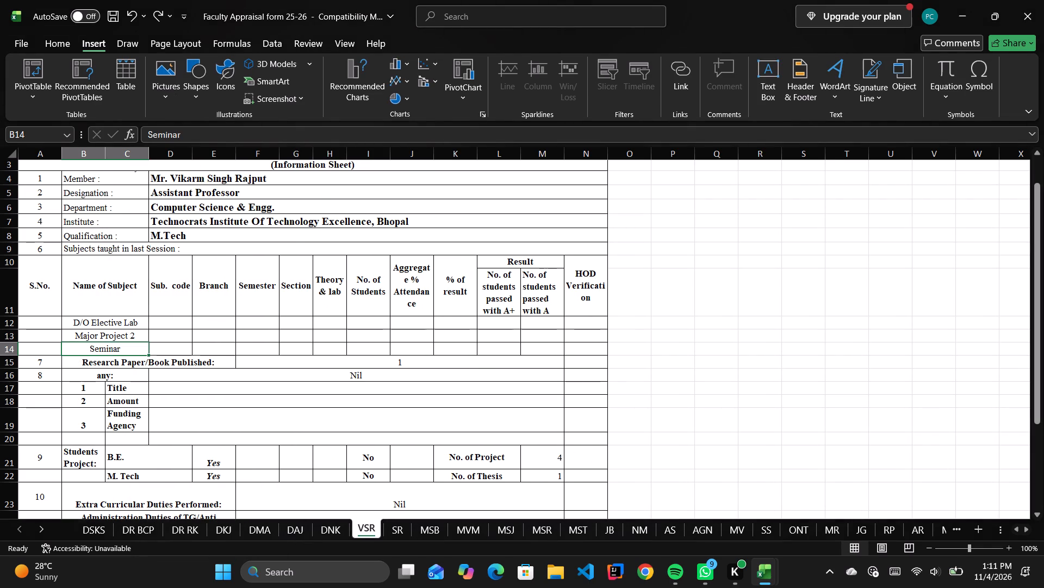
Insert an entire blank row above the "Seminar" row in the subjects-taught table.
right_click(133, 351)
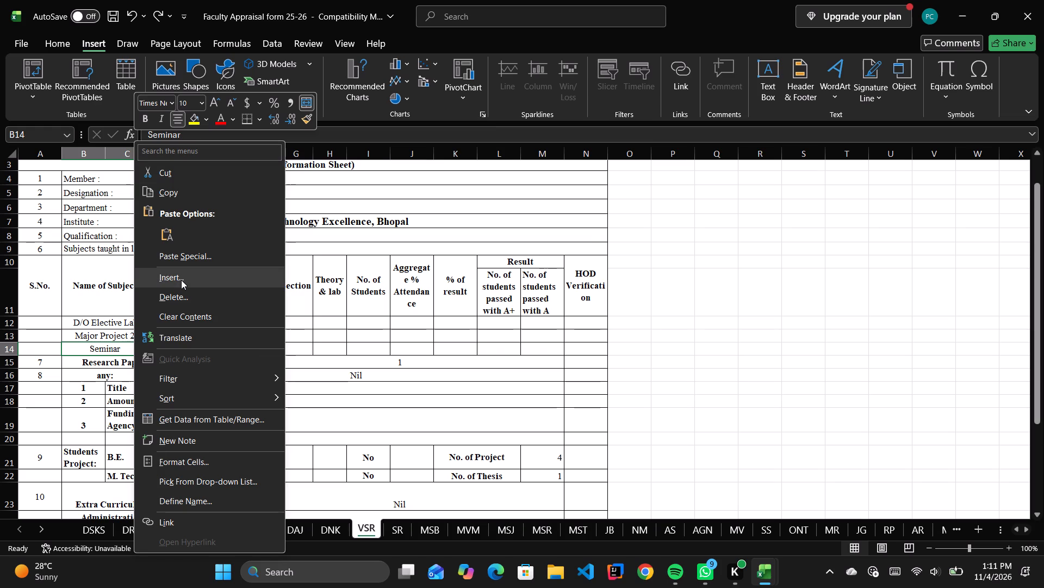
click(181, 280)
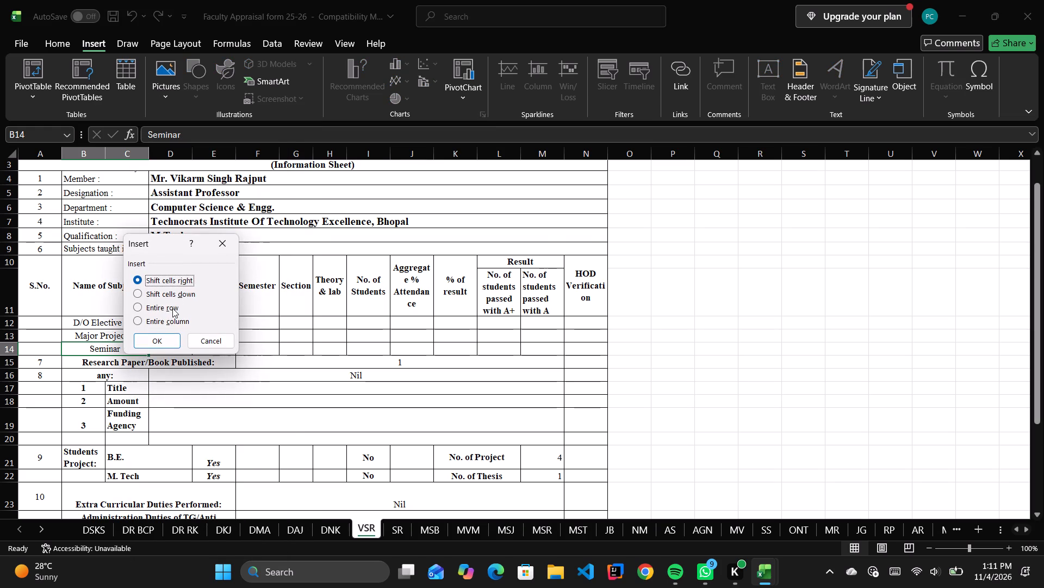
click(172, 308)
click(159, 341)
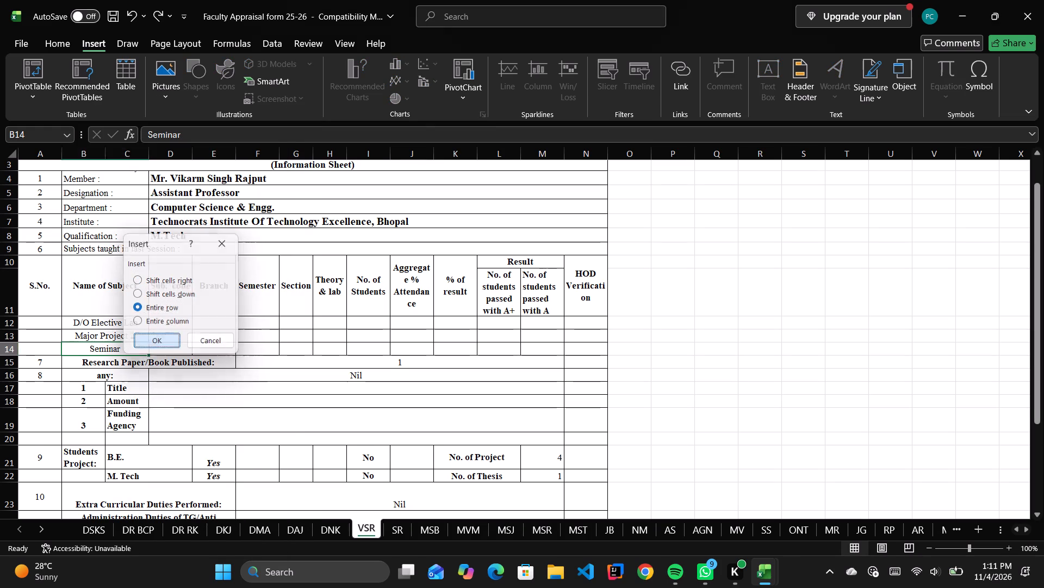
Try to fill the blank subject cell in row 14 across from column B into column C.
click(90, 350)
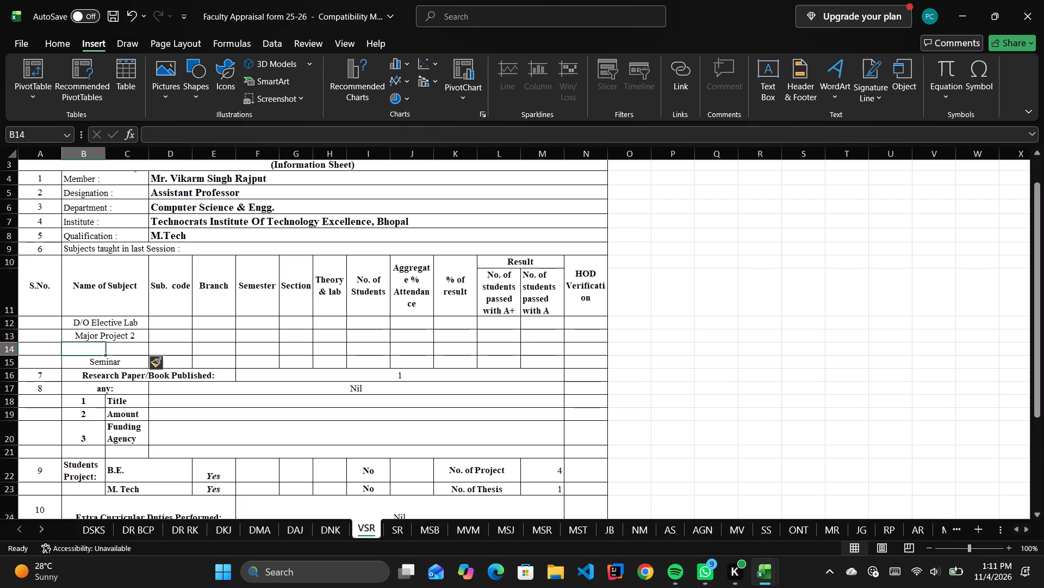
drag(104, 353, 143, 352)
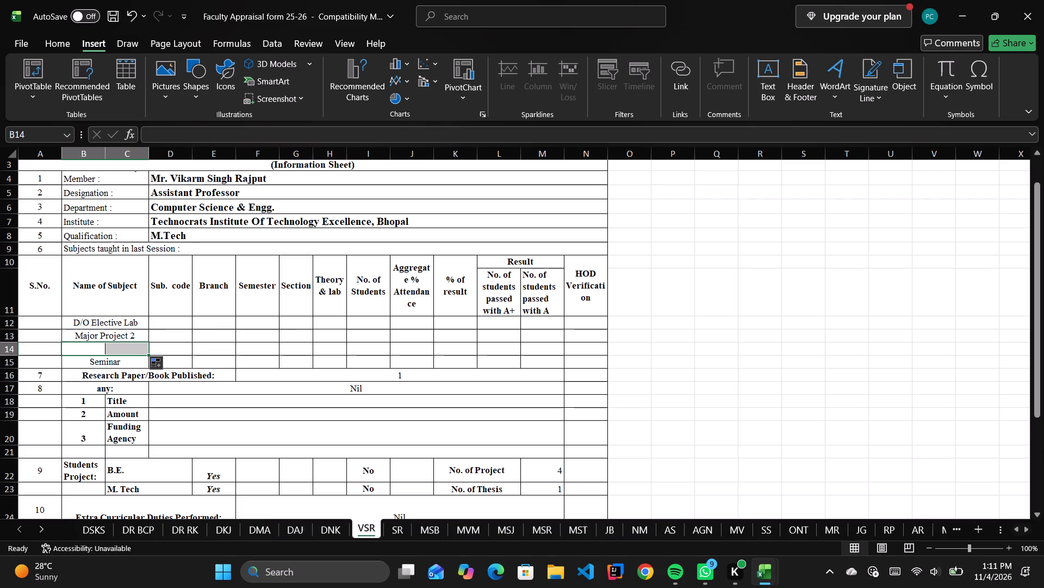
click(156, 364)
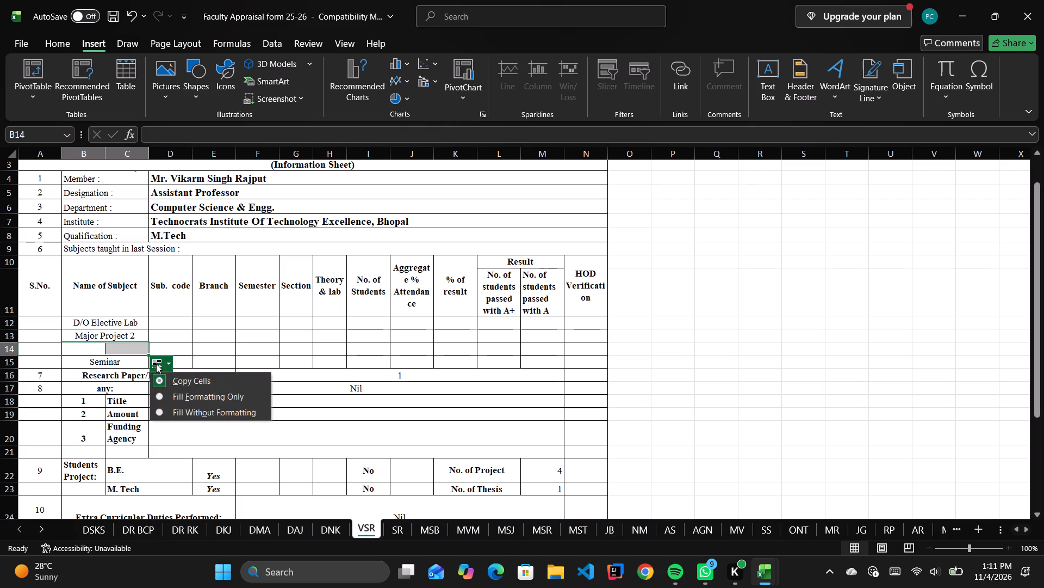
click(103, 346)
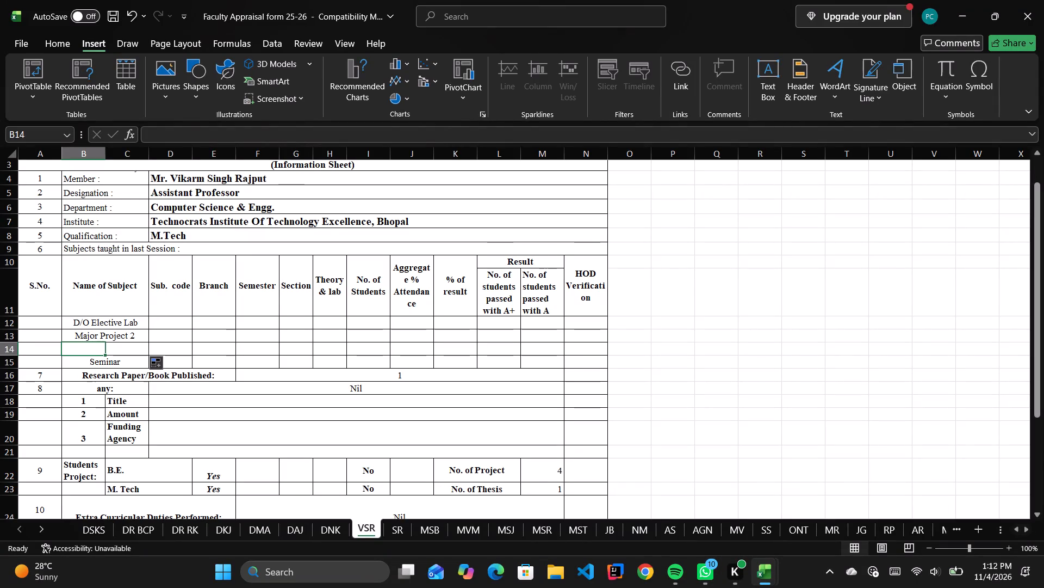
Collapse column B to zero width and widen column C to take up its space in the subject-name area.
drag(104, 155, 66, 155)
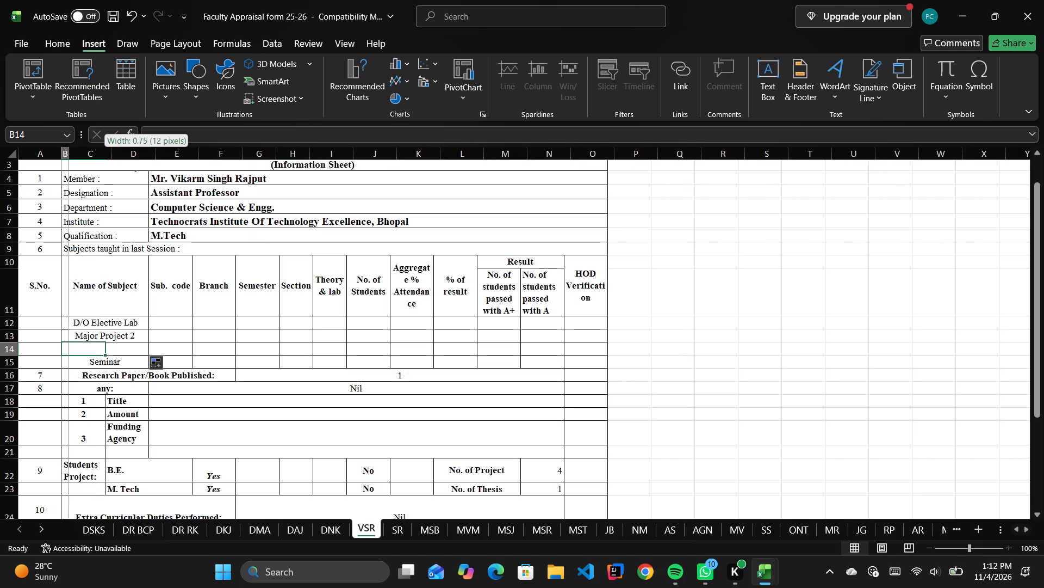
drag(66, 155, 59, 153)
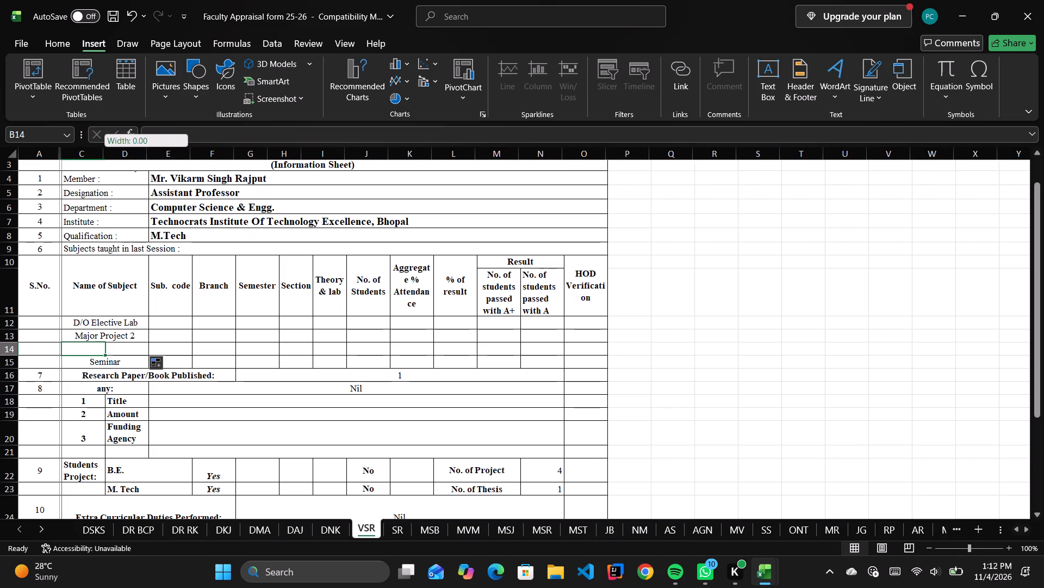
drag(59, 153, 61, 153)
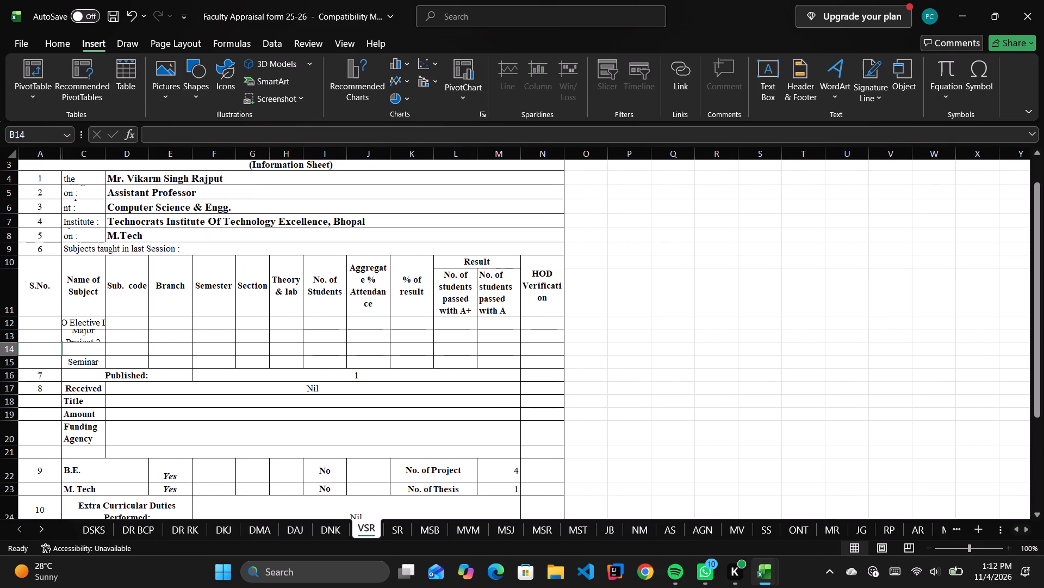
drag(108, 152, 170, 155)
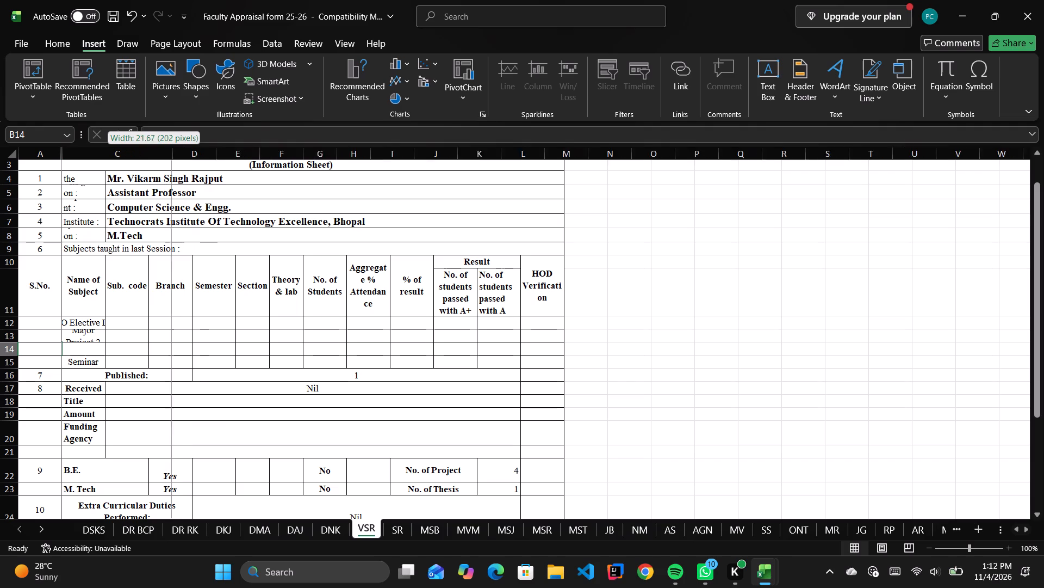
drag(170, 155, 152, 153)
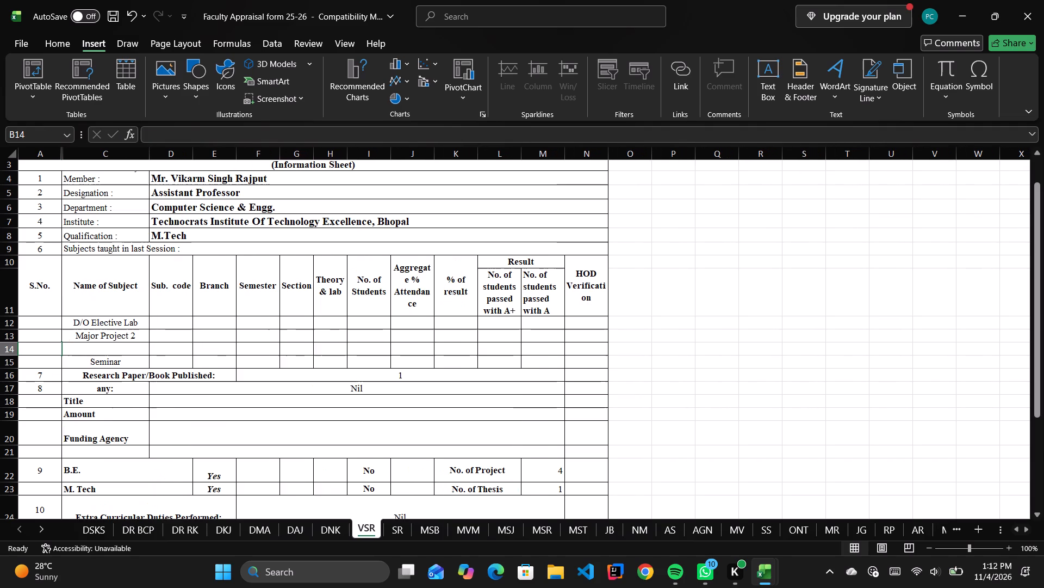
Enter "operating system" as the subject name in the blank row 14 between "Major Project 2" and "Seminar".
click(127, 345)
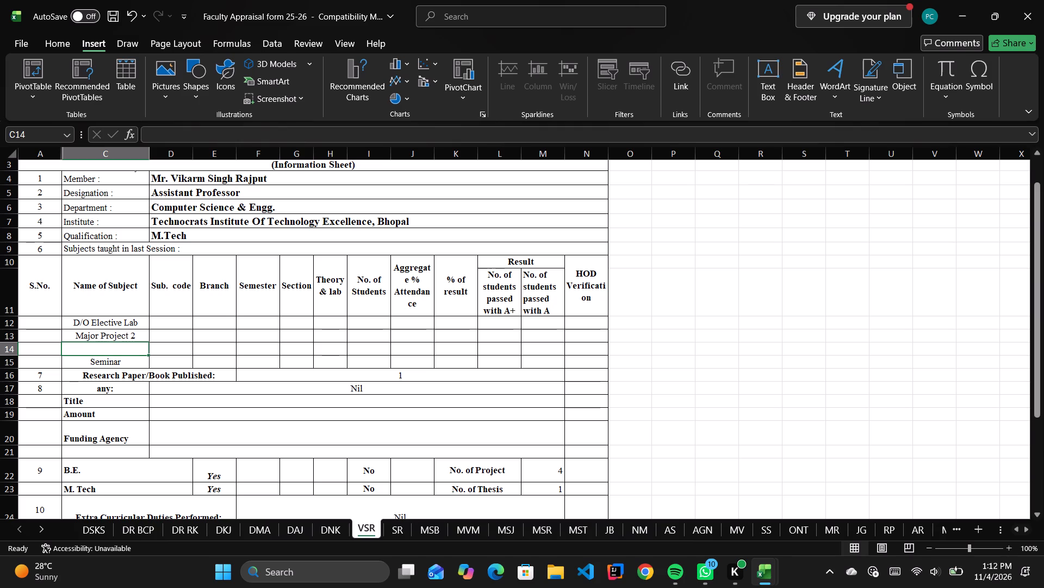
text(operationf)
key(space)
key(BackSpace)
key(BackSpace)
key(BackSpace)
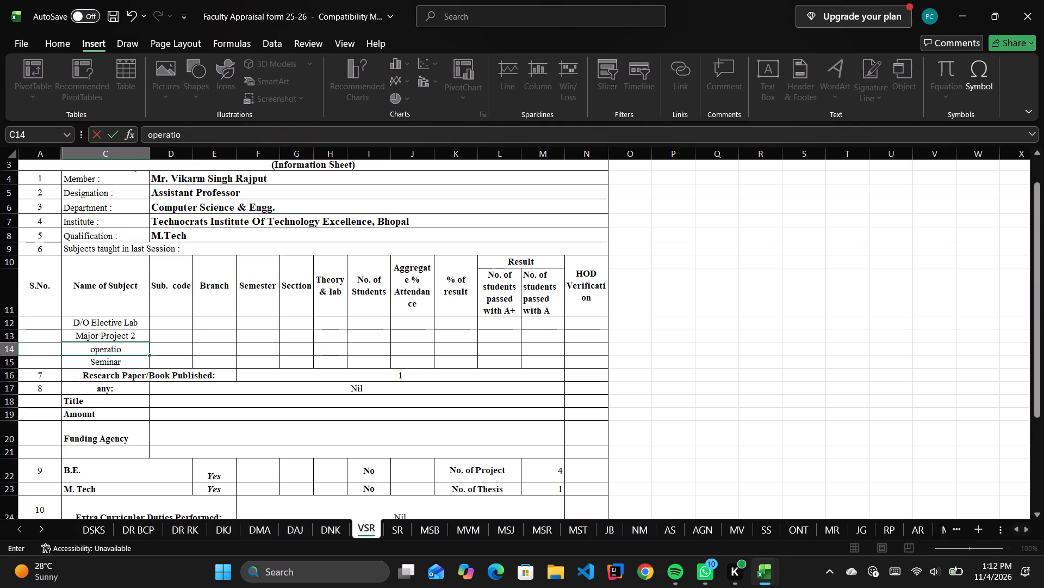
key(BackSpace)
text(ng system)
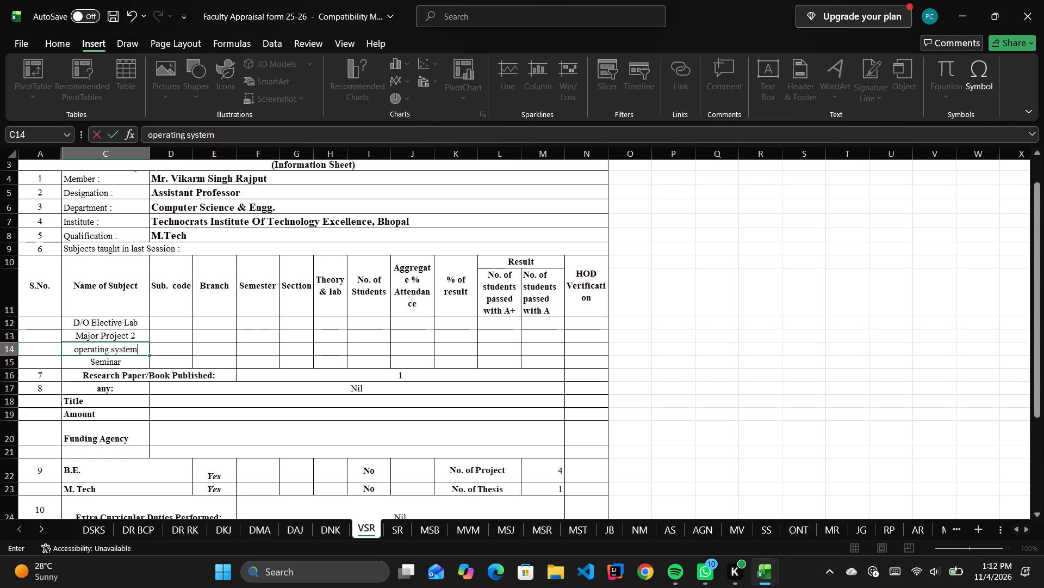
Enter the subject codes CS804 for "D/O Elective Lab" and CS805 for "Major Project 2".
click(182, 319)
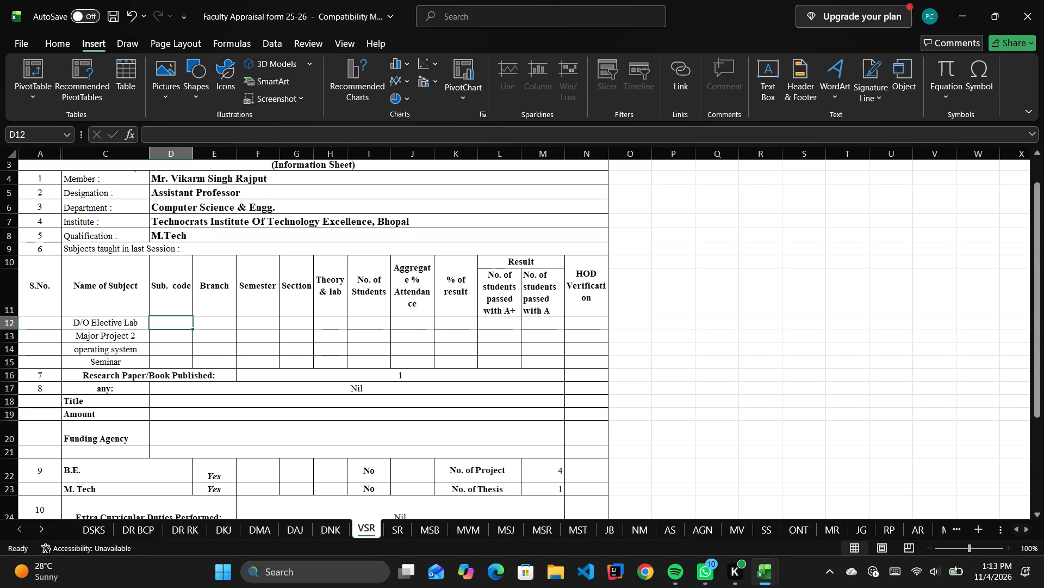
click(177, 323)
text(CS)
text(80)
key(4)
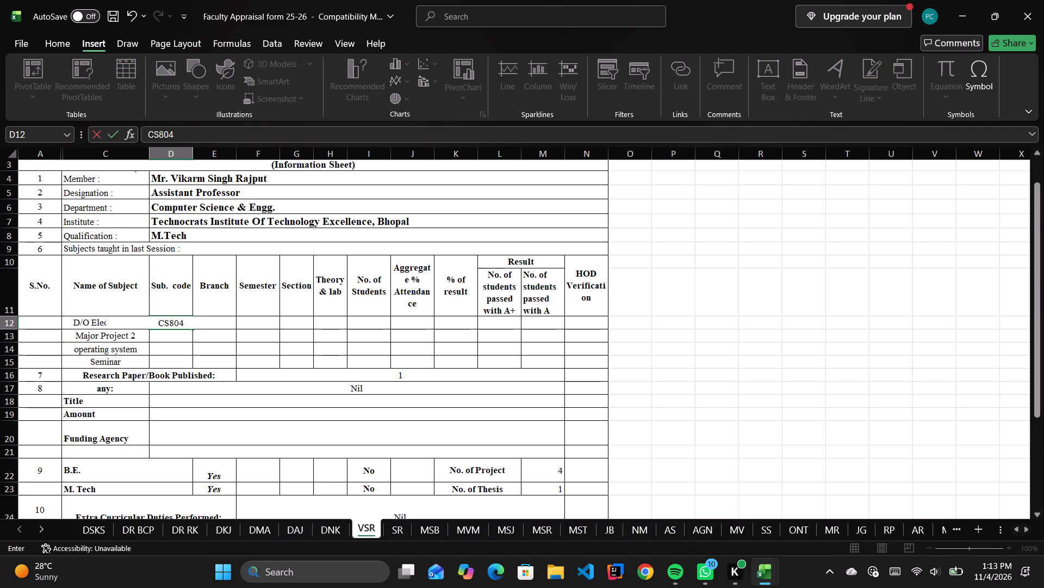
click(175, 342)
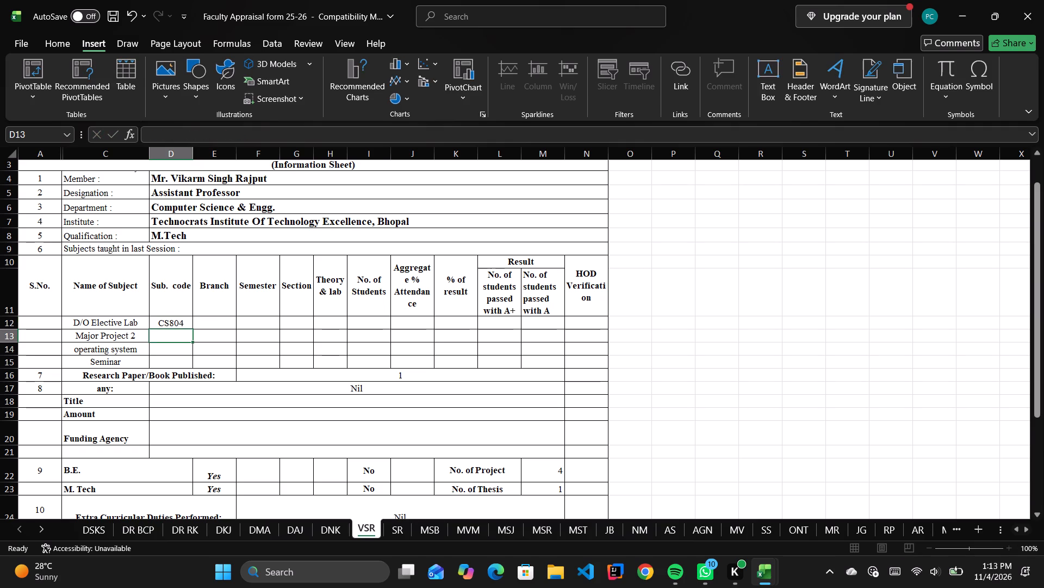
text(CS)
text(805)
click(173, 351)
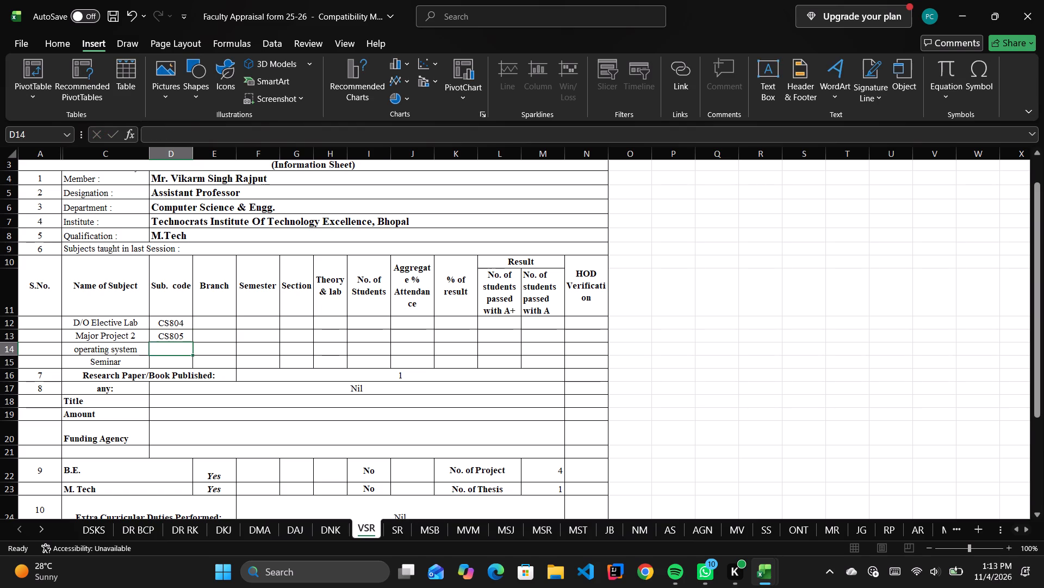
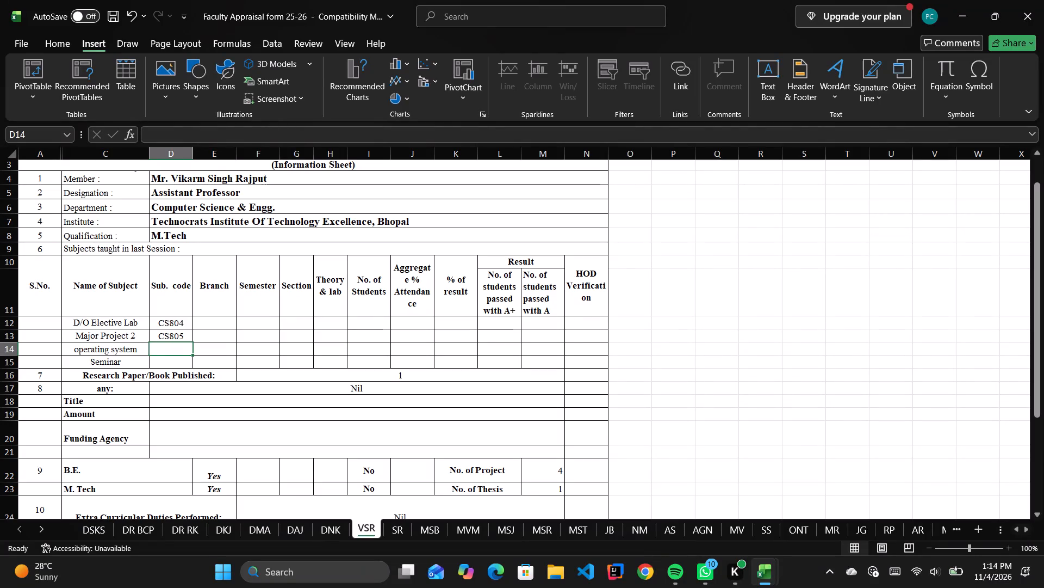
Enter CS405 as the subject code for "operating system".
click(163, 351)
key(c)
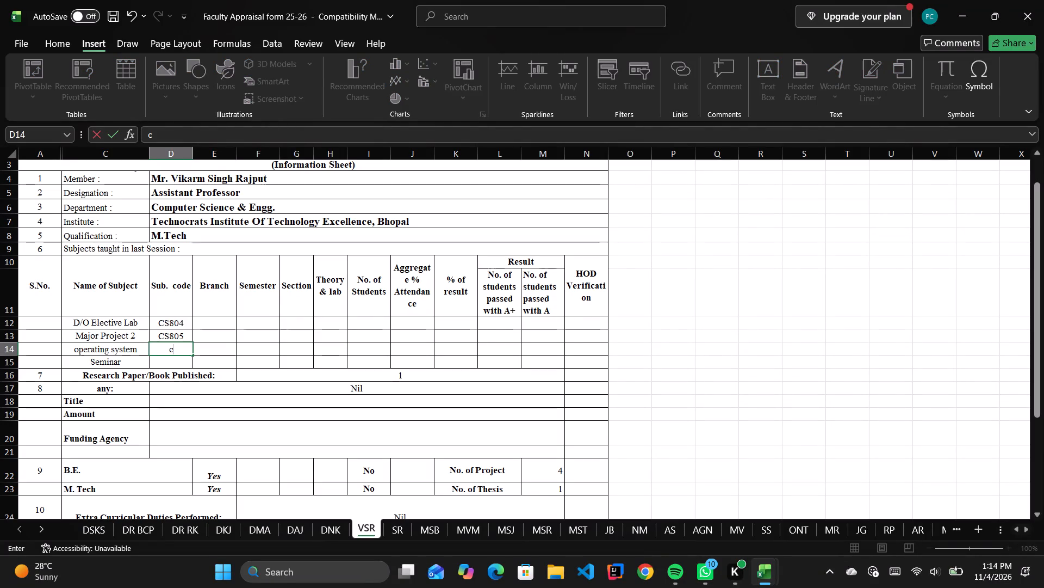
key(s)
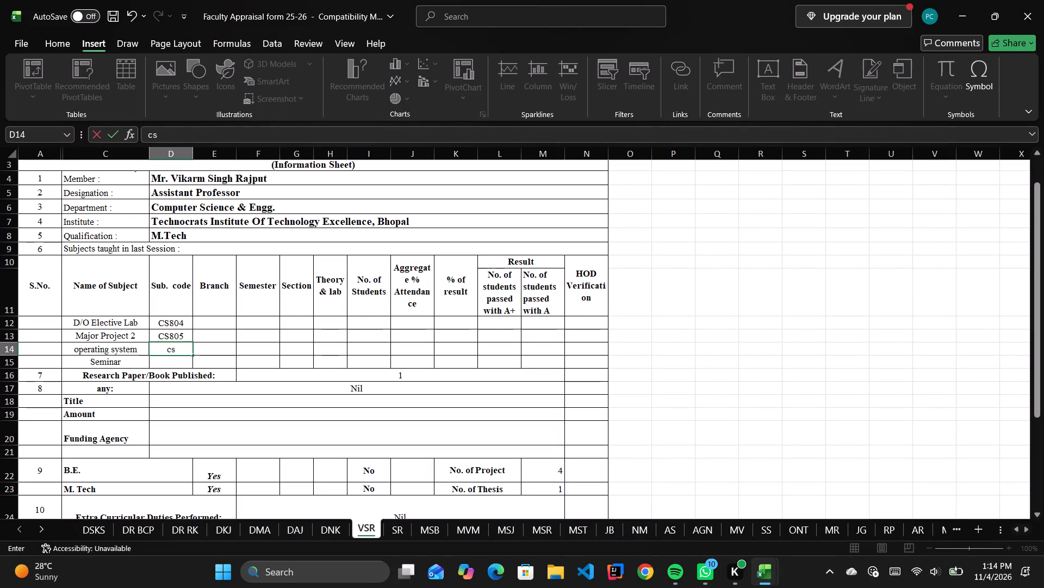
key(BackSpace)
key(BackSpace)
text(Cs)
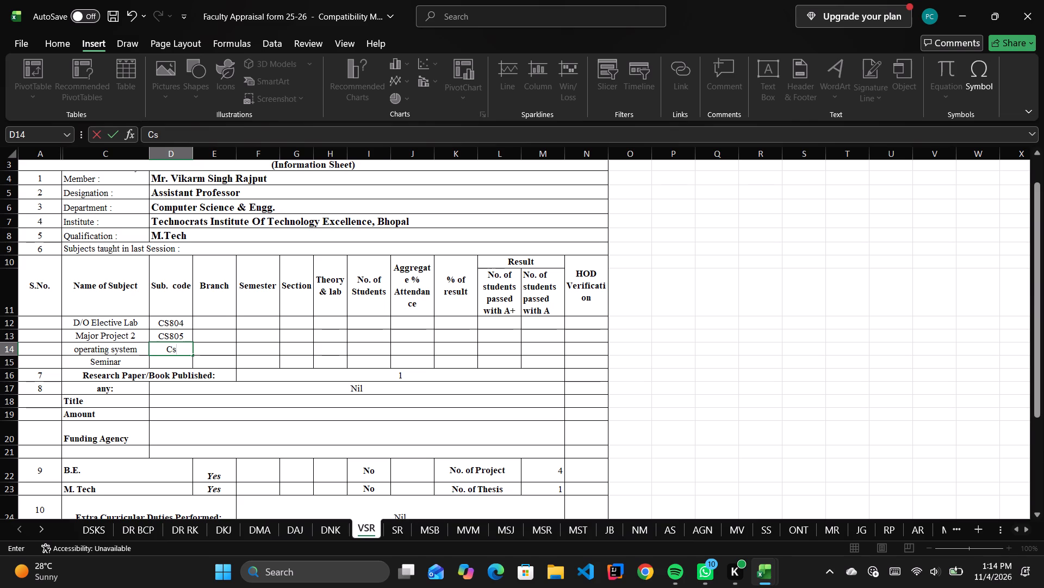
key(BackSpace)
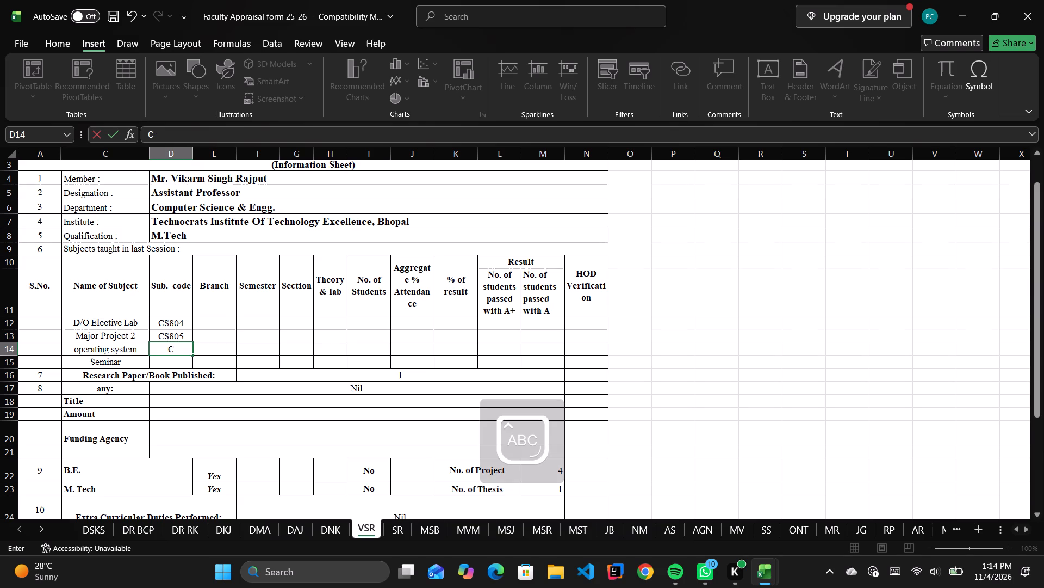
key(s)
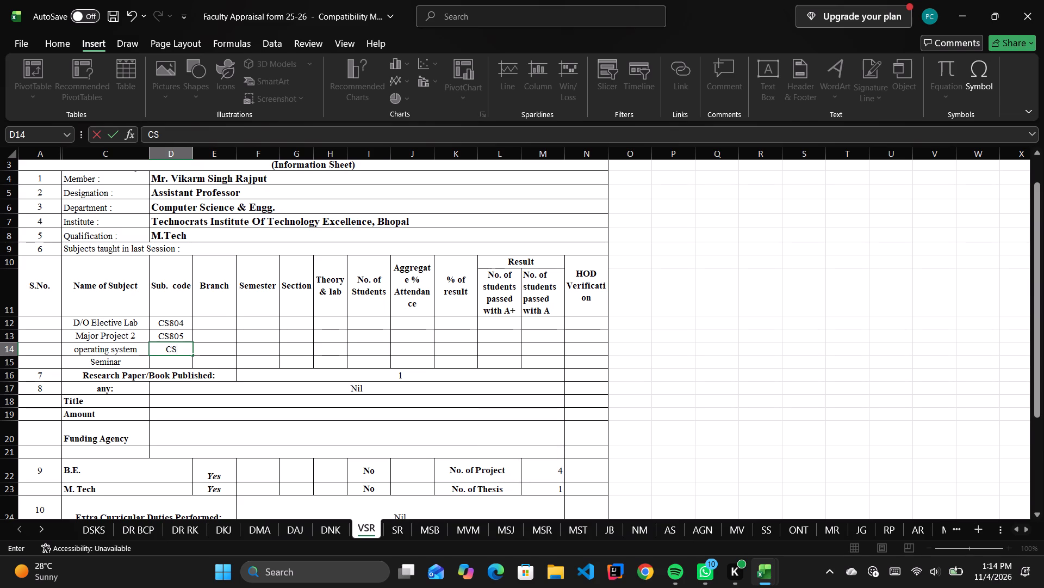
text(405)
Enter CSE as the branch for "D/O Elective Lab", "Major Project 2" and "operating system".
click(214, 324)
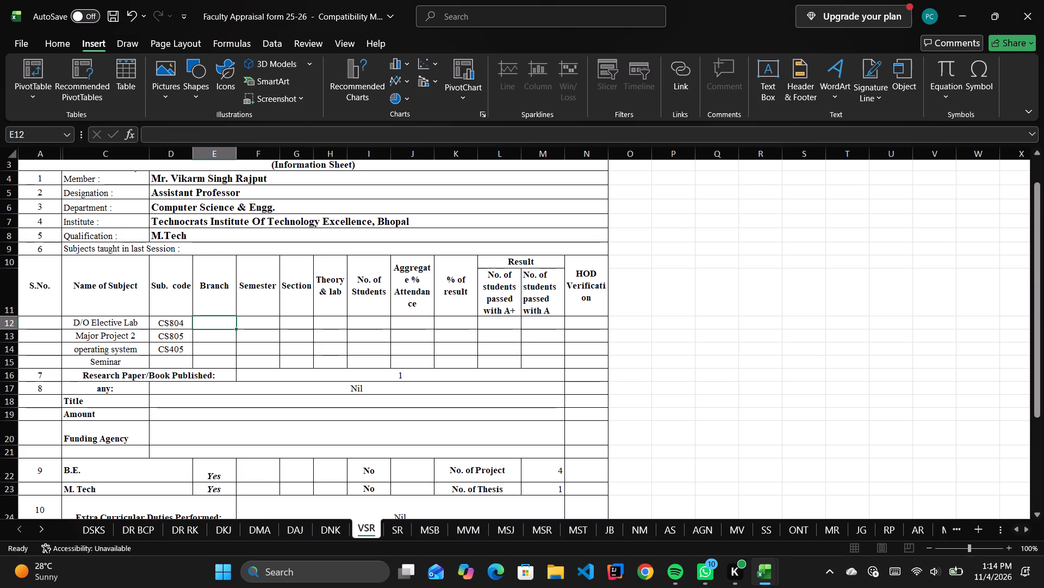
text(CSE)
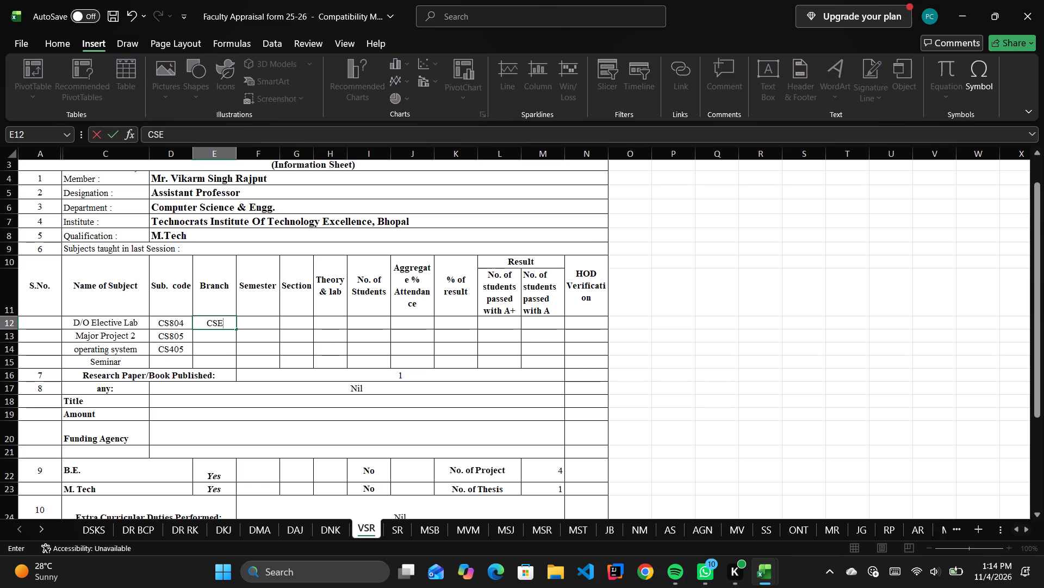
text(CSE)
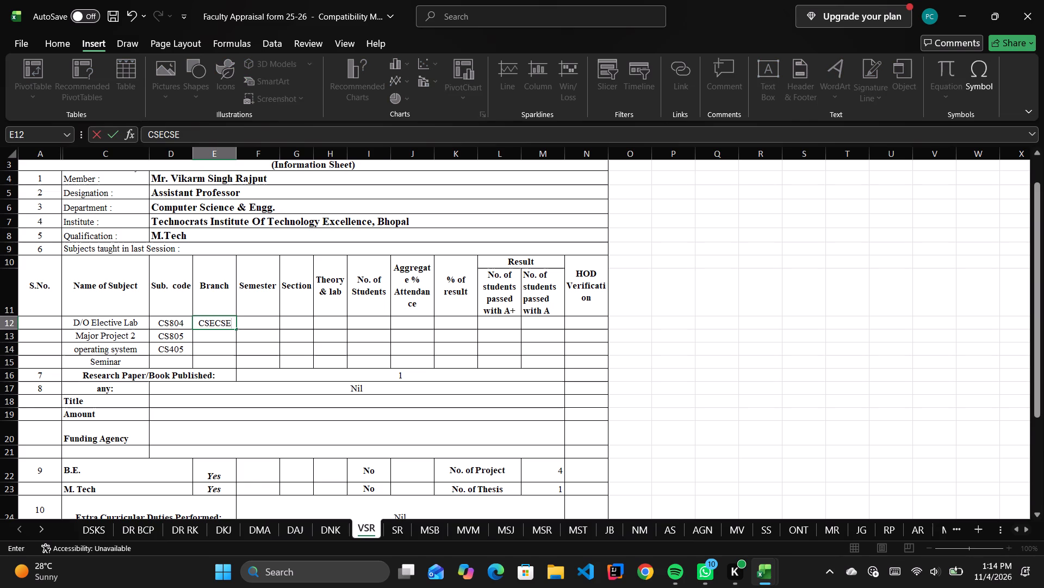
key(BackSpace)
key(BackSpace)
key(BackSpace)
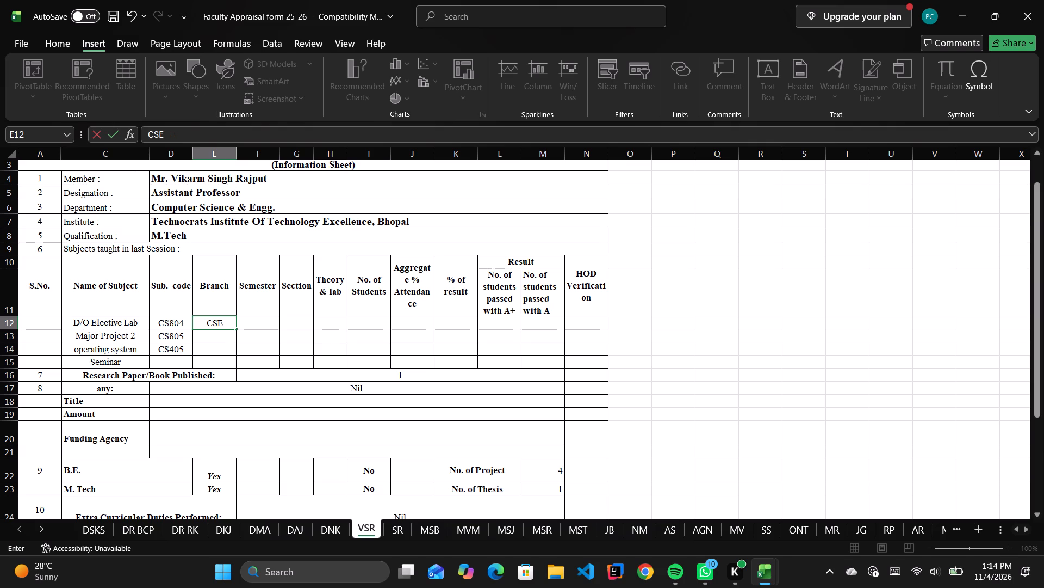
click(223, 339)
text(CSE)
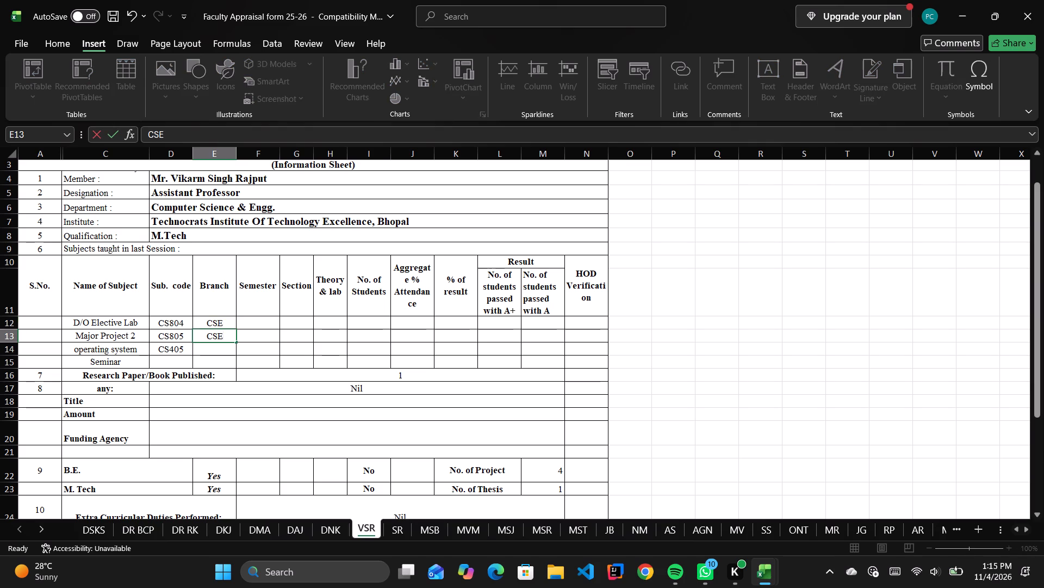
click(221, 352)
text(CSE)
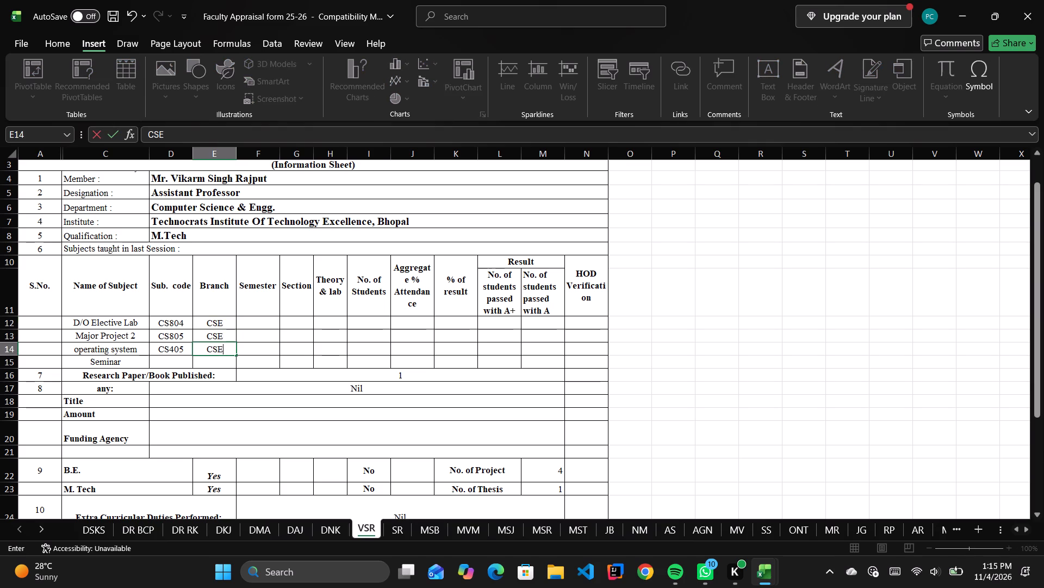
Enter semester 8 for "D/O Elective Lab", "Major Project 2" and "operating system", and semester 4 for "Seminar".
click(254, 323)
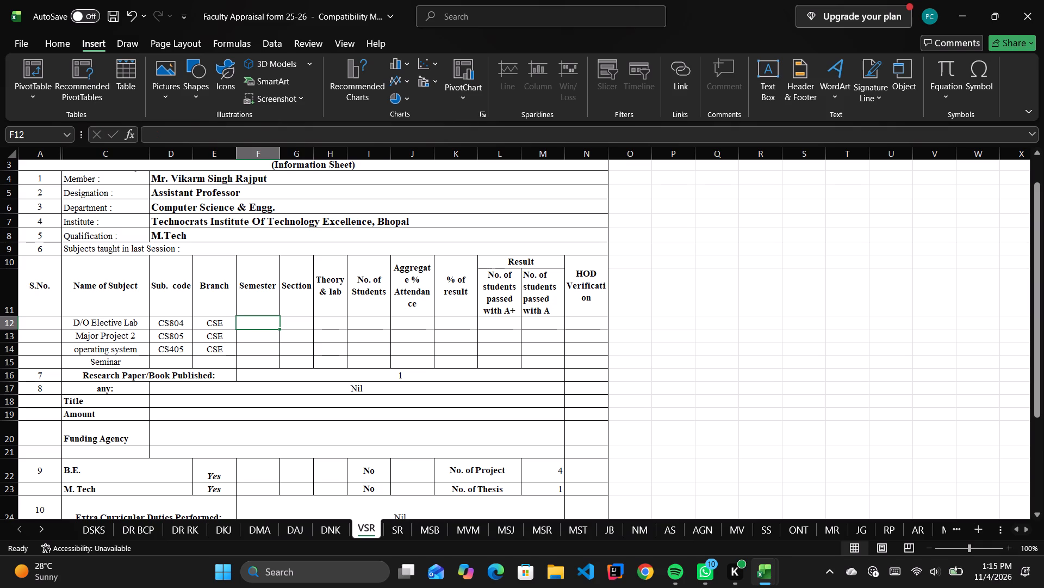
key(8)
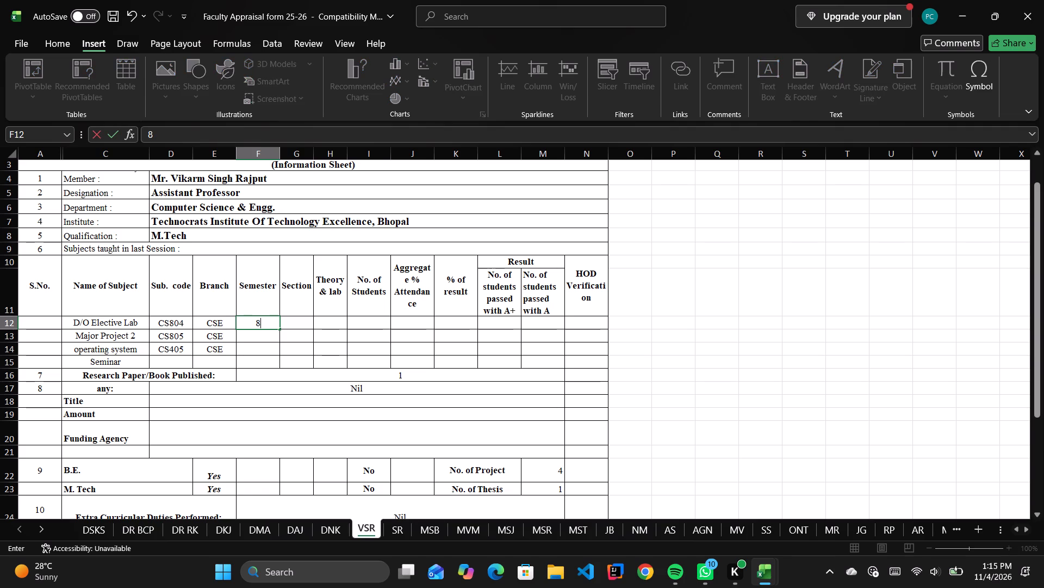
click(259, 331)
key(8)
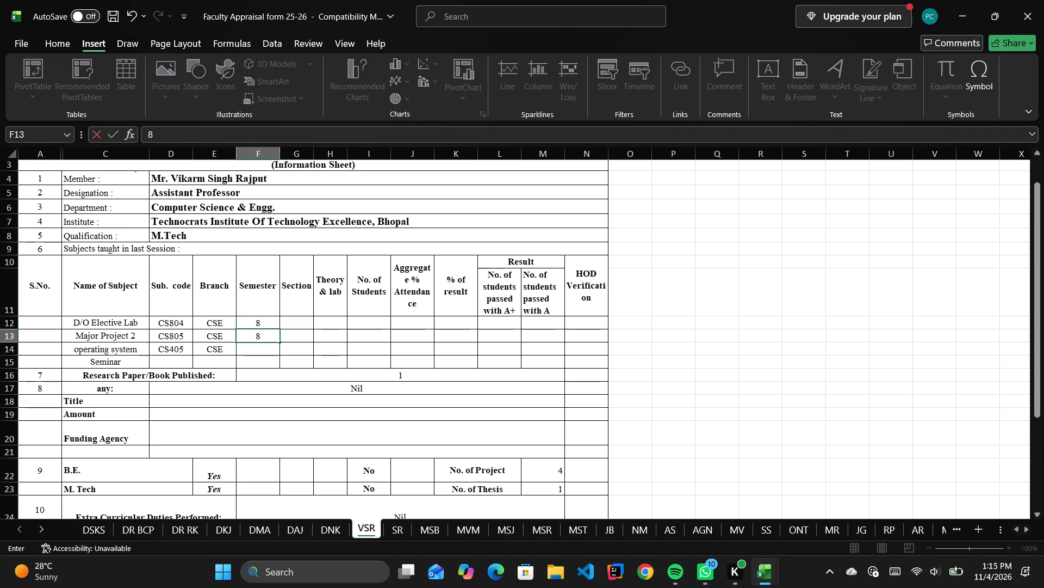
click(261, 345)
key(8)
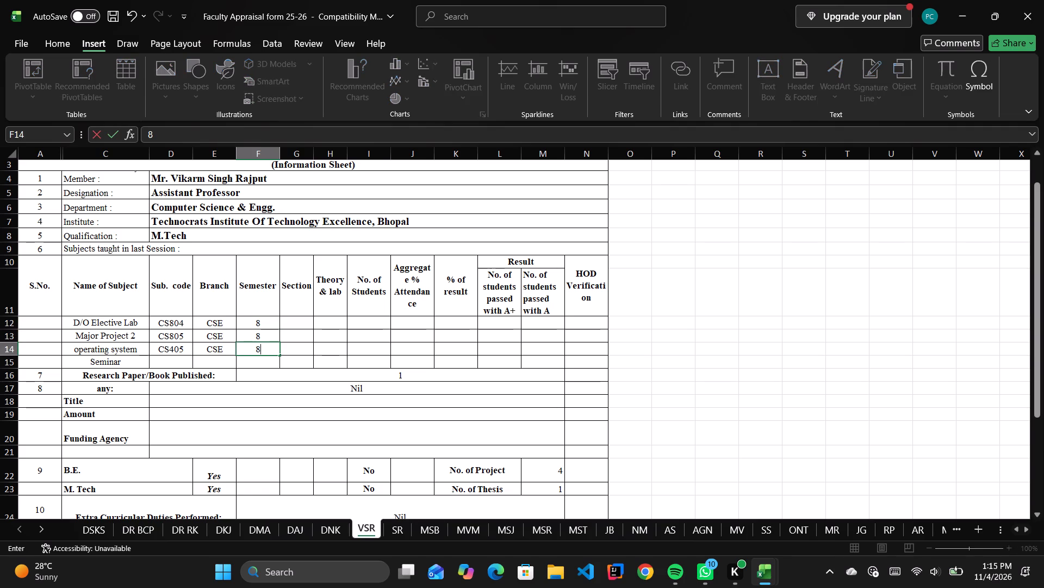
click(265, 367)
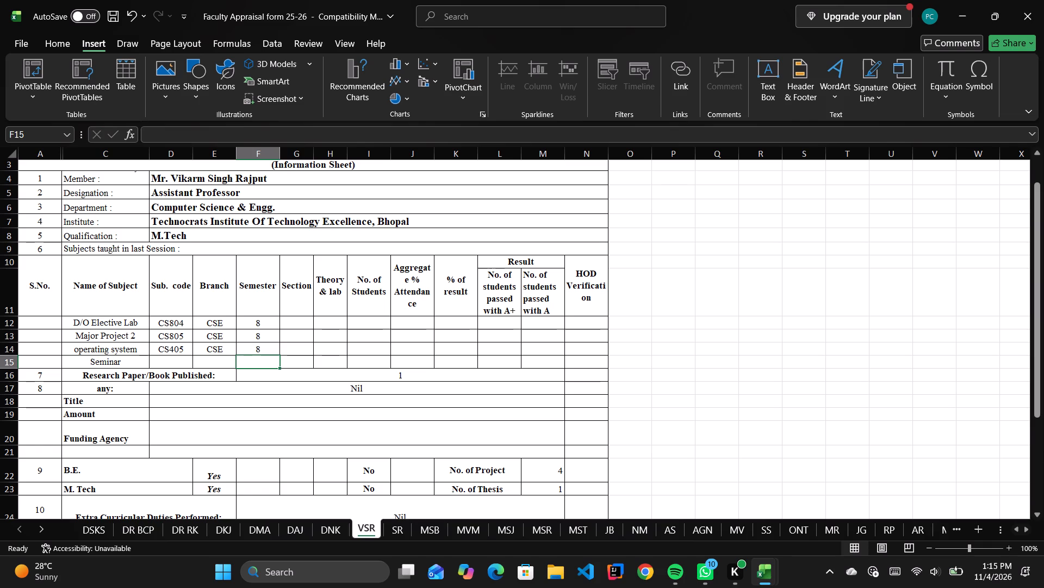
key(4)
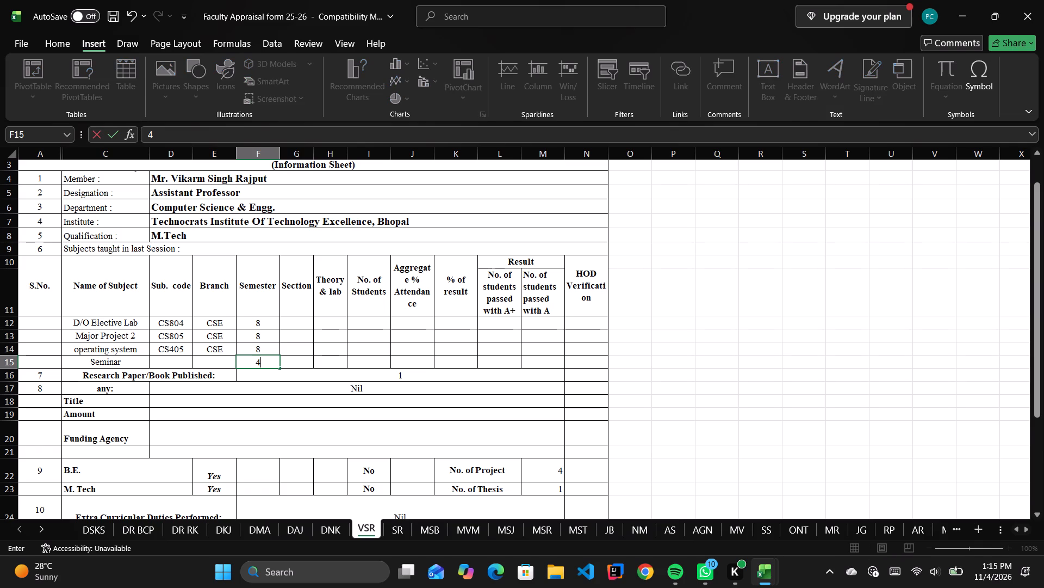
click(295, 320)
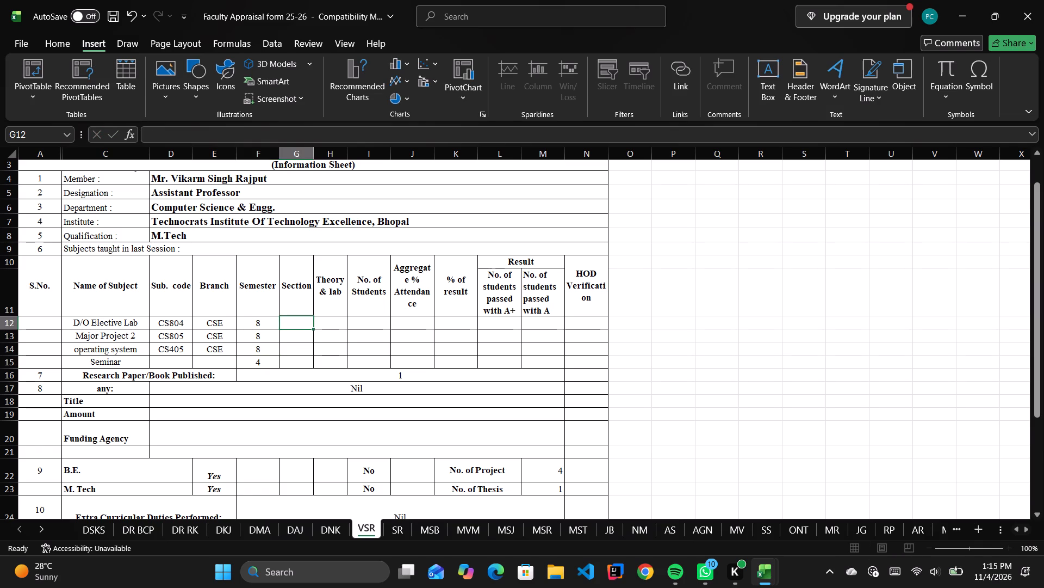
Enter CSE as the branch for "Seminar" in row 15.
click(209, 363)
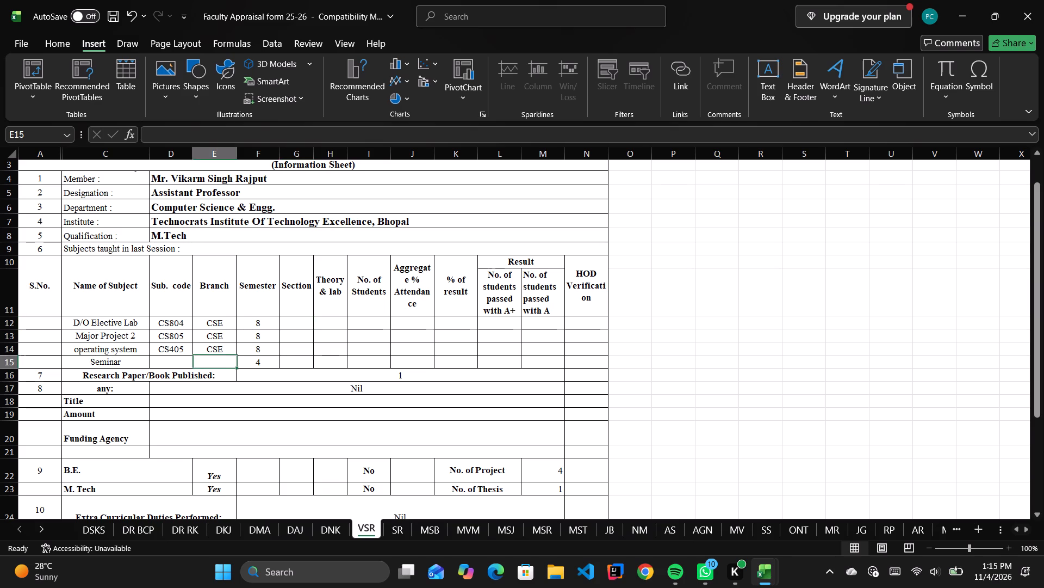
text(CDE)
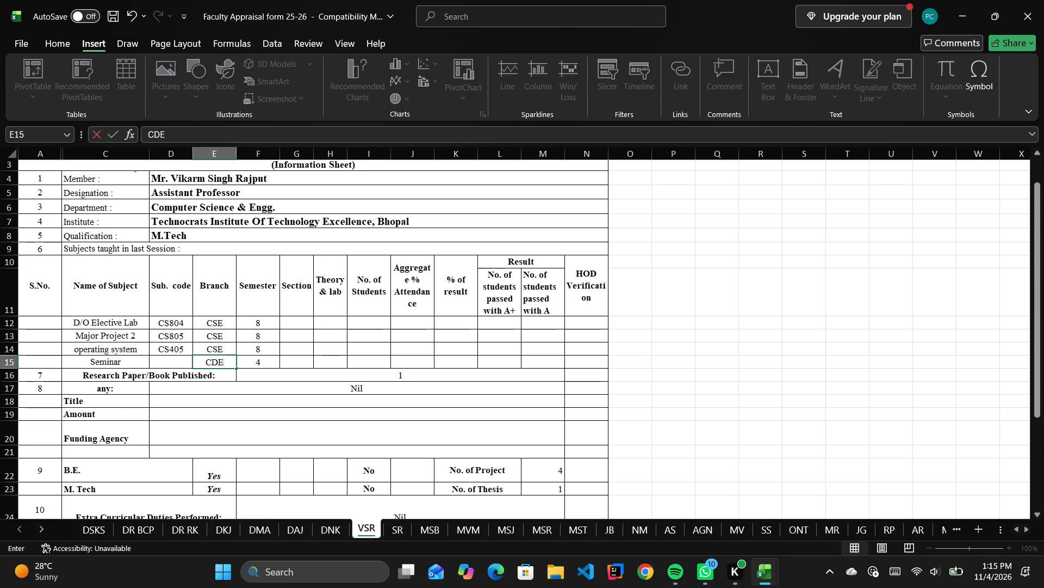
key(BackSpace)
key(BackSpace)
text(SE)
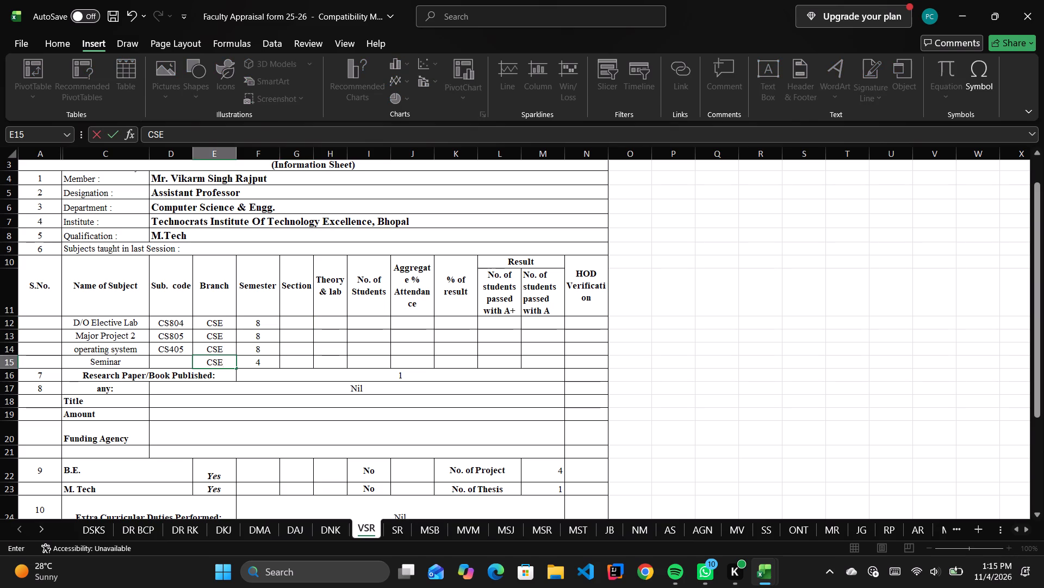
click(293, 325)
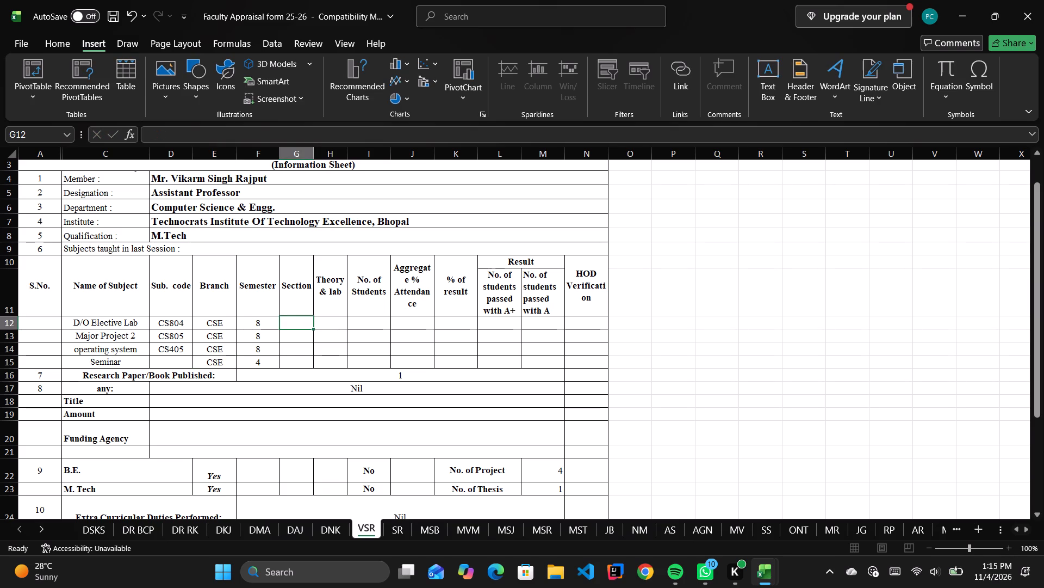
Change the semester to 8 for "Seminar" and to 4 for "operating system".
click(267, 350)
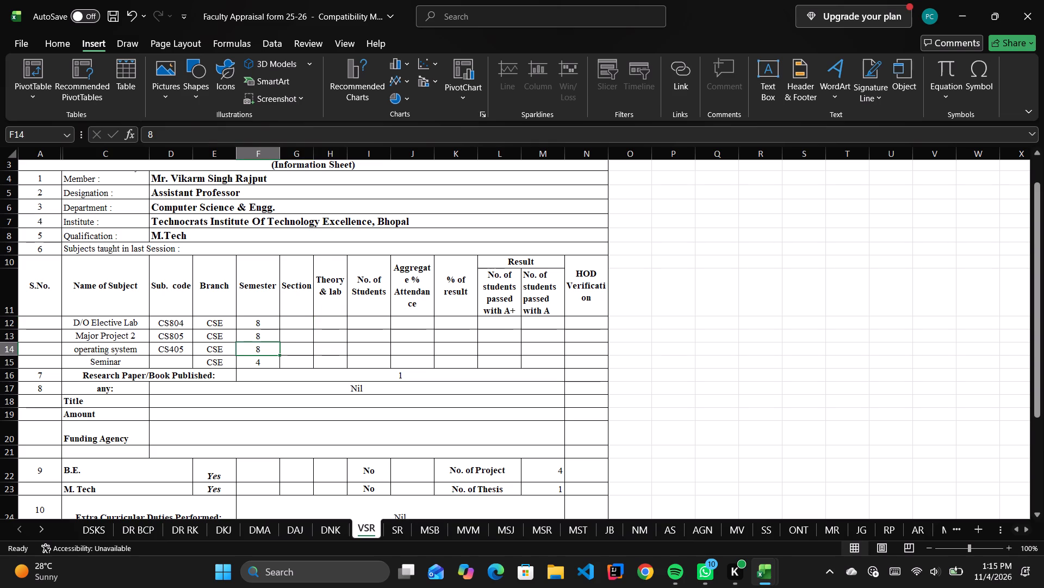
key(BackSpace)
click(260, 362)
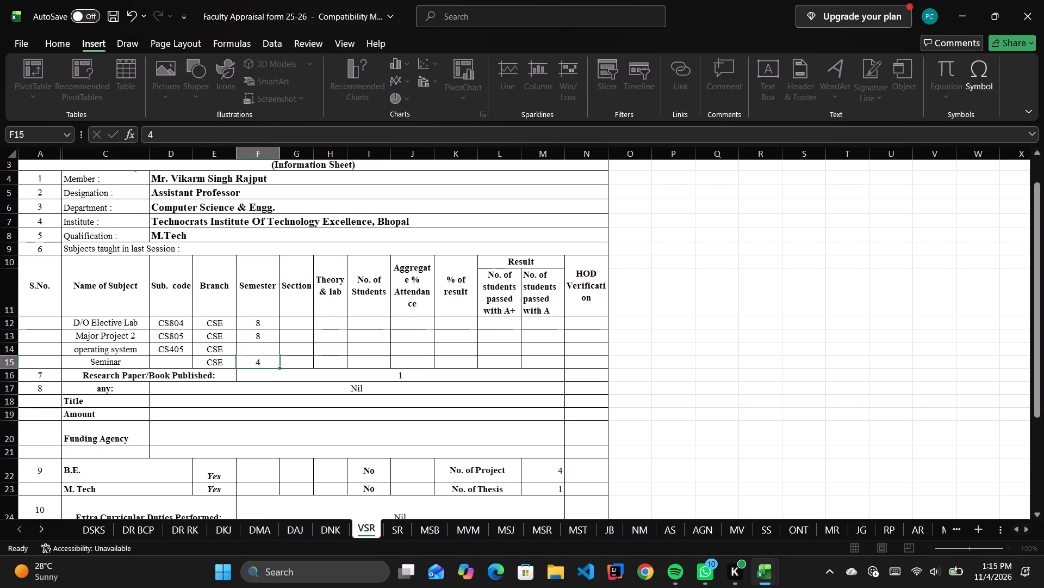
key(BackSpace)
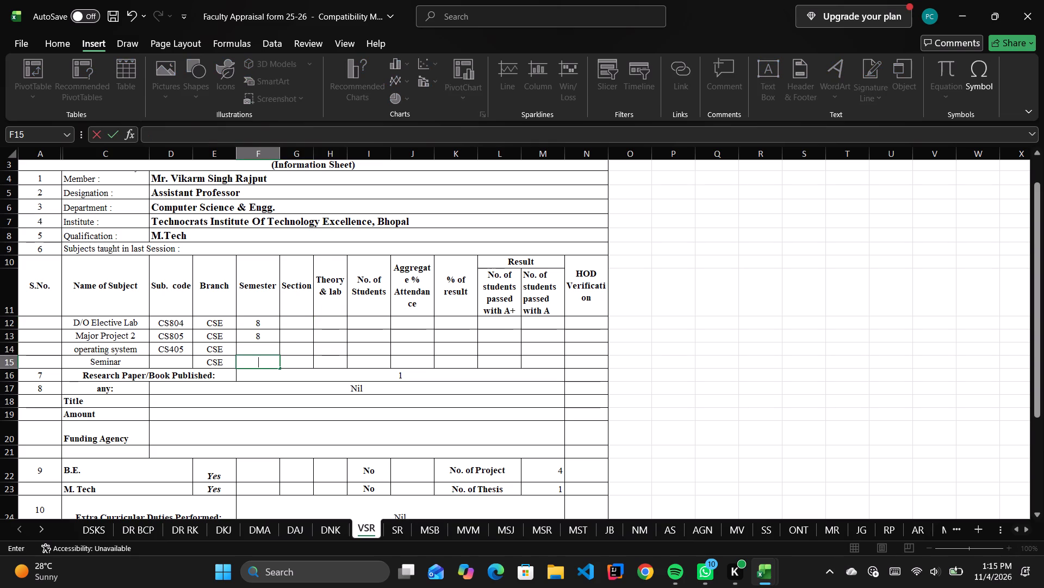
key(8)
click(258, 352)
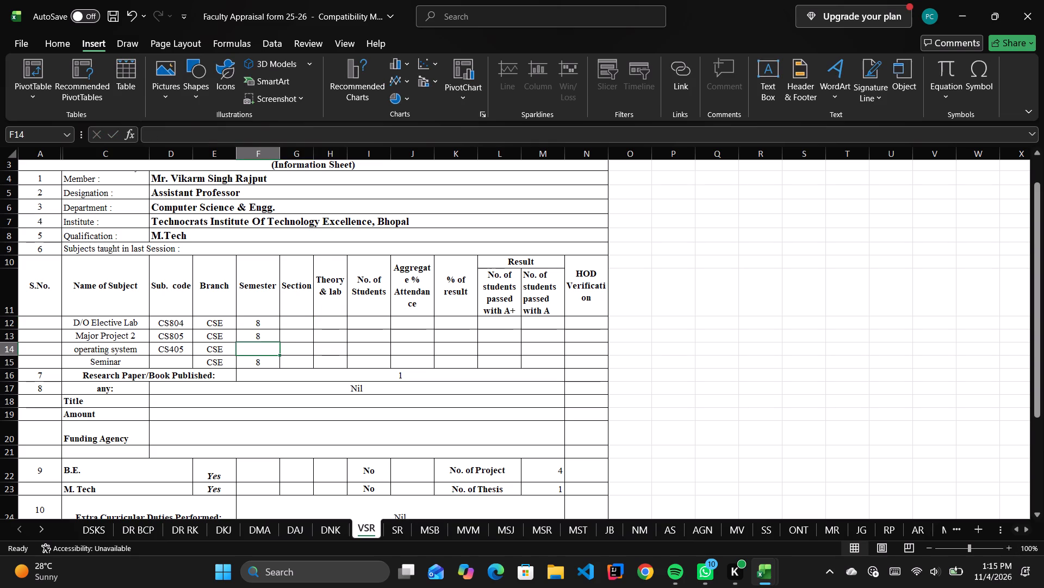
key(4)
Enter section CS1 for "D/O Elective Lab", "Major Project 2" and "operating system", and section CS2 for "Seminar".
click(295, 324)
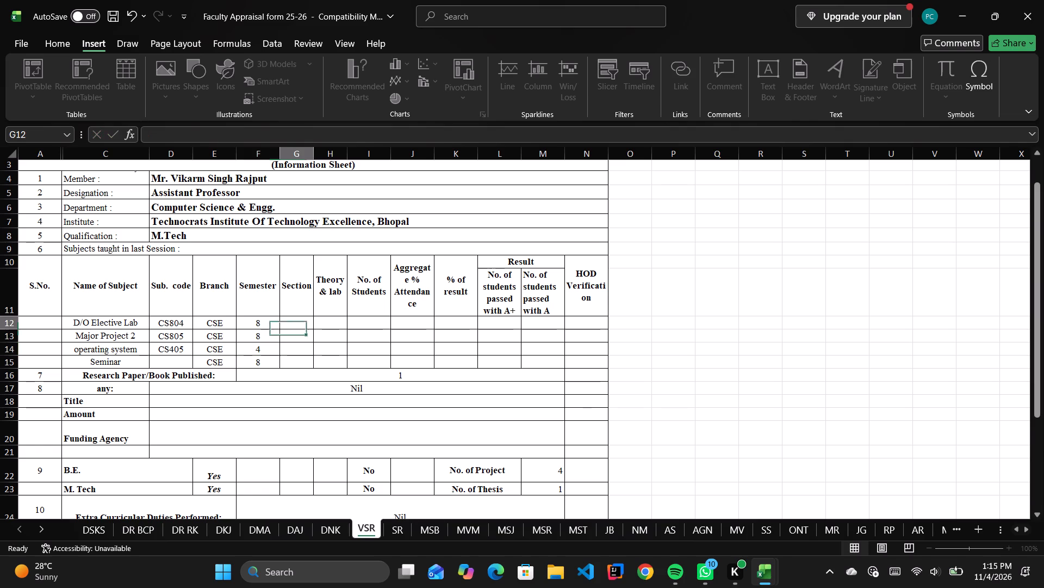
text(CSE)
key(BackSpace)
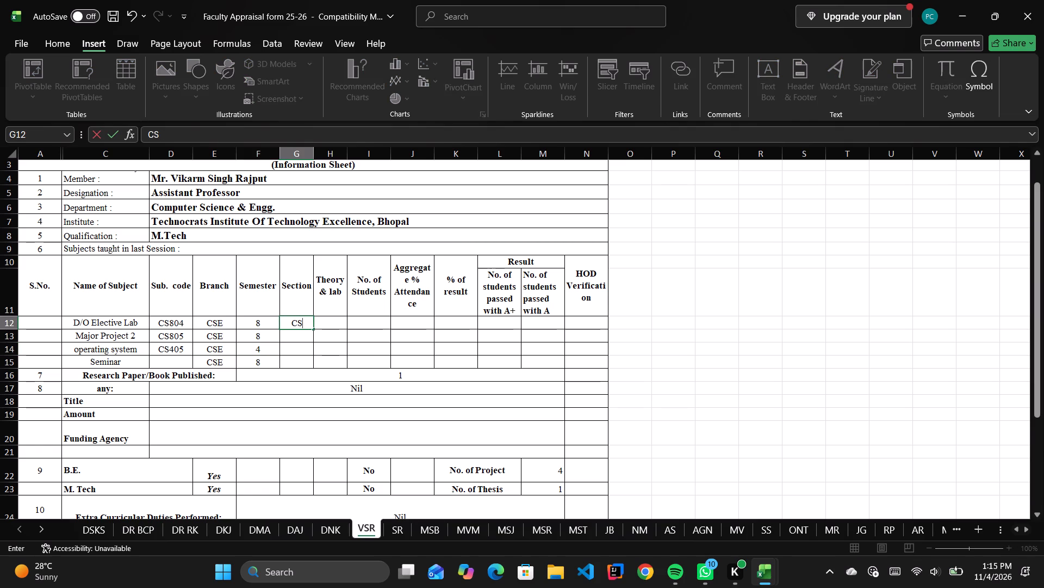
key(1)
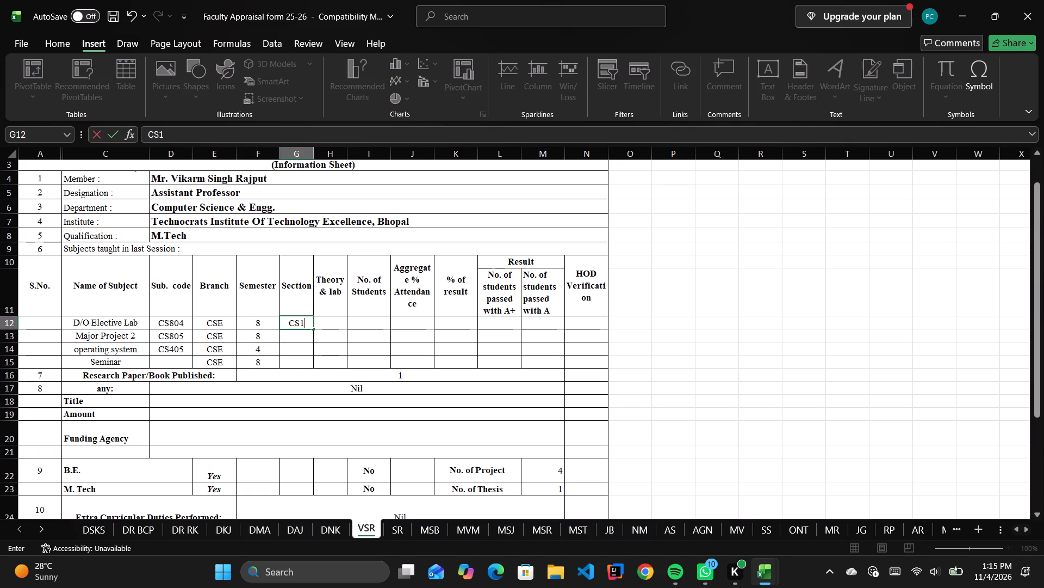
click(300, 332)
text(CS)
key(2)
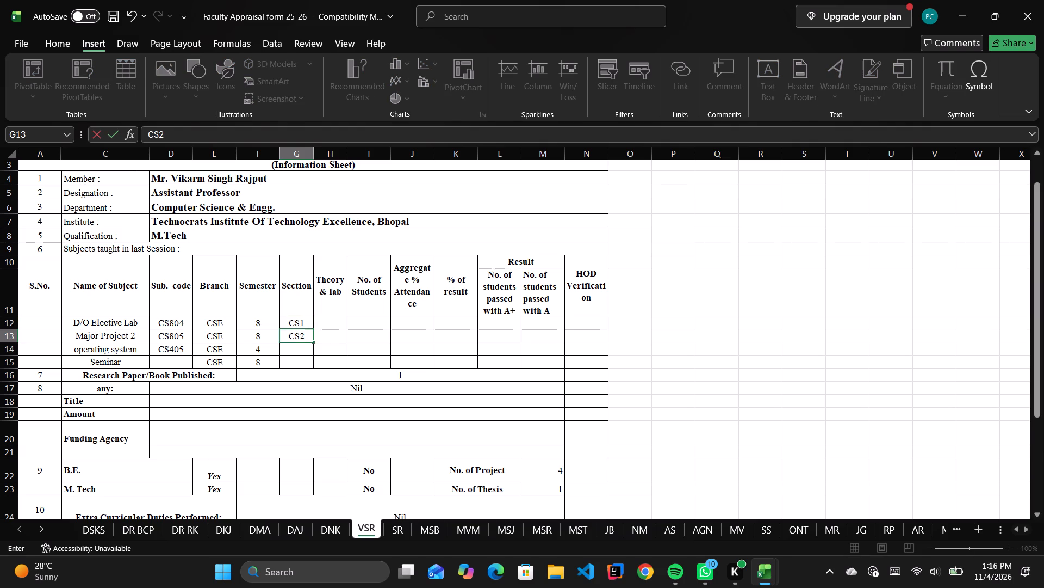
key(BackSpace)
key(1)
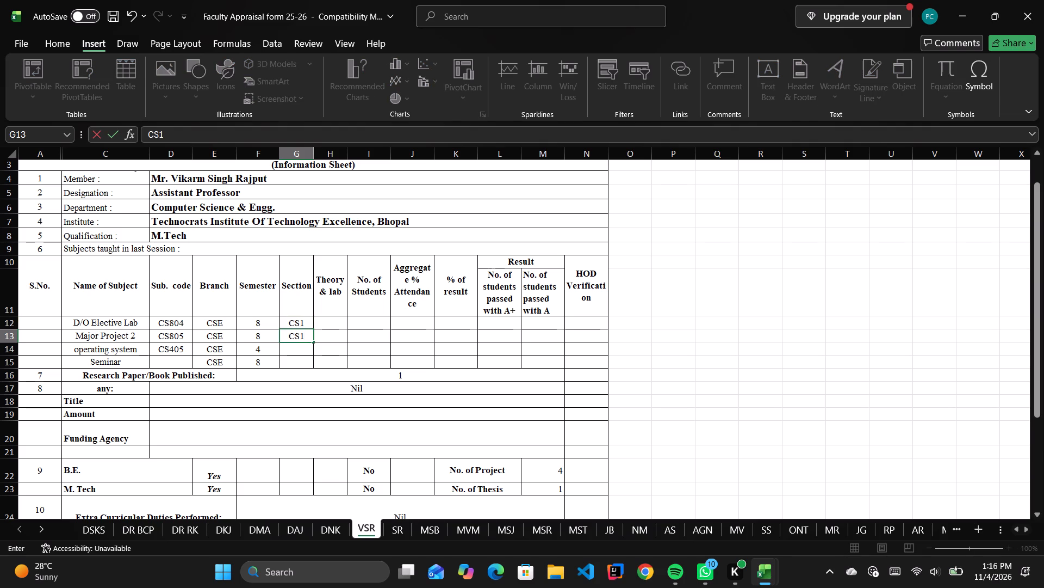
click(300, 353)
text(CS1)
click(301, 361)
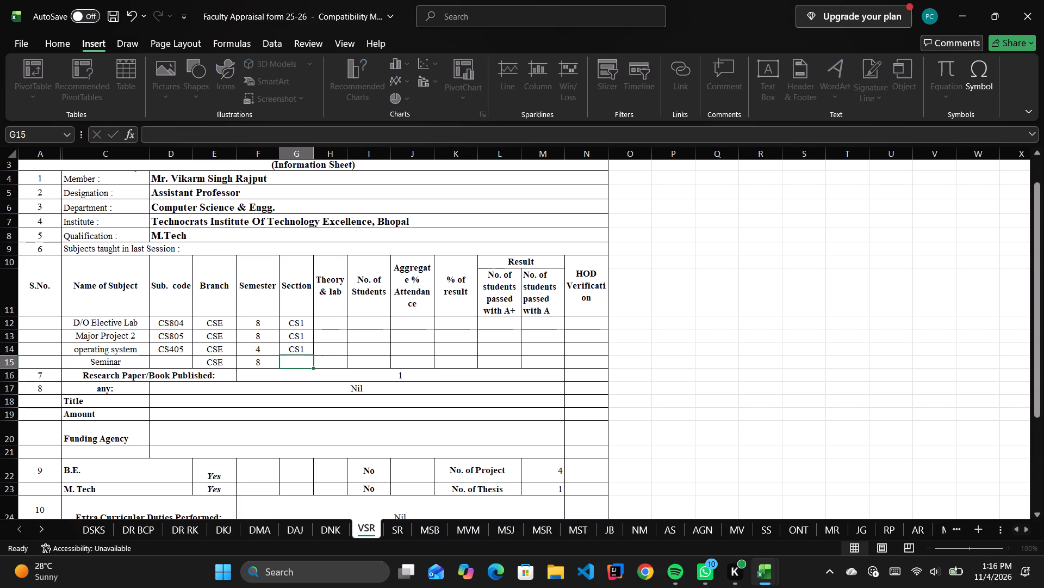
text(CS2)
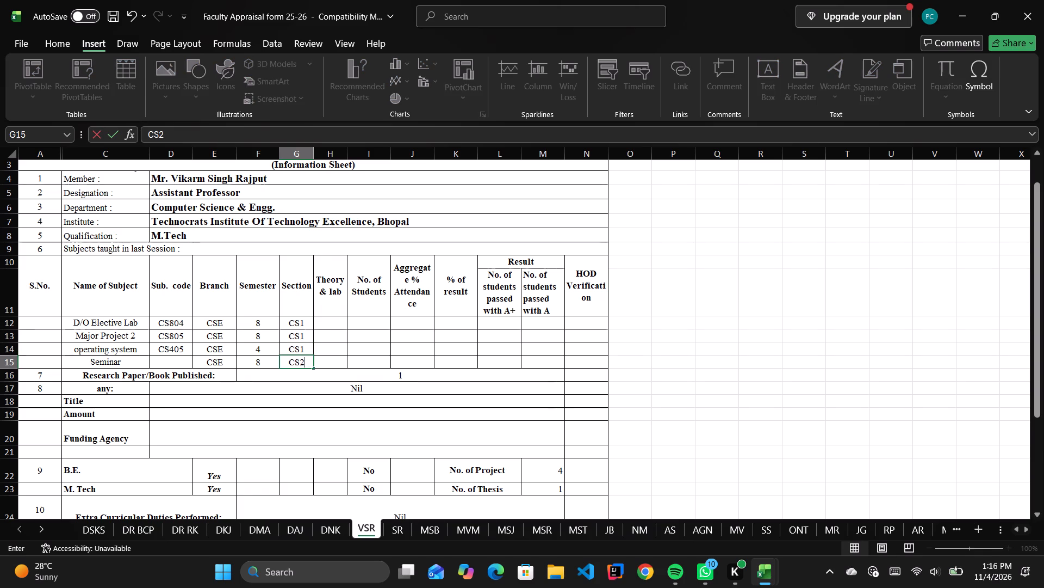
click(335, 327)
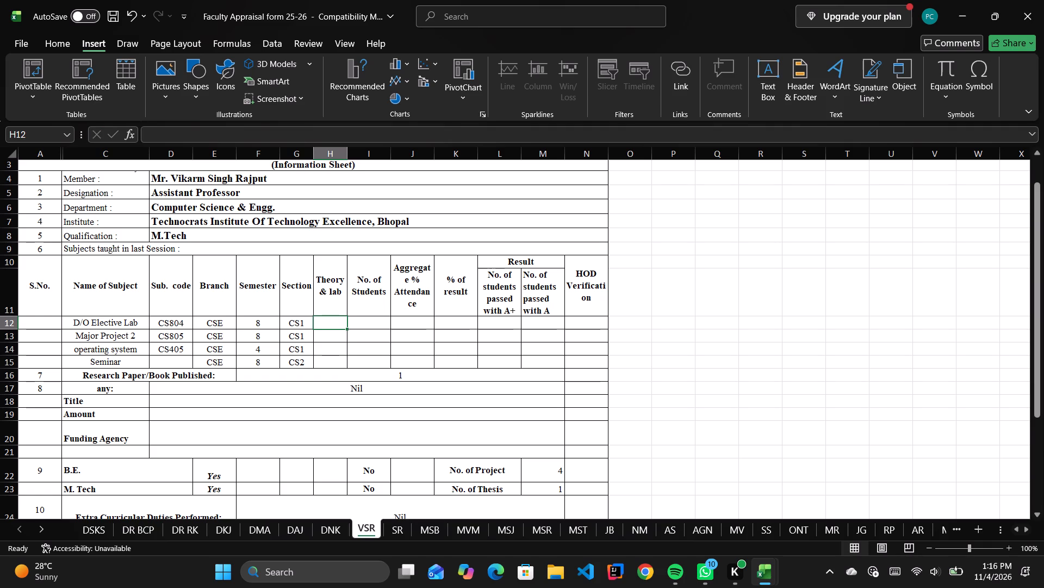
Enter LAB in the Theory & lab column for "D/O Elective Lab", "Major Project 2" and "Seminar".
click(329, 324)
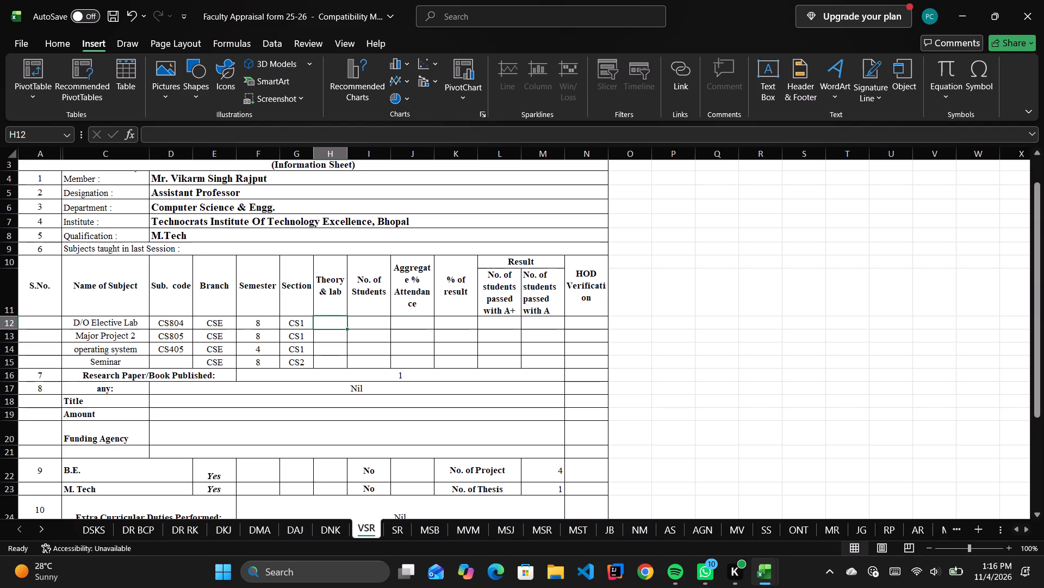
click(334, 322)
text(LAB)
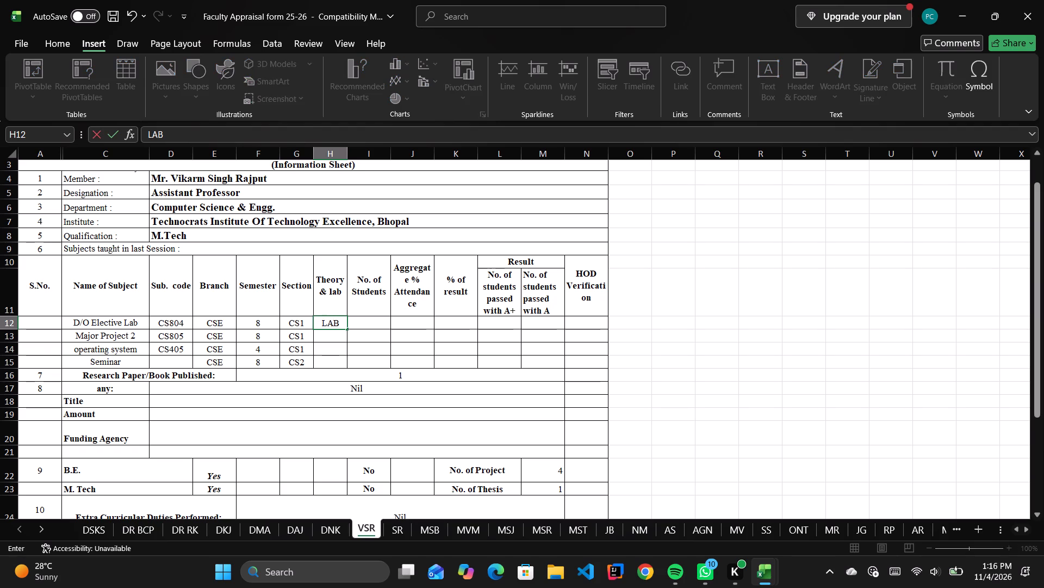
click(334, 336)
text(LAB)
click(334, 349)
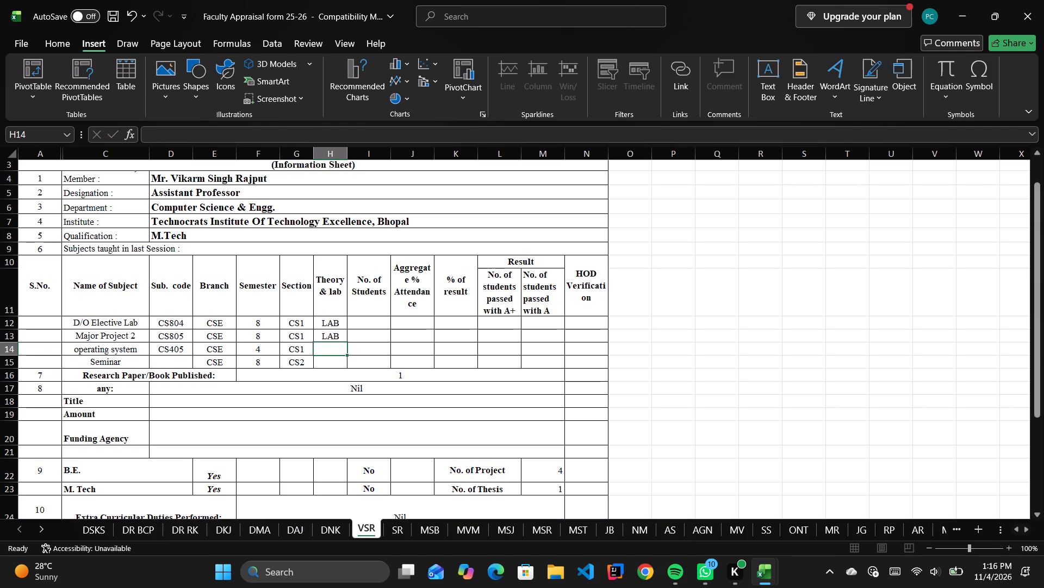
click(341, 363)
text(LAB)
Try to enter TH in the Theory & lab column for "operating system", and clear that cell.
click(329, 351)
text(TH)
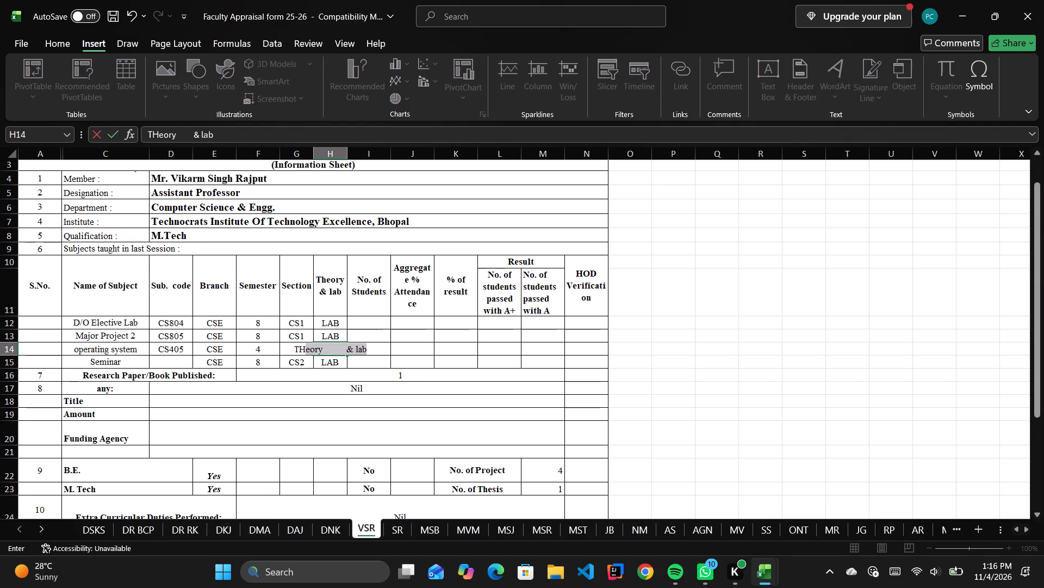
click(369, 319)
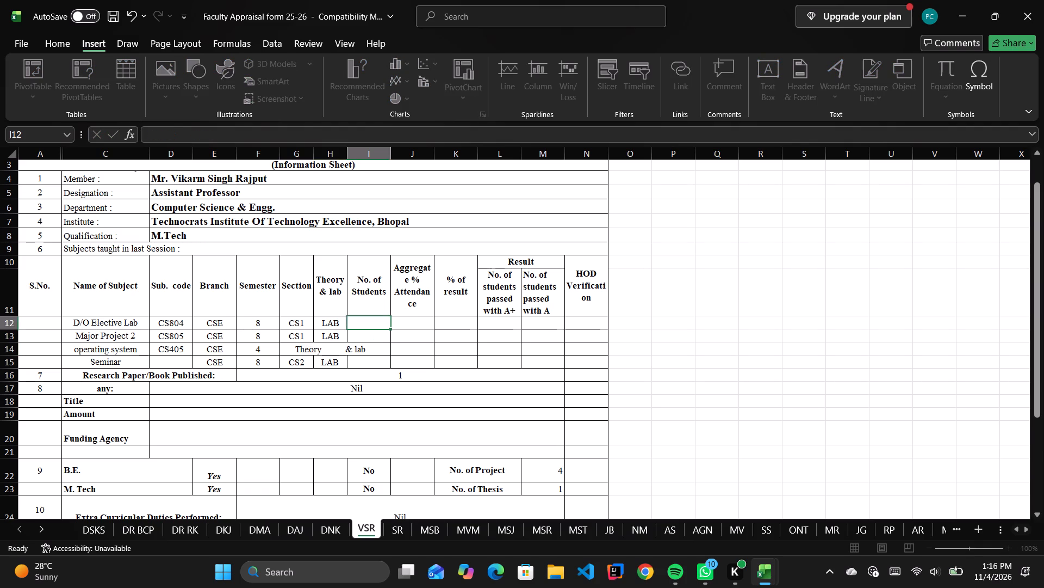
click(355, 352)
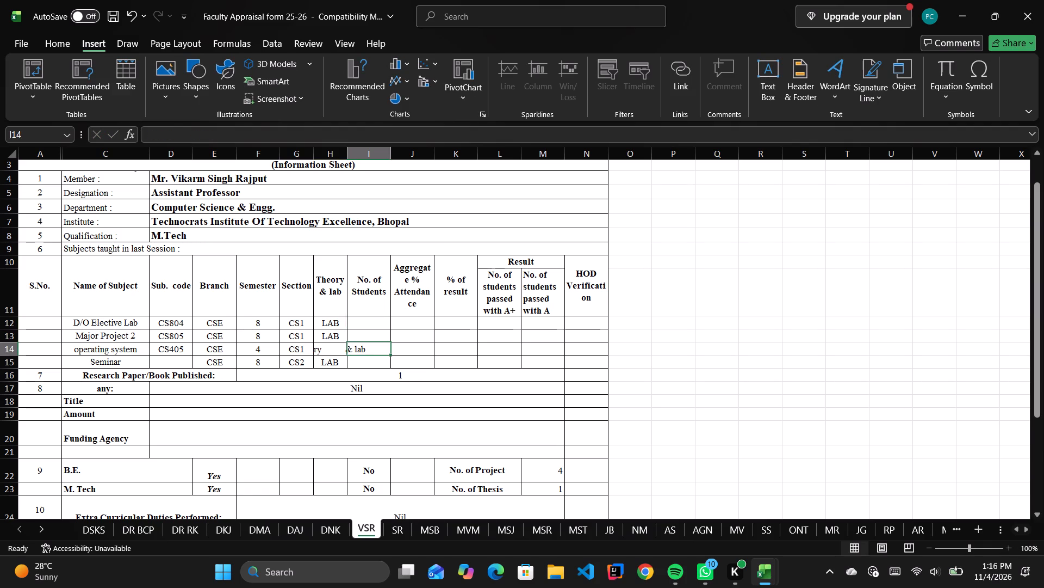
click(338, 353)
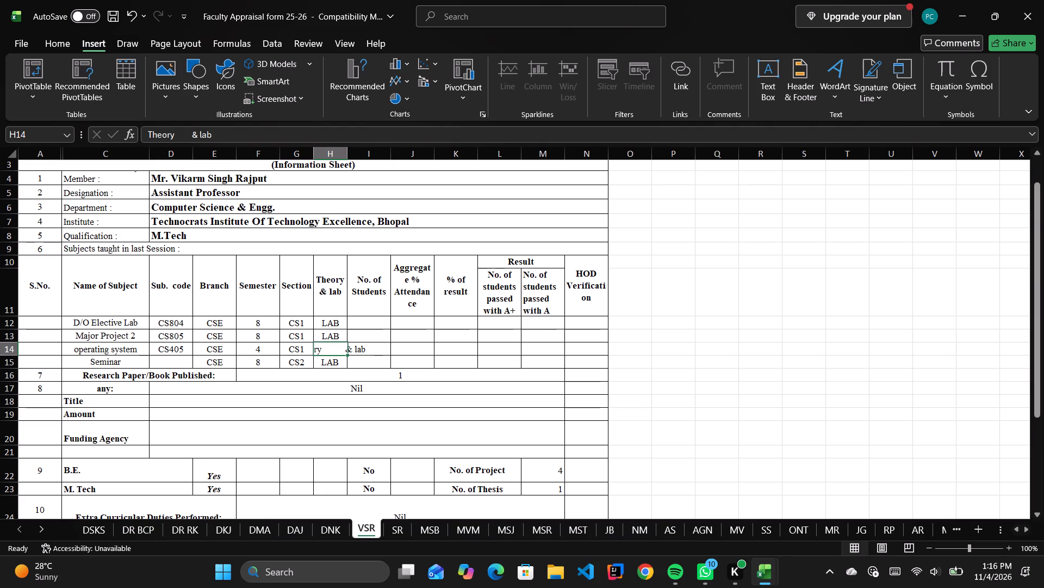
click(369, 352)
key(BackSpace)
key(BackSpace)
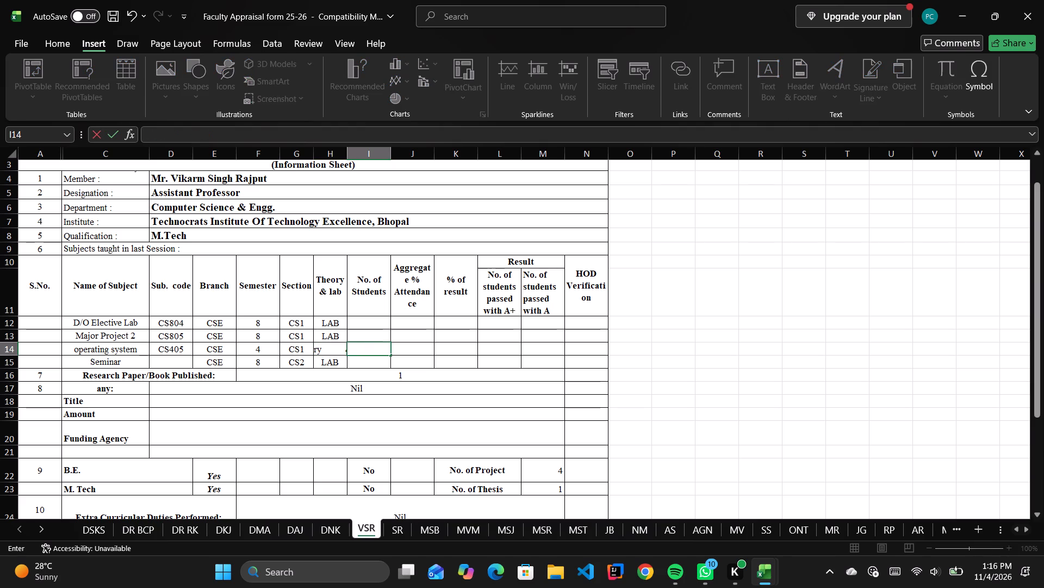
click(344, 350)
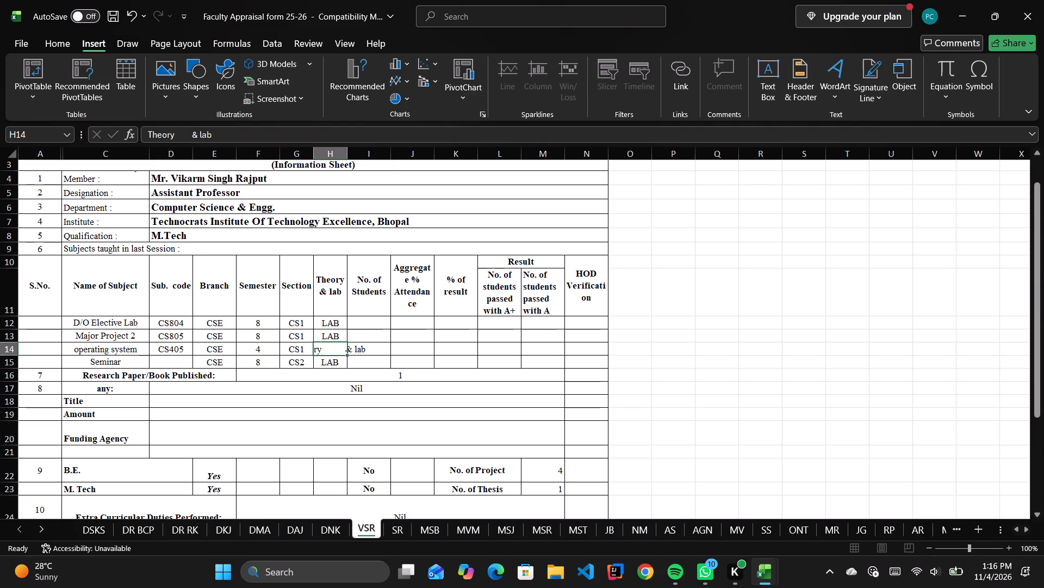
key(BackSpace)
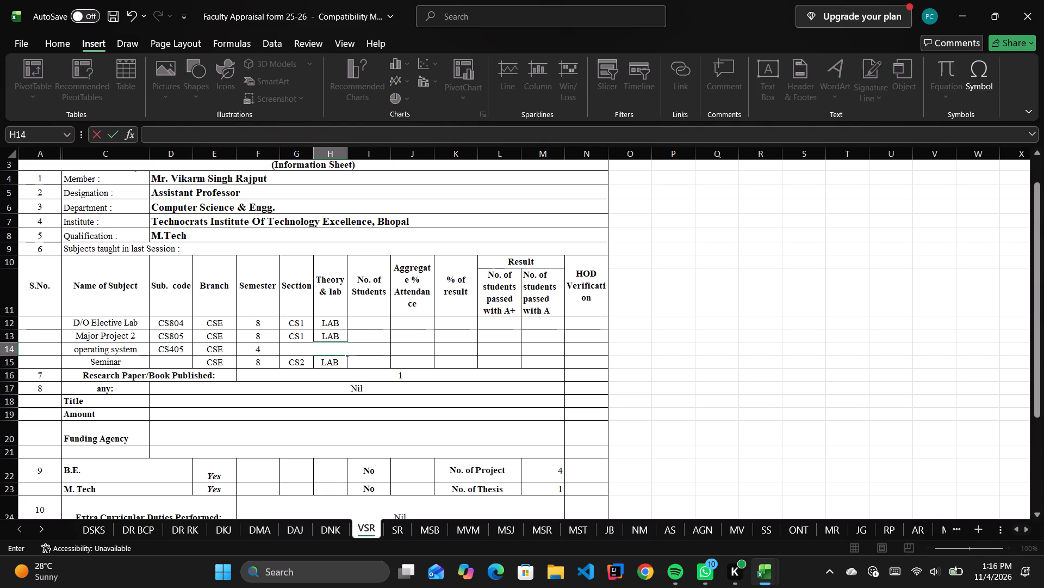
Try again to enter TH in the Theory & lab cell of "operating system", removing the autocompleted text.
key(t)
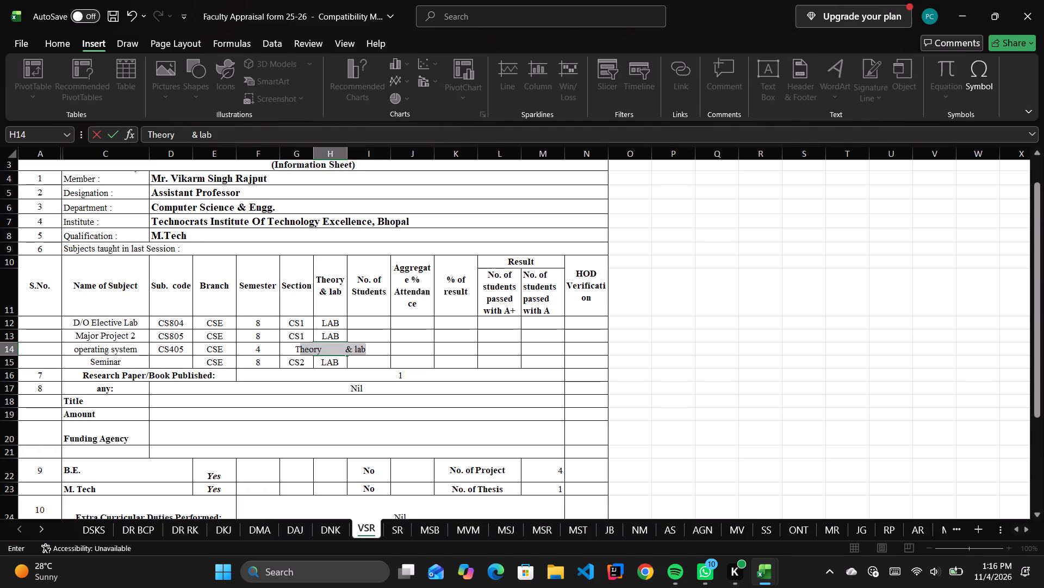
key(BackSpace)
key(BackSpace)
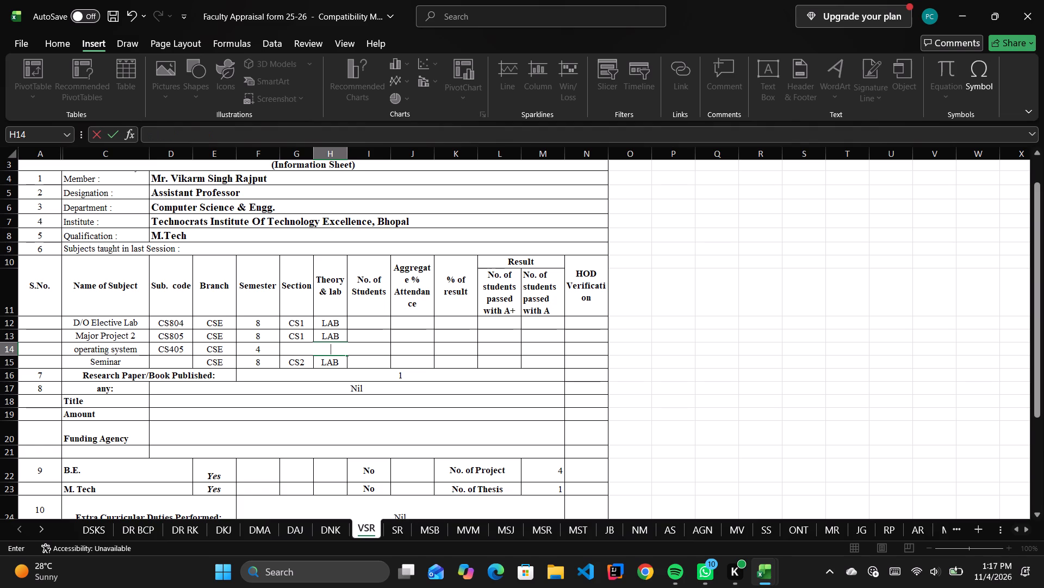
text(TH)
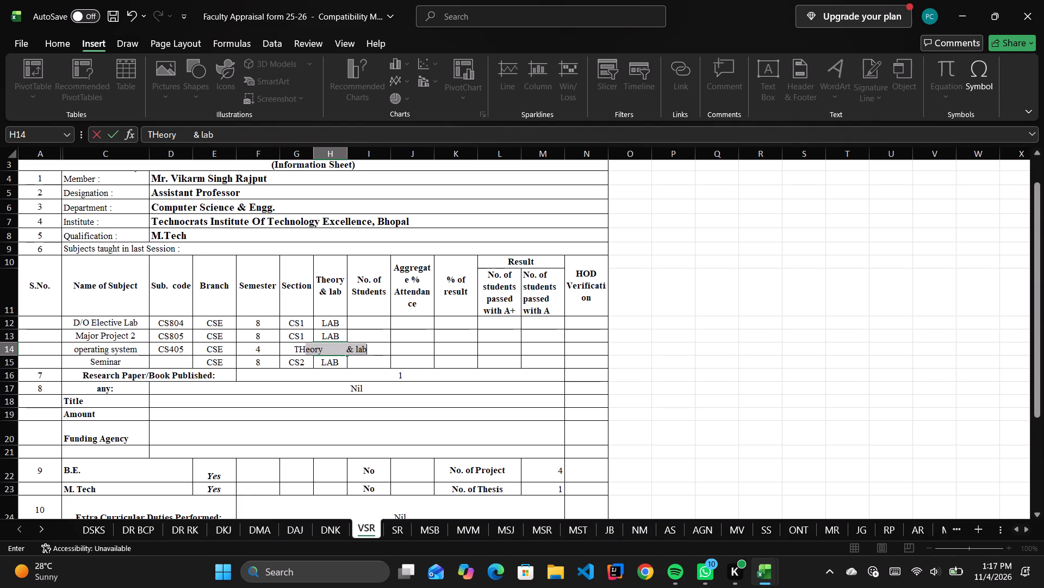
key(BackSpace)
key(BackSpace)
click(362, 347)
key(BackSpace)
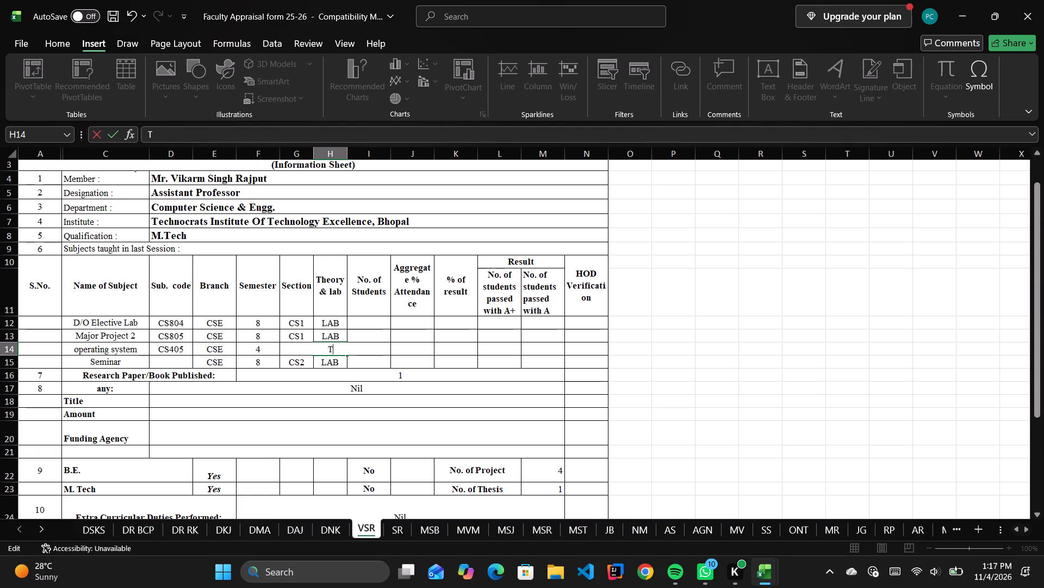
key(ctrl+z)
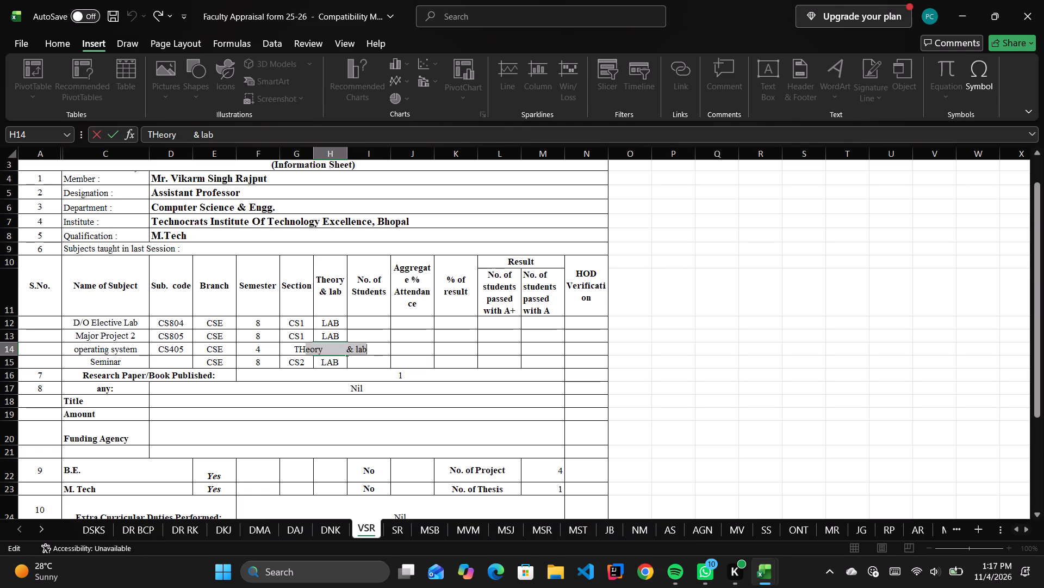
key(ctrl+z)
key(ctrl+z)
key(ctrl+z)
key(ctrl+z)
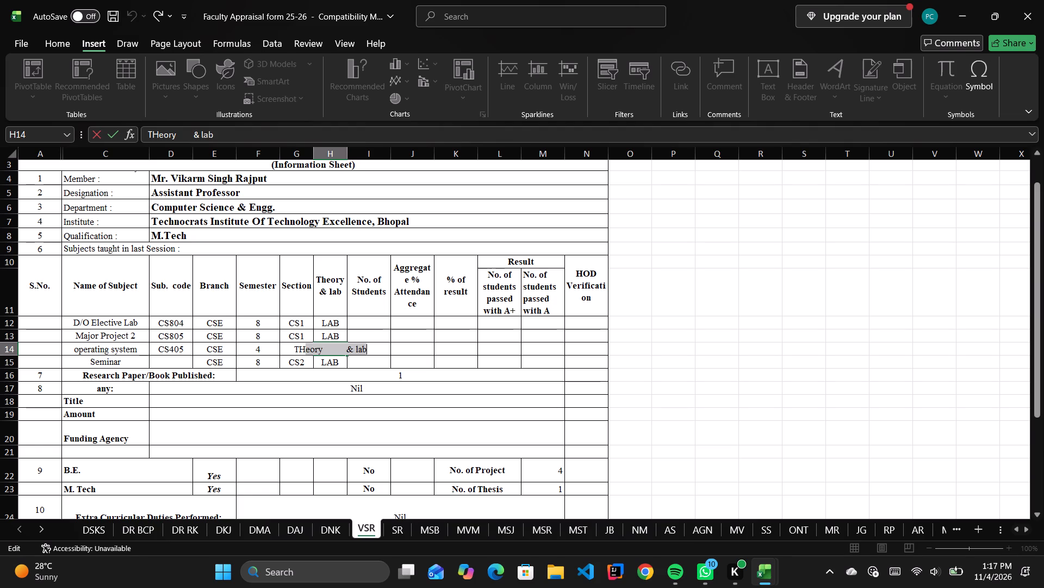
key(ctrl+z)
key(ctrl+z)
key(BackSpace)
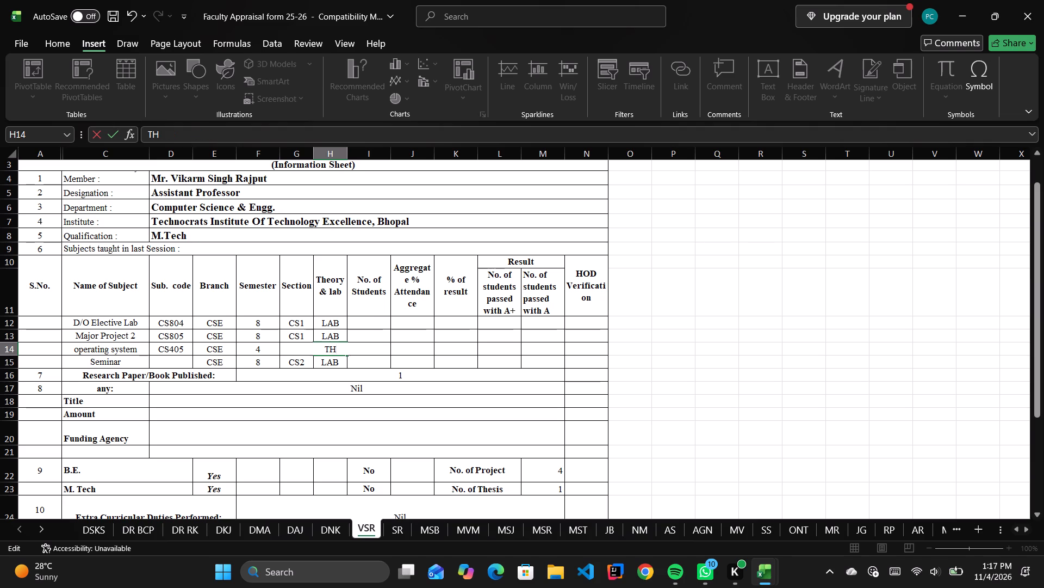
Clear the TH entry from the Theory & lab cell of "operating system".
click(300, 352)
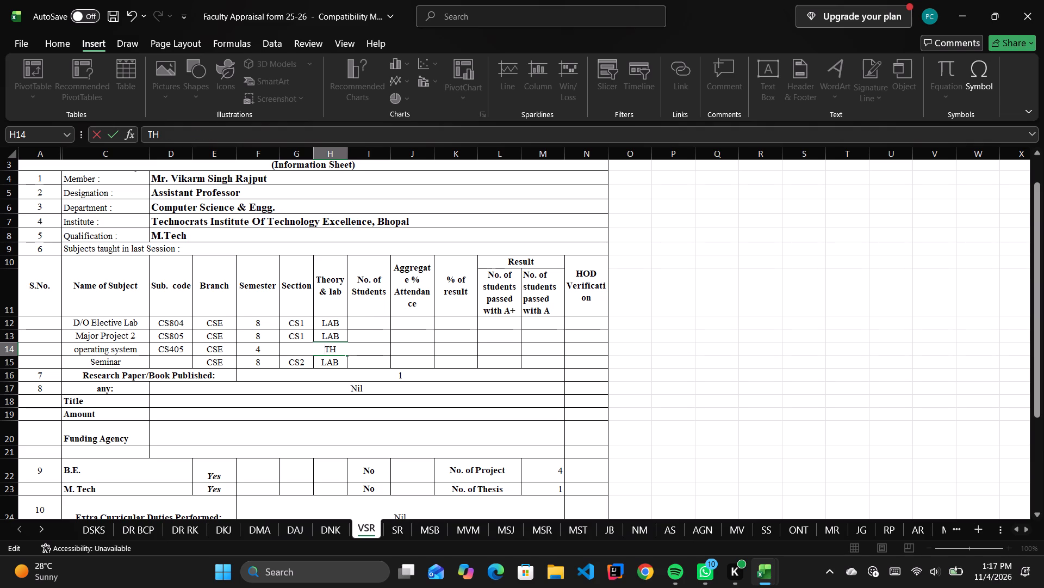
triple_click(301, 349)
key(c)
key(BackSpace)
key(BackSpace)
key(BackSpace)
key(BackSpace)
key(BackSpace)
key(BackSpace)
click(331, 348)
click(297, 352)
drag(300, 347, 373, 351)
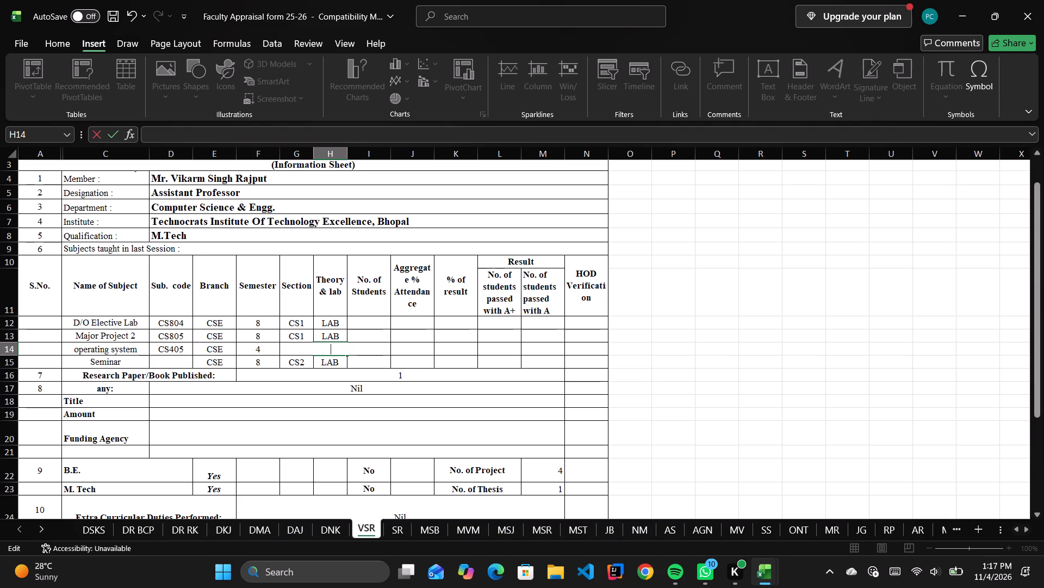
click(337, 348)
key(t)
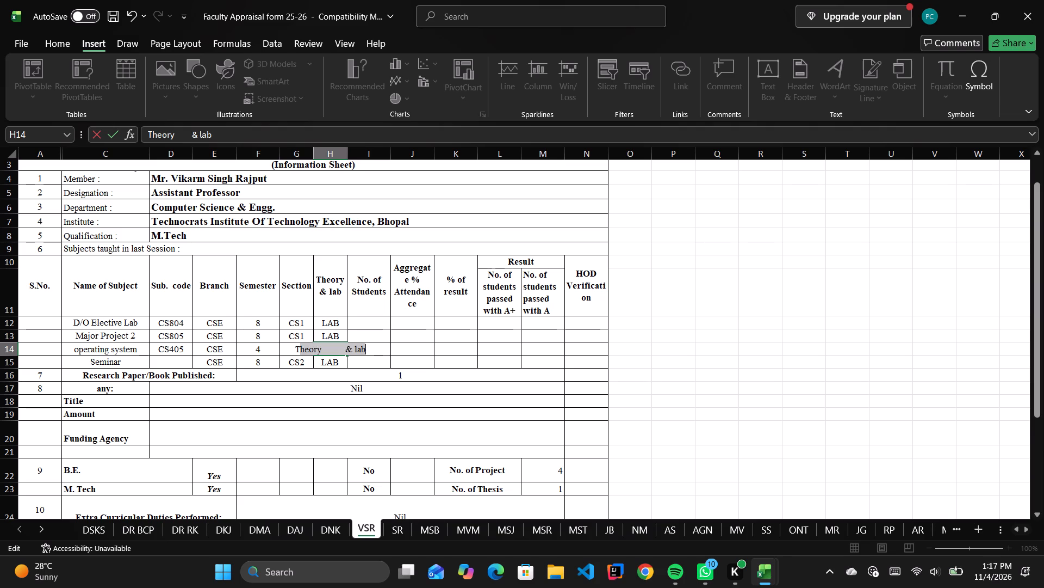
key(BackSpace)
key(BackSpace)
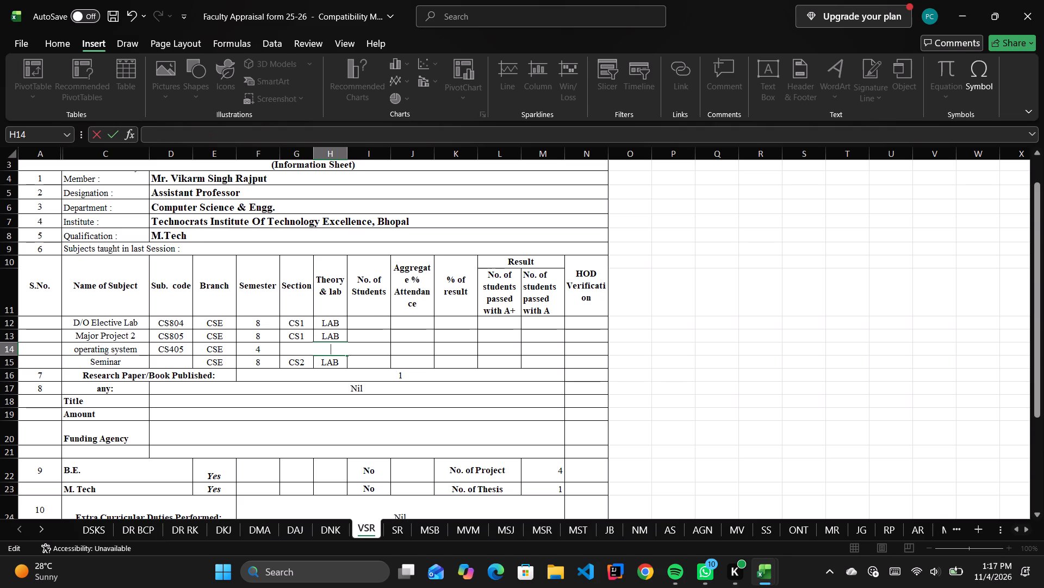
Enter LAB+LAB in the Theory & lab column for "operating system".
text(LAB)
text(=TH)
key(BackSpace)
key(BackSpace)
key(equal)
key(BackSpace)
key(BackSpace)
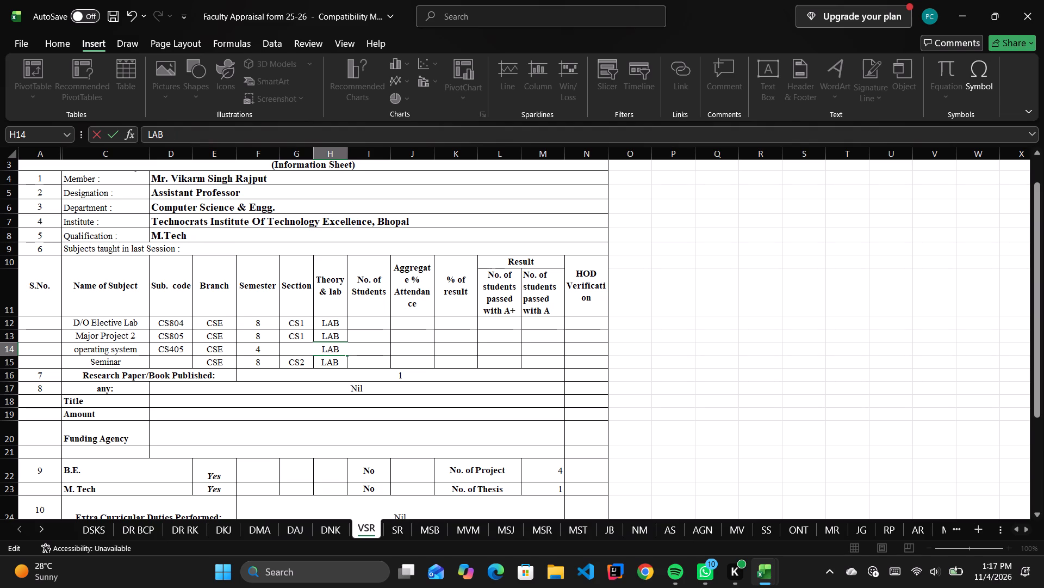
key(shift+plus)
text(LAB)
click(303, 345)
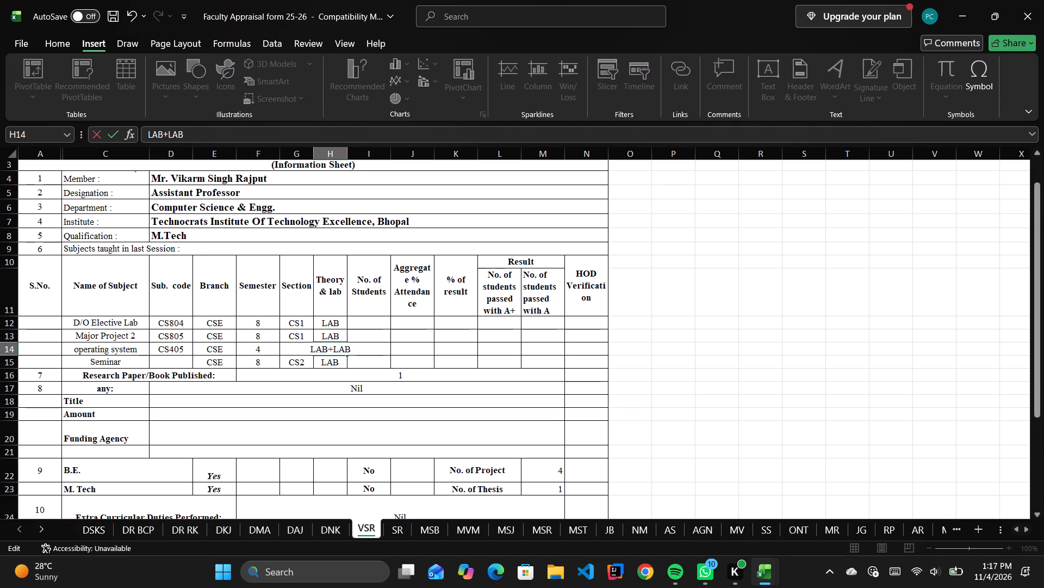
click(315, 339)
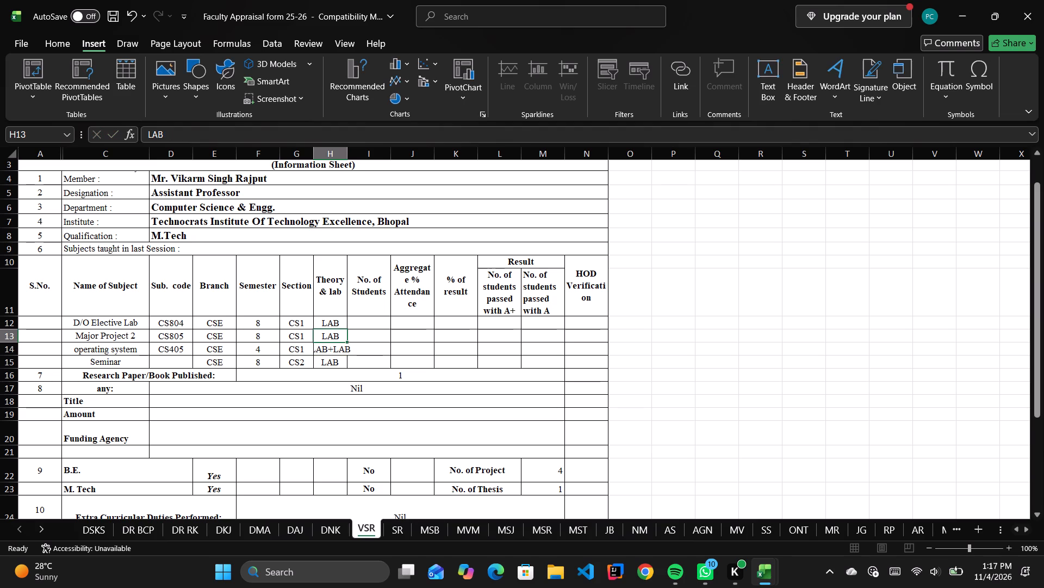
click(366, 336)
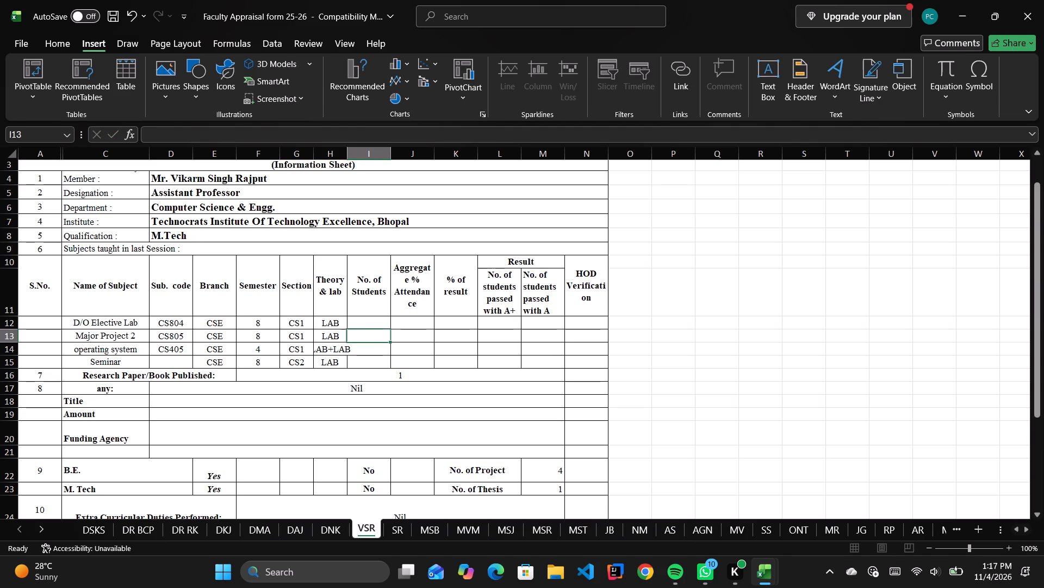
click(361, 349)
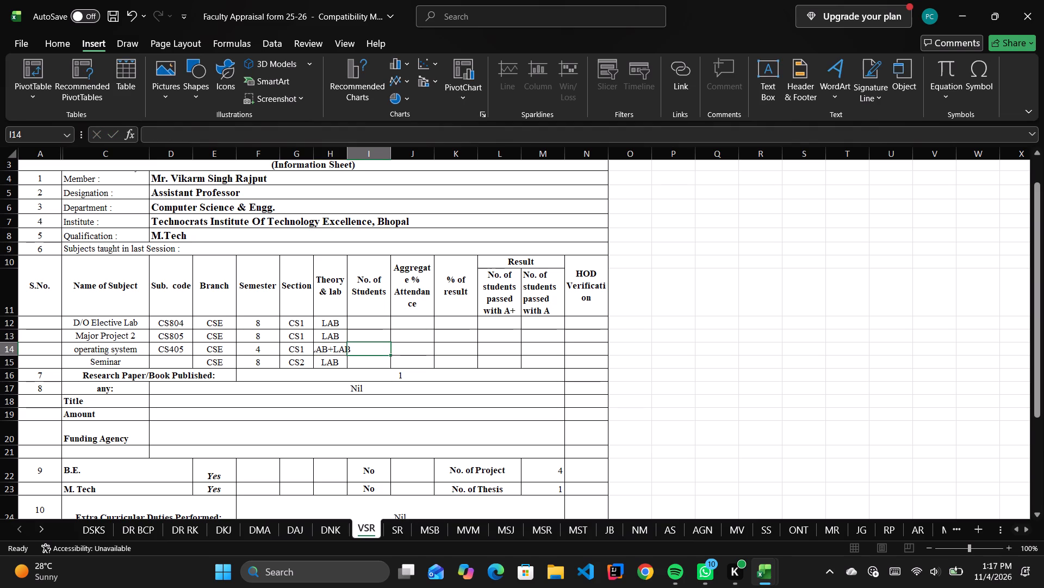
Replace the Theory & lab entry for "operating system" with lab+th.
click(366, 334)
click(341, 352)
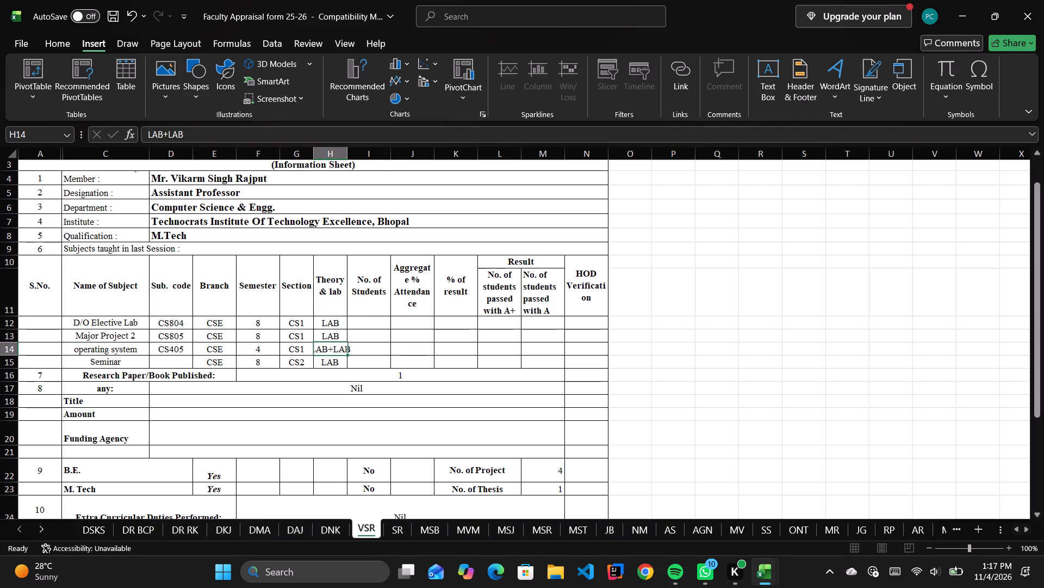
click(340, 350)
key(BackSpace)
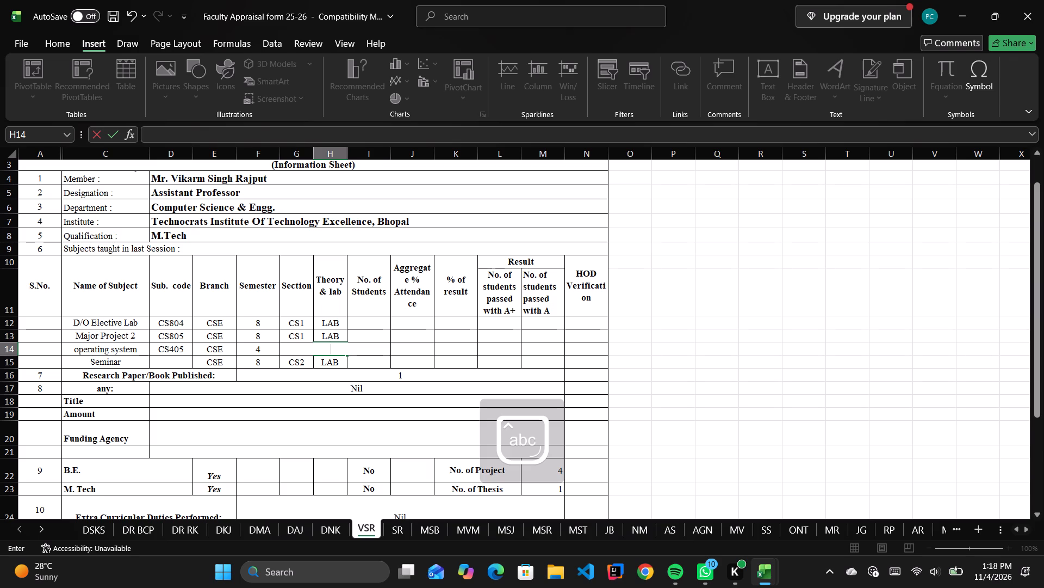
text(lab)
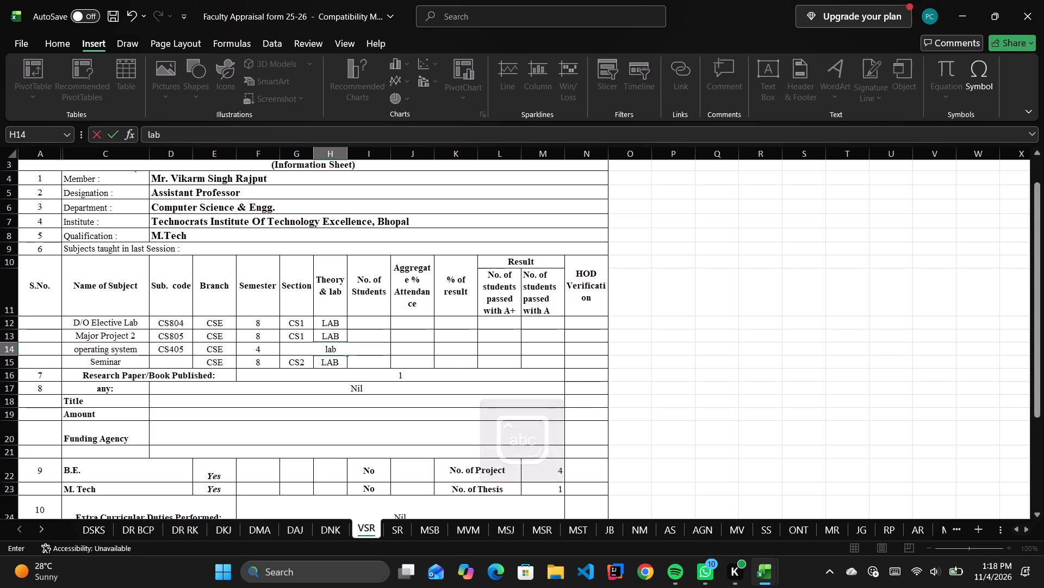
text(+th)
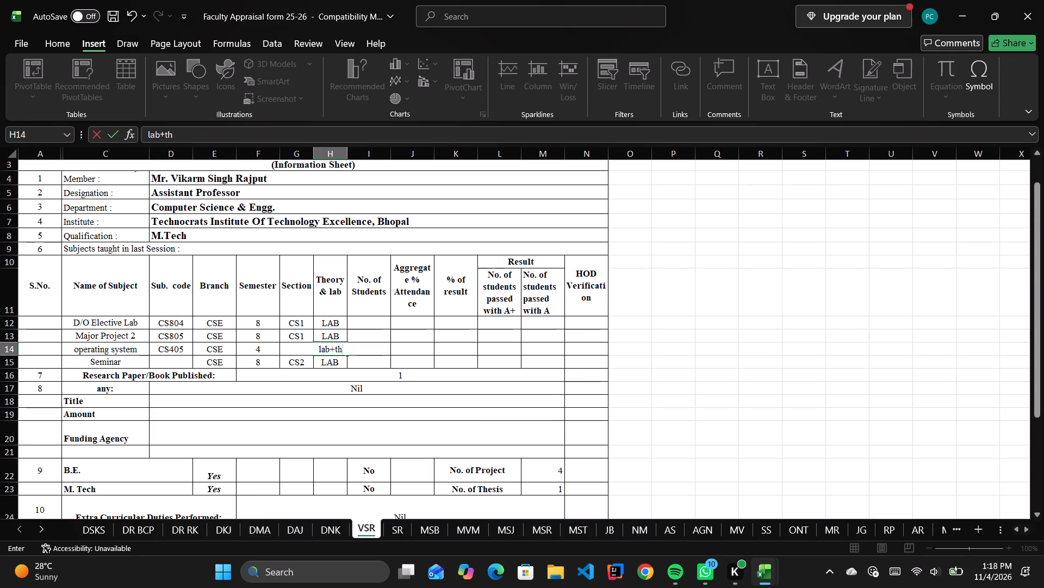
click(355, 339)
click(361, 357)
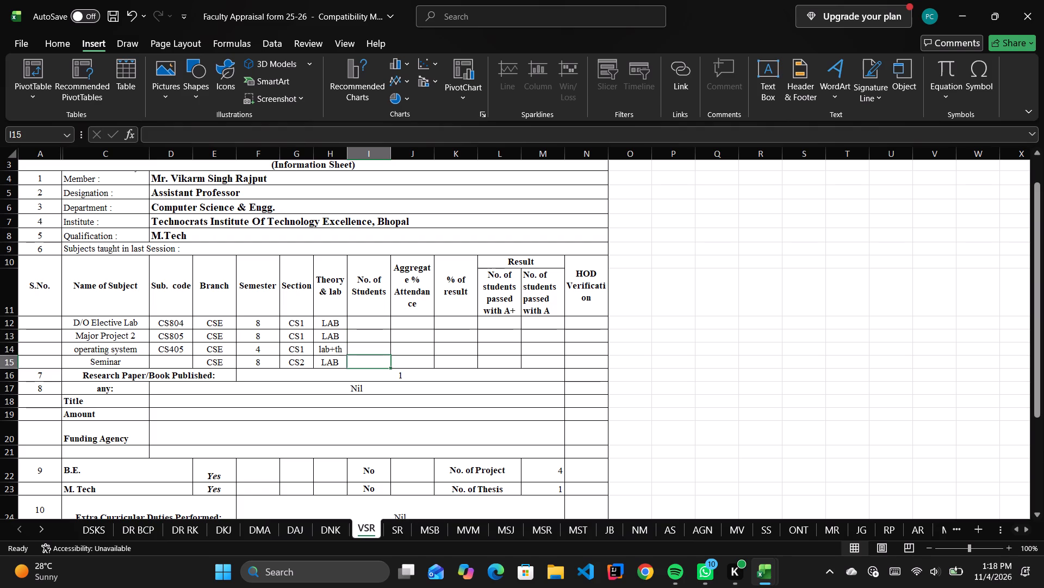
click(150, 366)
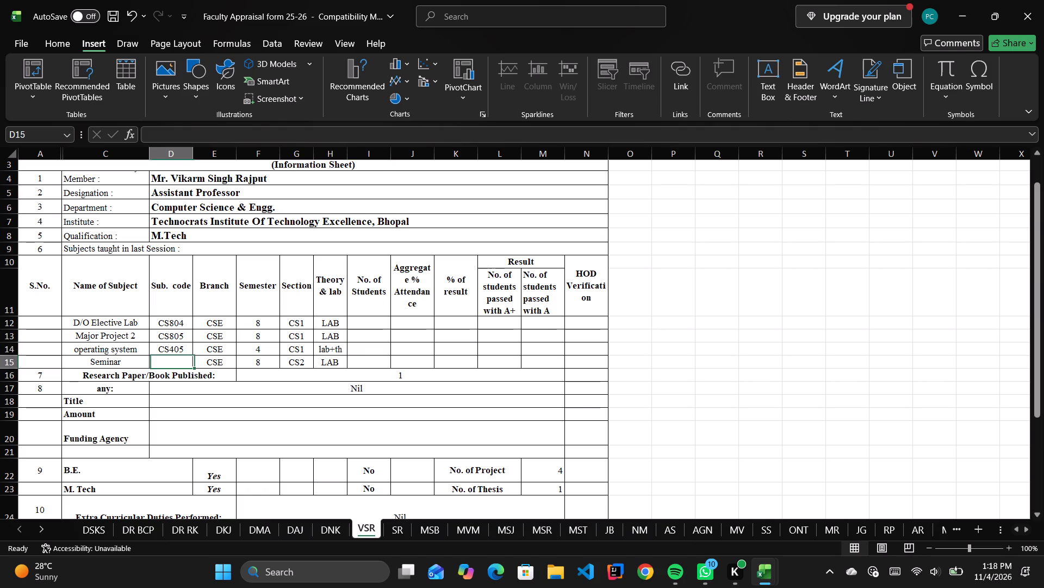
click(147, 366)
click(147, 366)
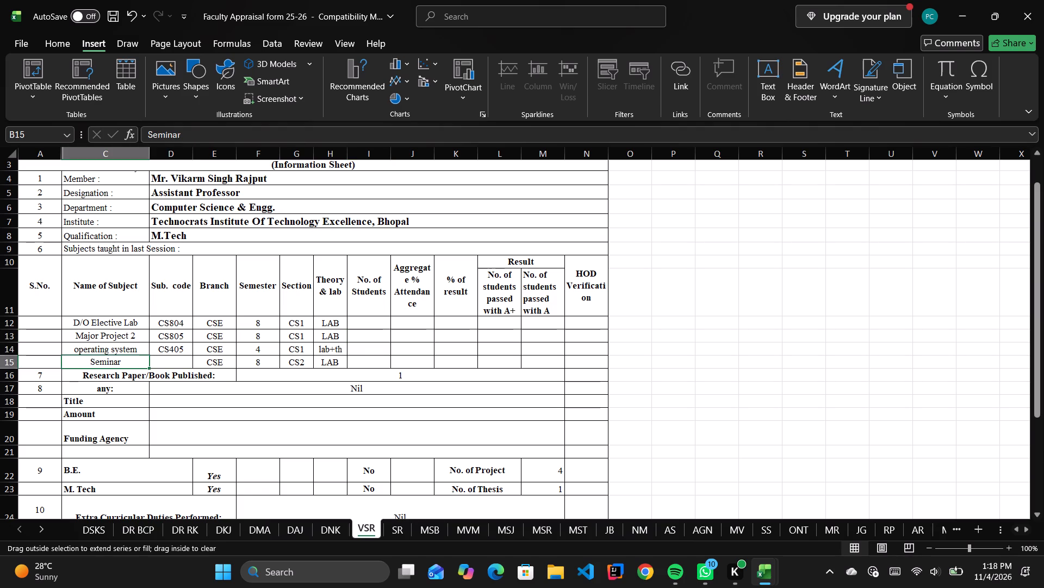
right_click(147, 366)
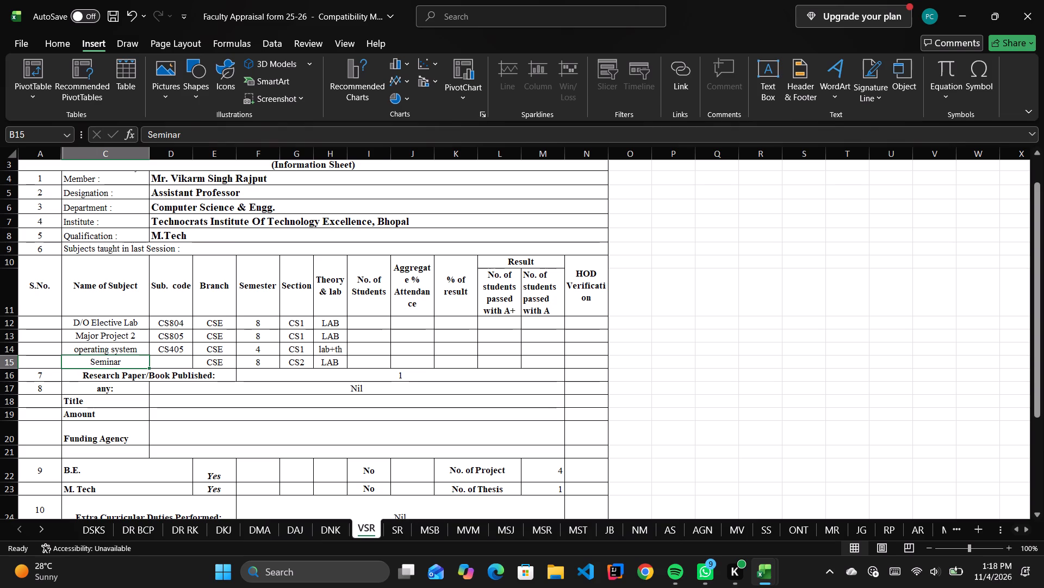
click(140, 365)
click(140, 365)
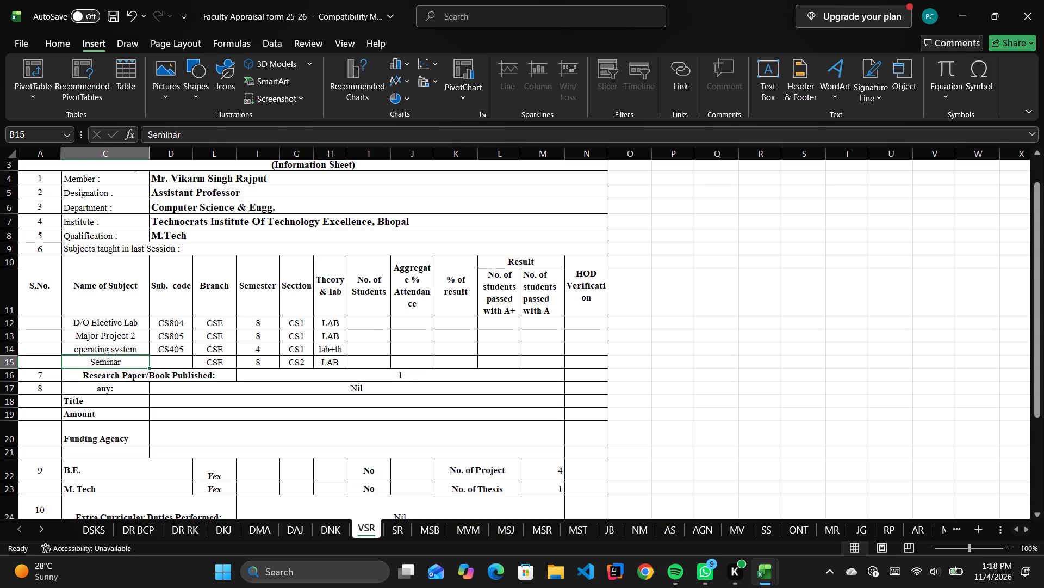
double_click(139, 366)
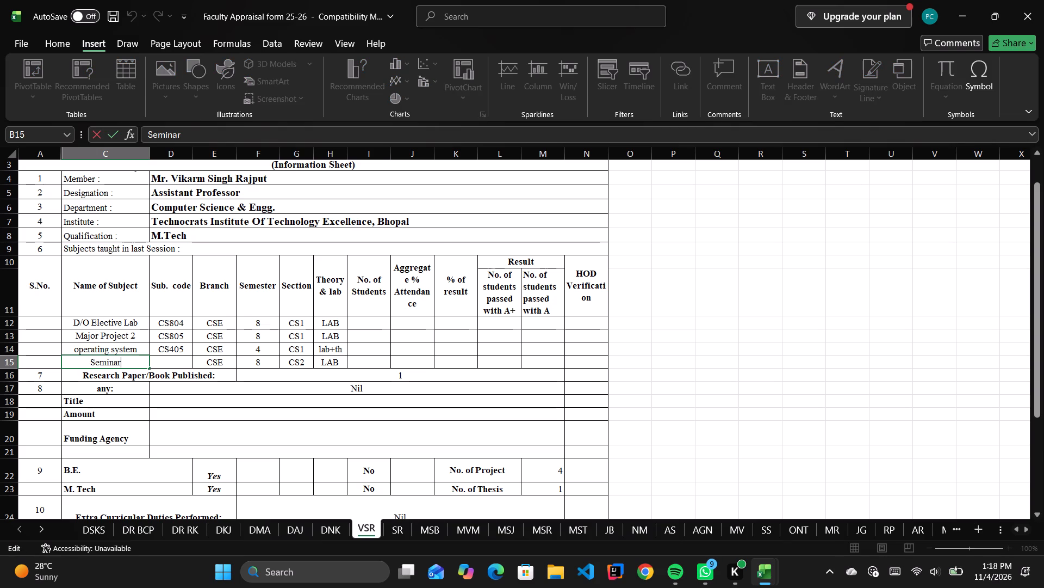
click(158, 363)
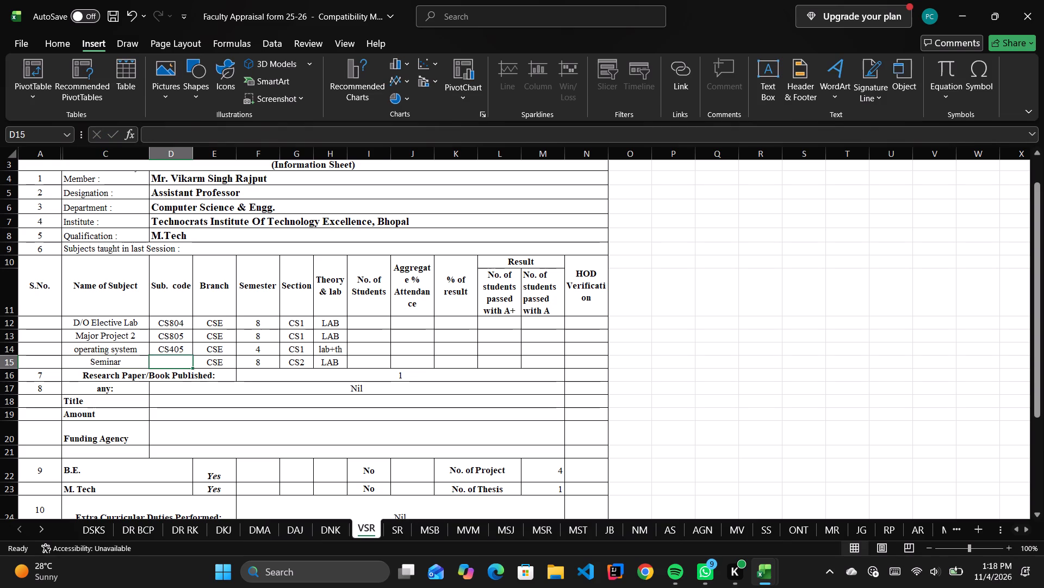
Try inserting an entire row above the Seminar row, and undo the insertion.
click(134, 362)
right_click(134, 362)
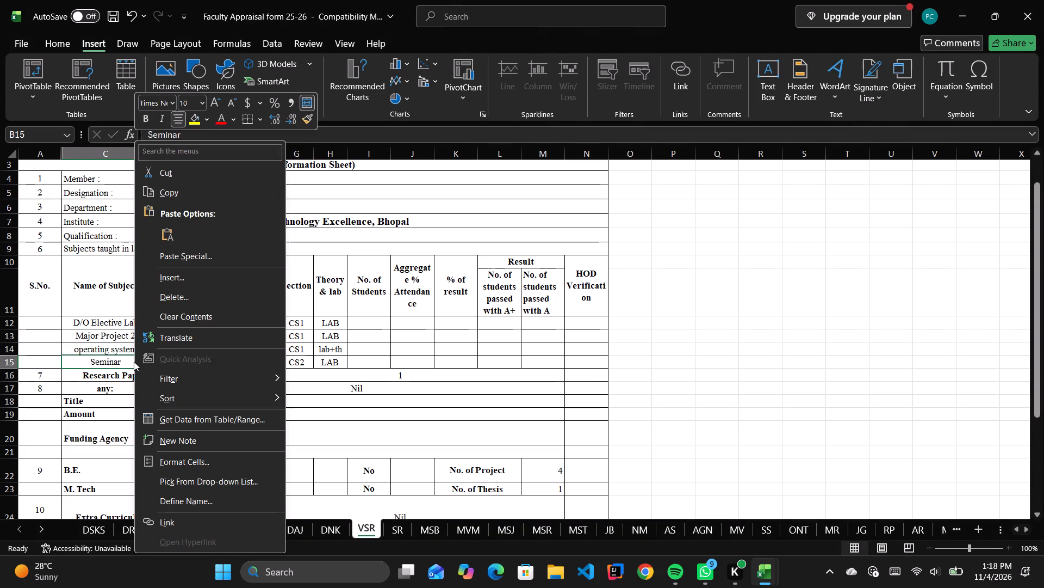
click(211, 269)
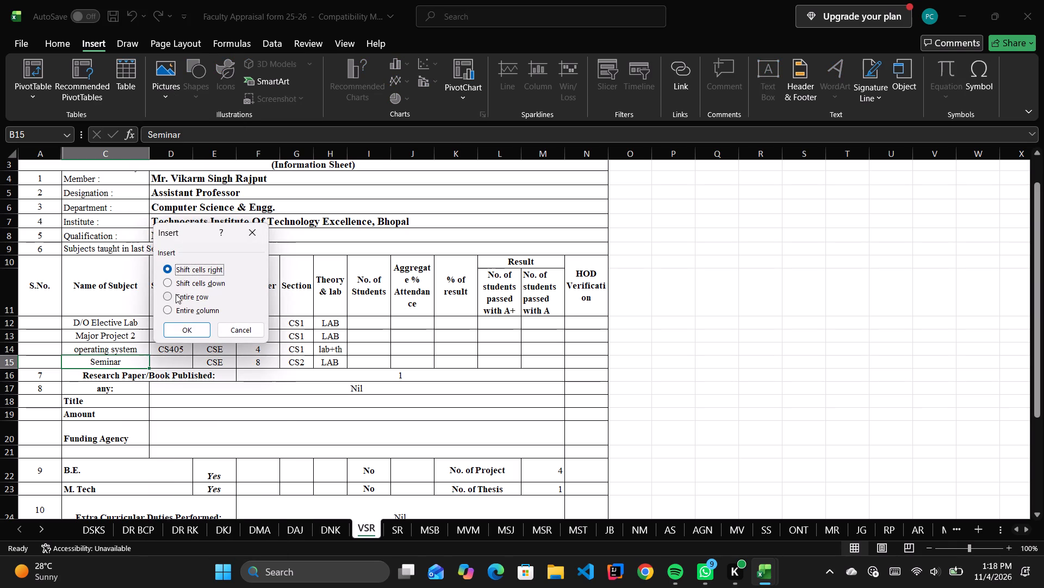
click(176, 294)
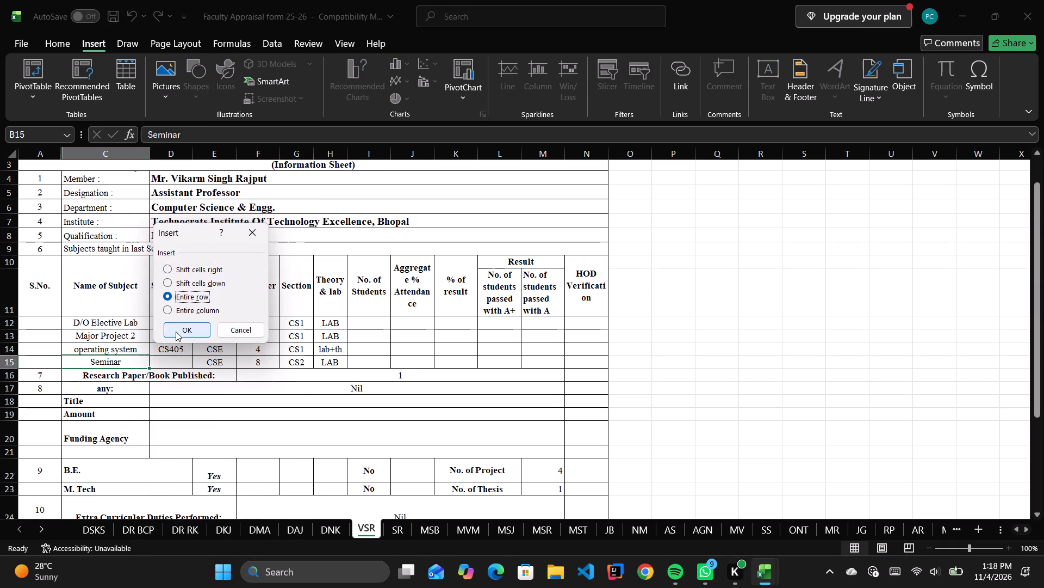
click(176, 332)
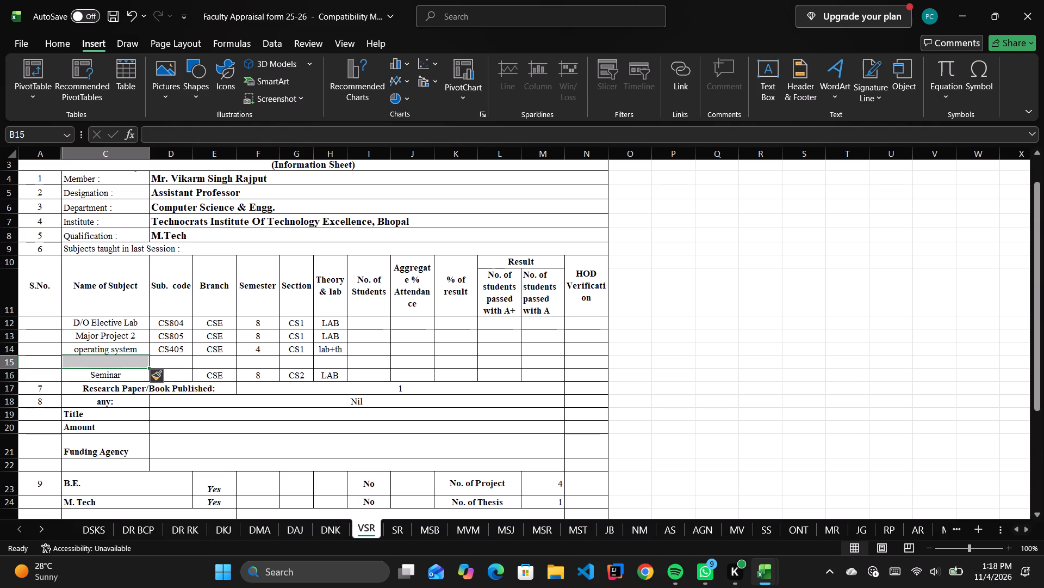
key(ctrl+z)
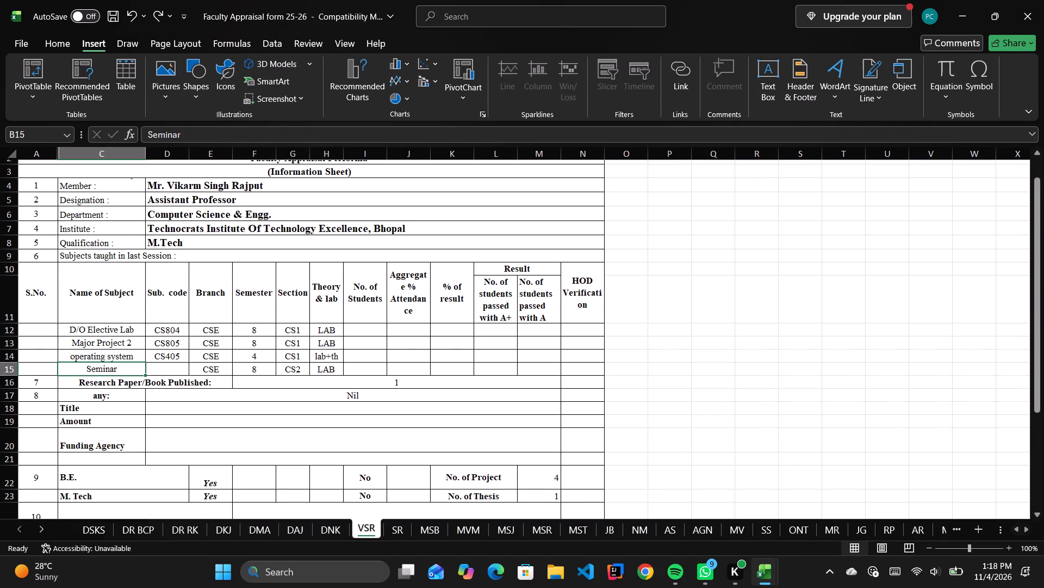
Insert an entire blank row above the "Research Paper/Book Published:" row, directly below the Seminar subject.
click(122, 384)
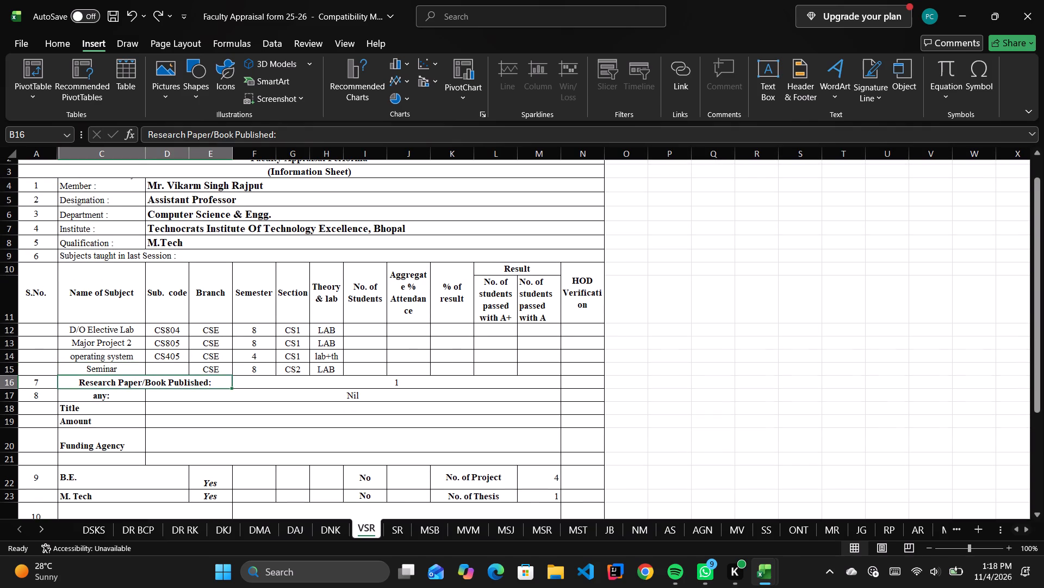
right_click(122, 384)
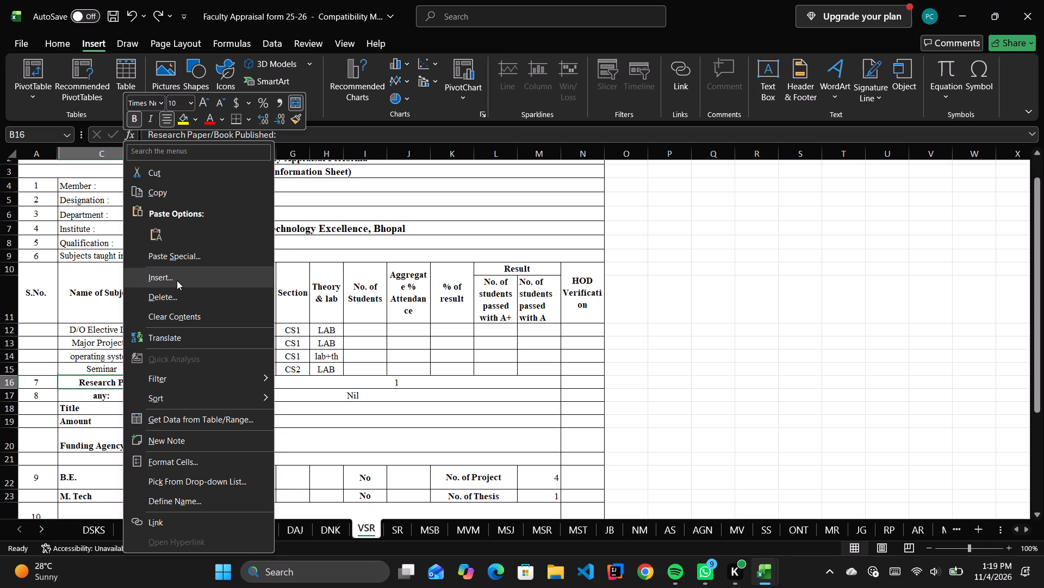
click(177, 280)
click(144, 307)
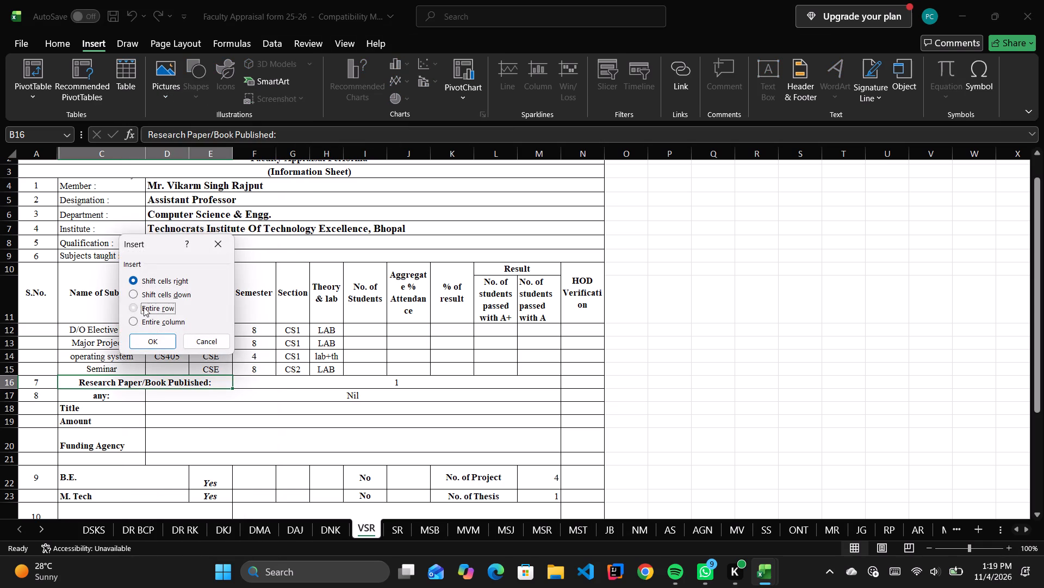
click(147, 344)
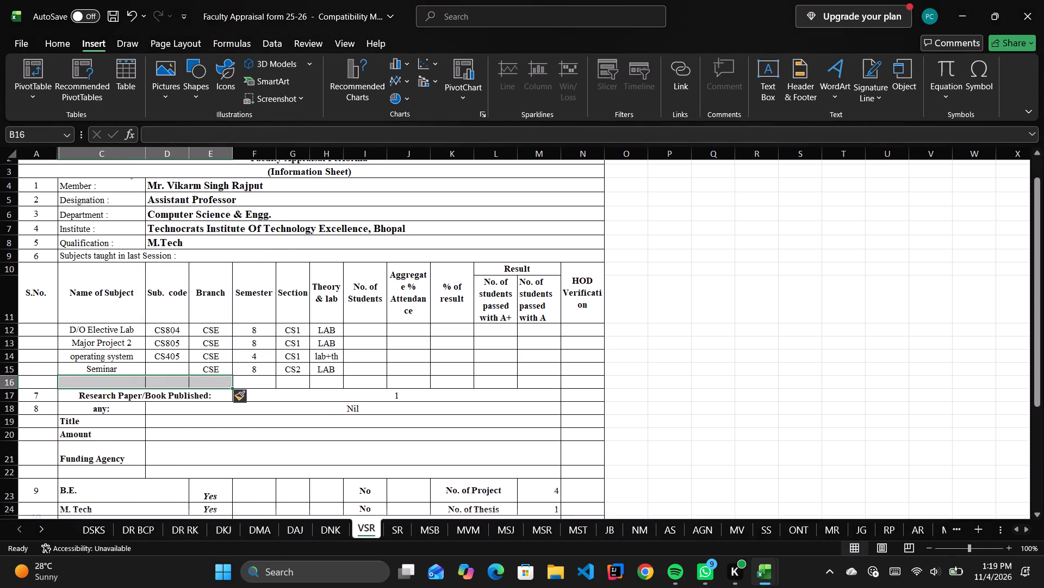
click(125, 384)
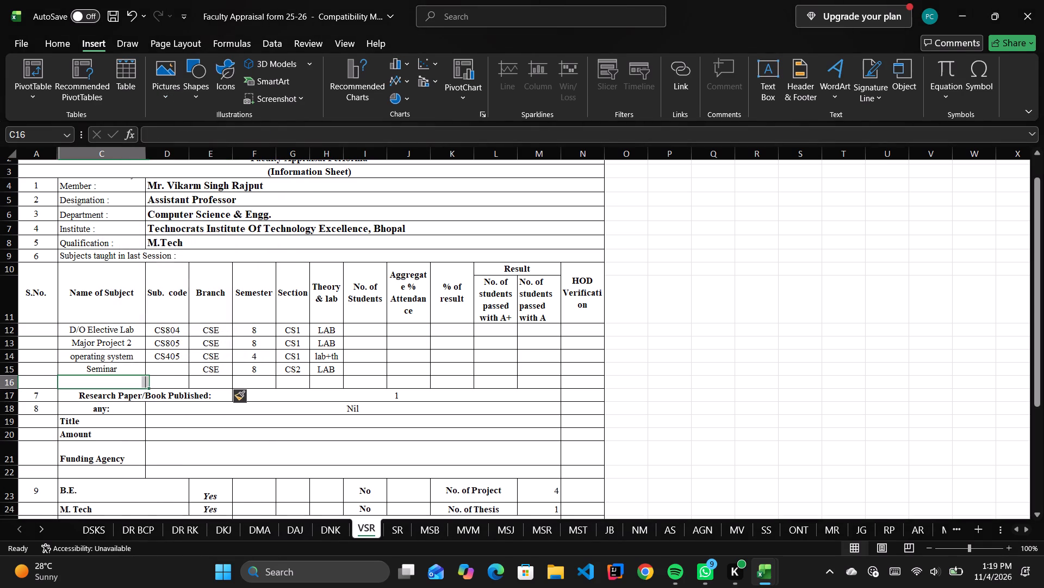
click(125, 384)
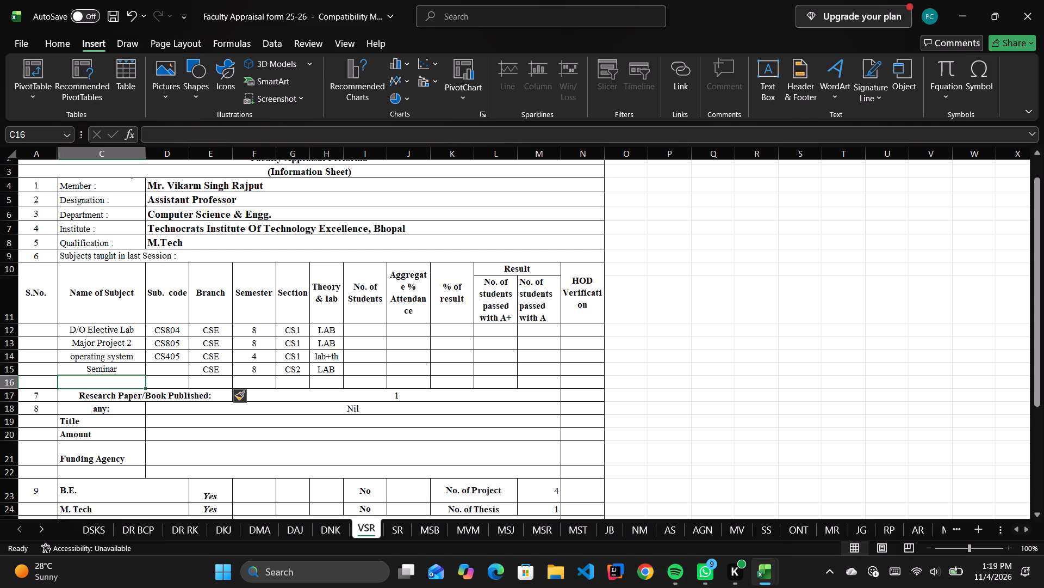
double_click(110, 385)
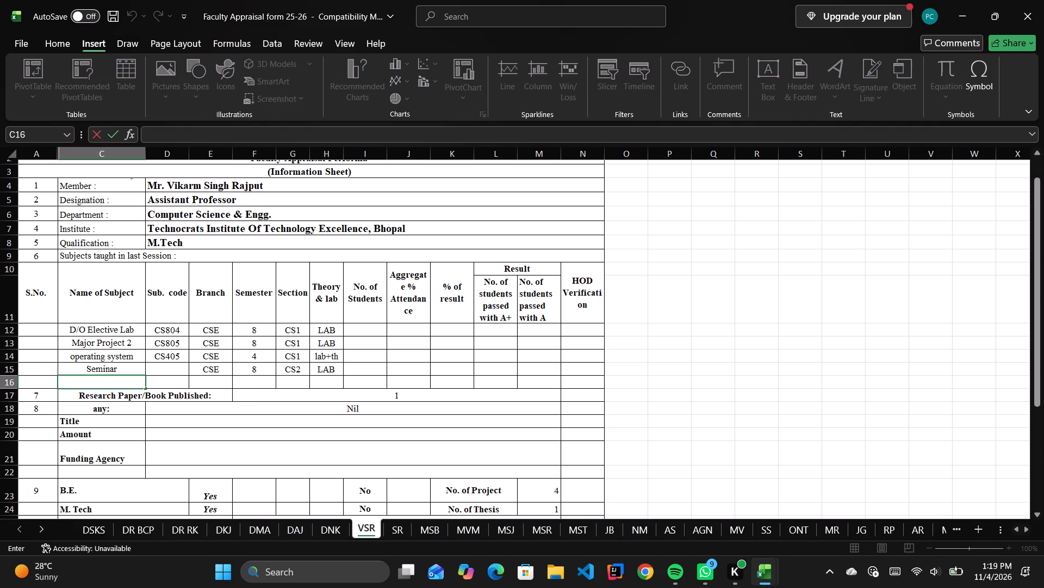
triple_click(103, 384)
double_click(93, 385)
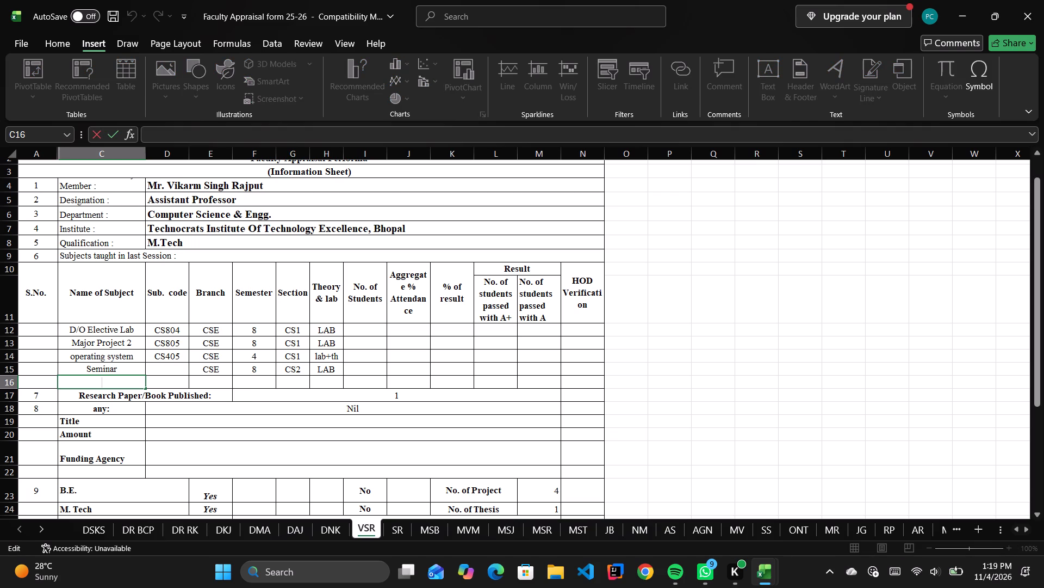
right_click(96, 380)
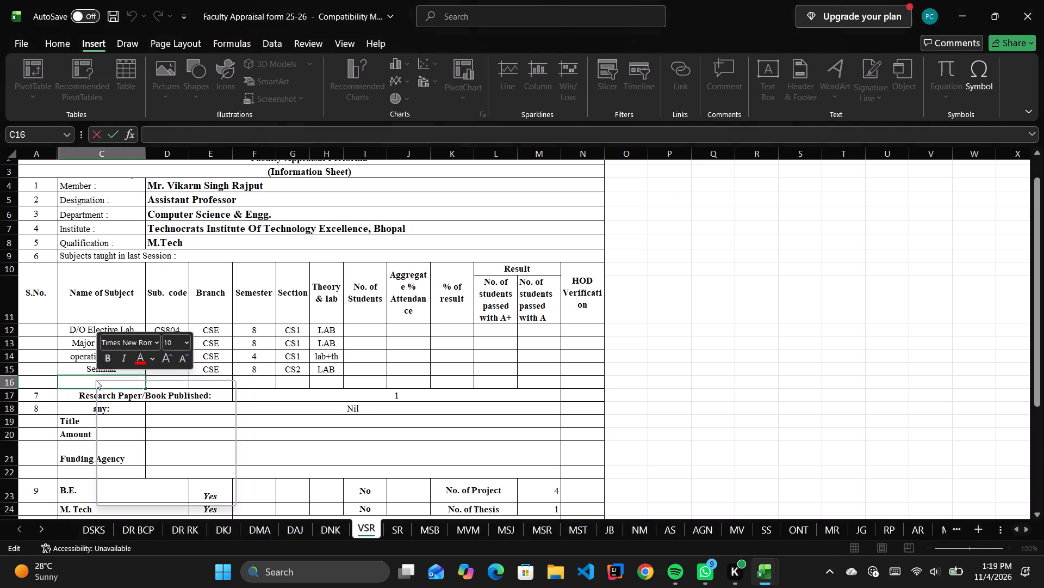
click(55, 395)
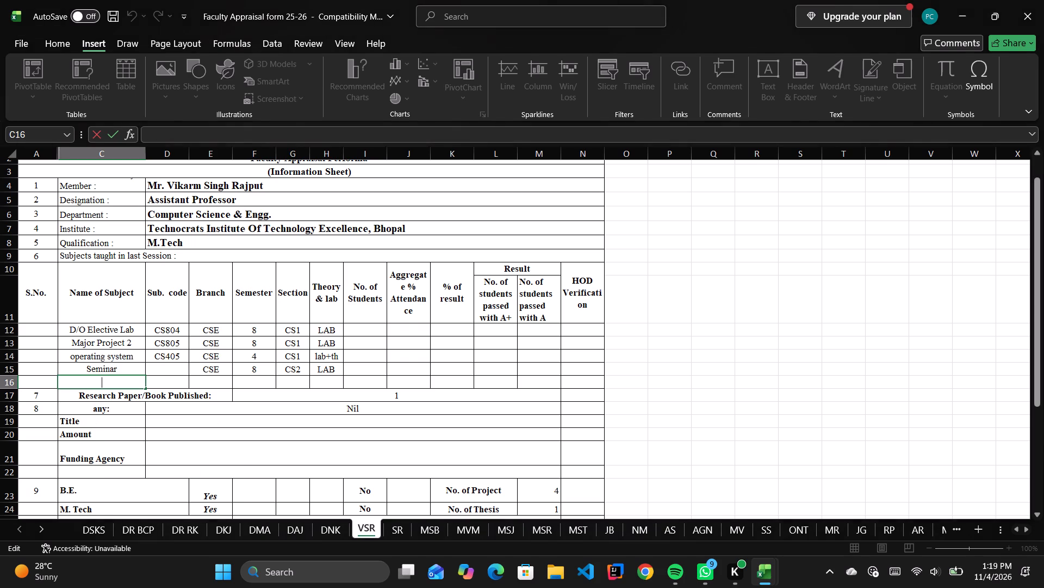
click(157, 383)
Insert two more entire blank rows between the Seminar row and the "Research Paper/Book Published:" row, at rows 16 and 17.
click(120, 384)
right_click(120, 384)
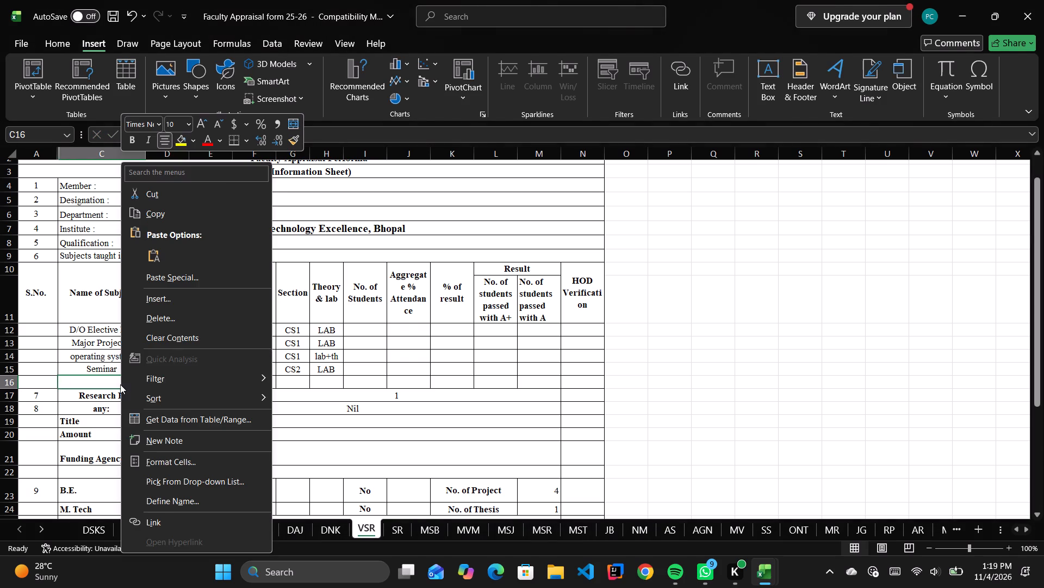
click(156, 299)
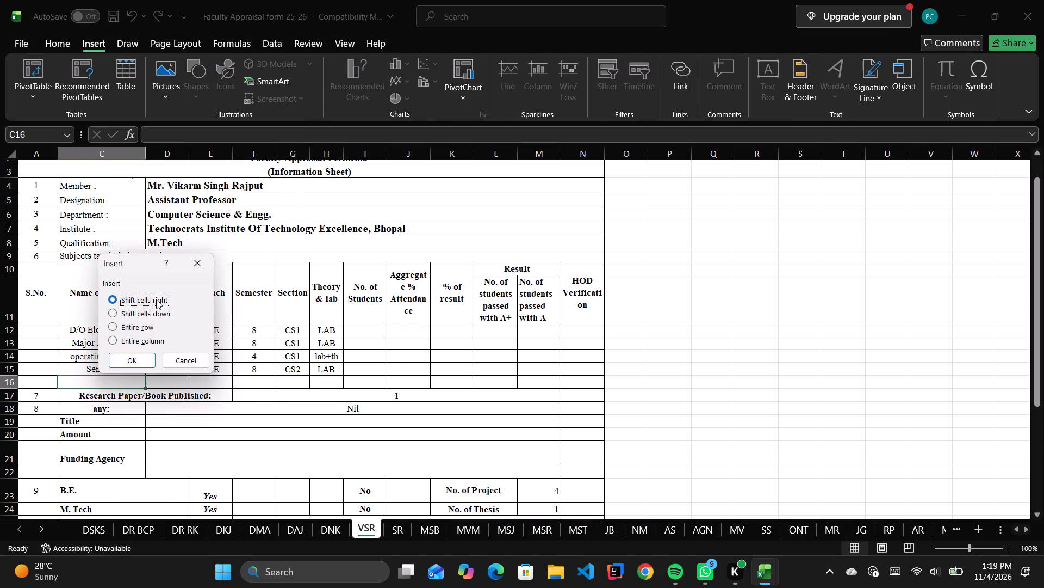
click(126, 324)
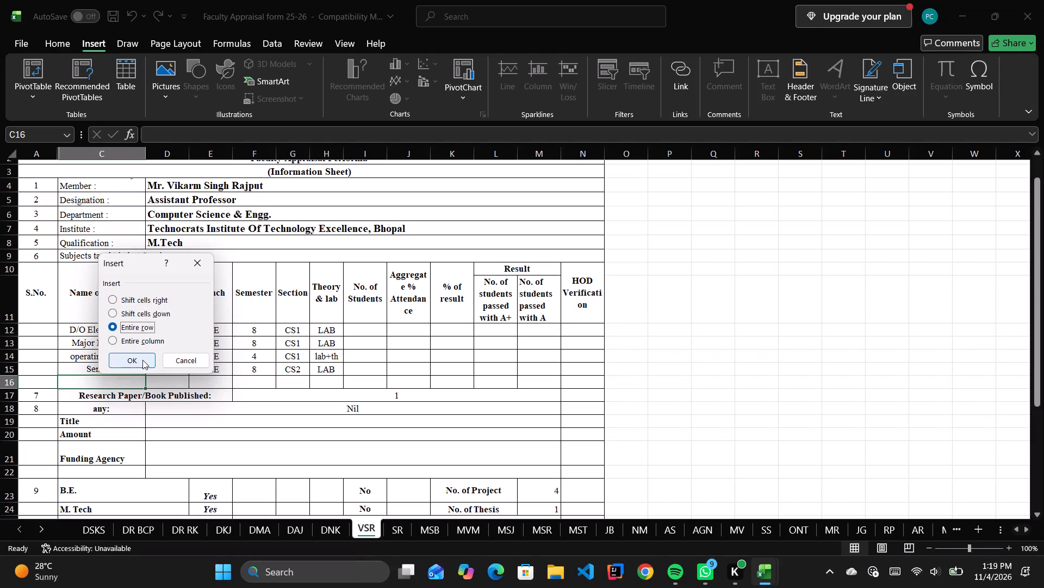
click(144, 360)
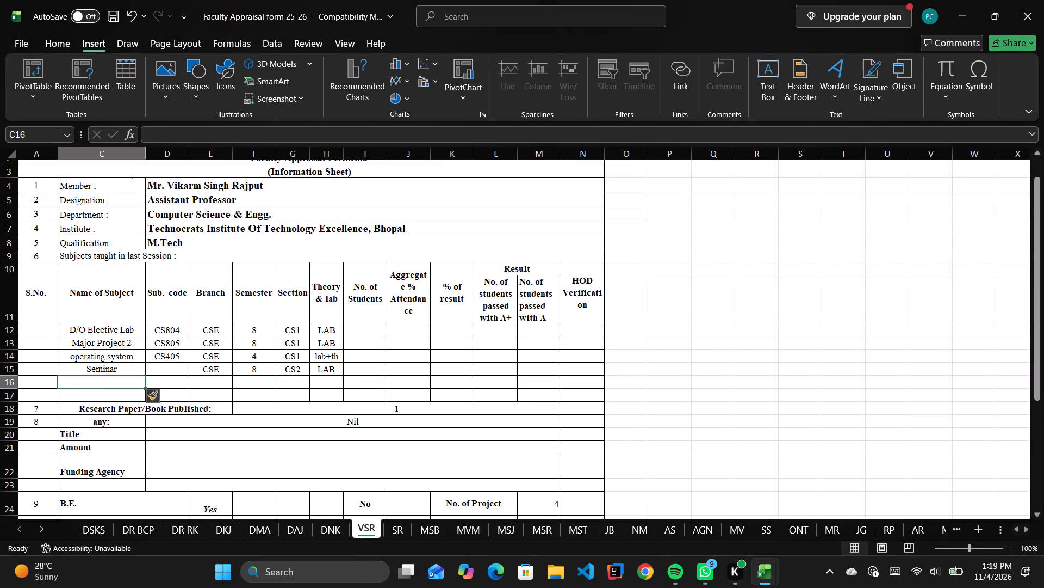
right_click(131, 394)
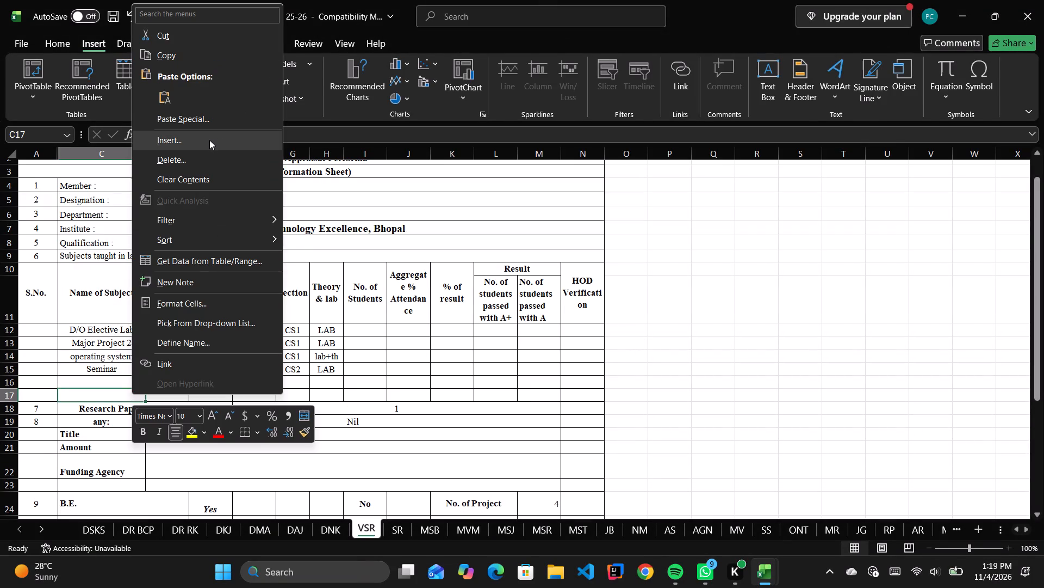
click(209, 140)
click(200, 165)
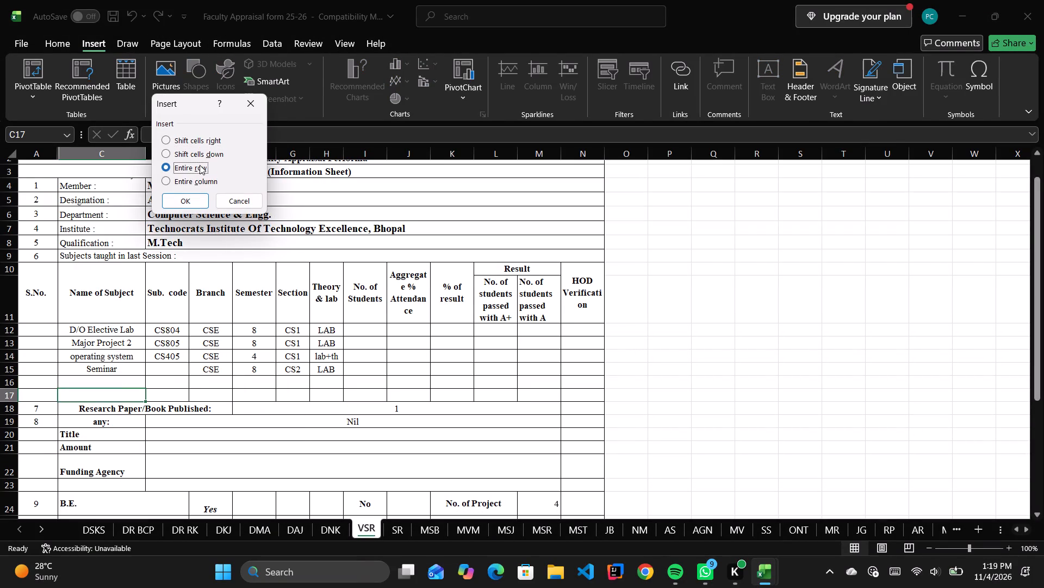
click(183, 203)
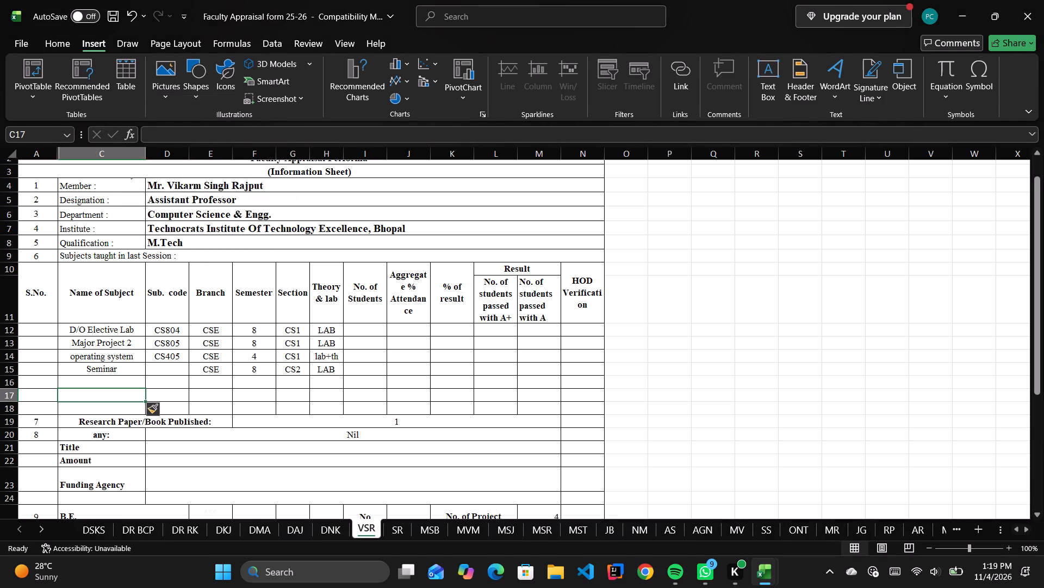
Insert another entire blank row at row 17, between the Seminar row and the "Research Paper/Book Published:" row.
click(91, 392)
right_click(91, 392)
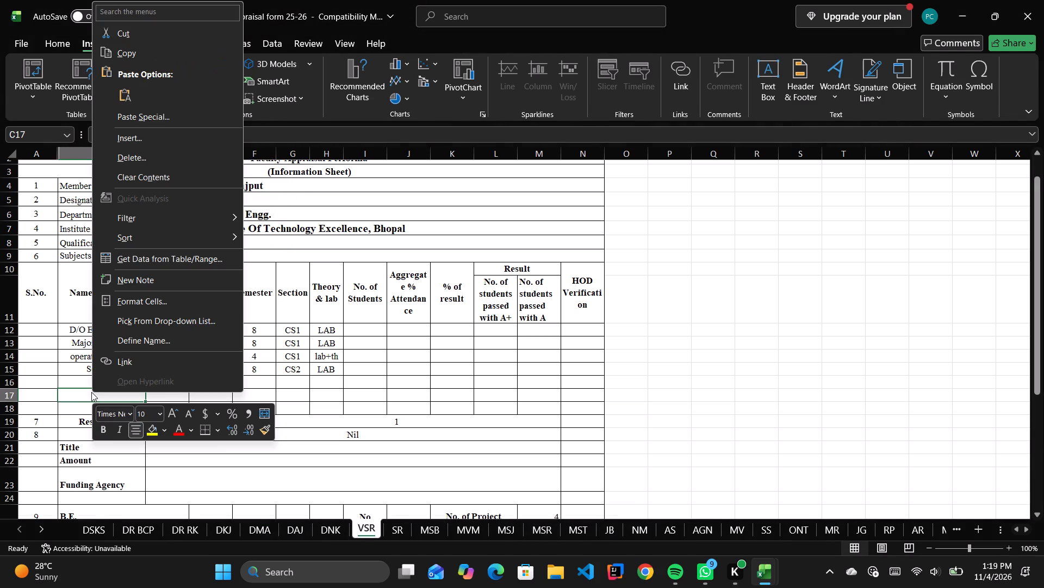
click(146, 139)
click(129, 168)
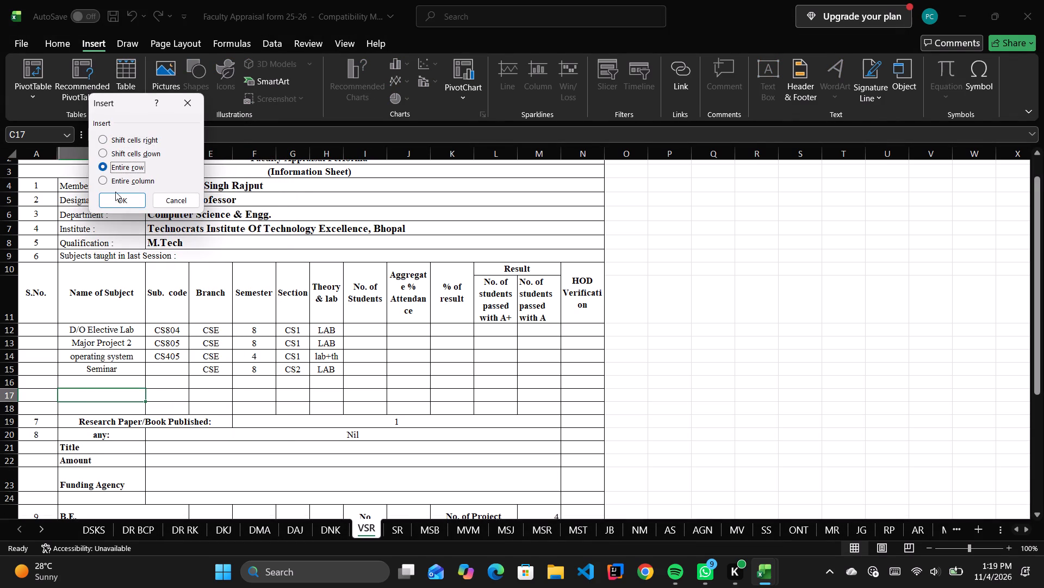
click(117, 207)
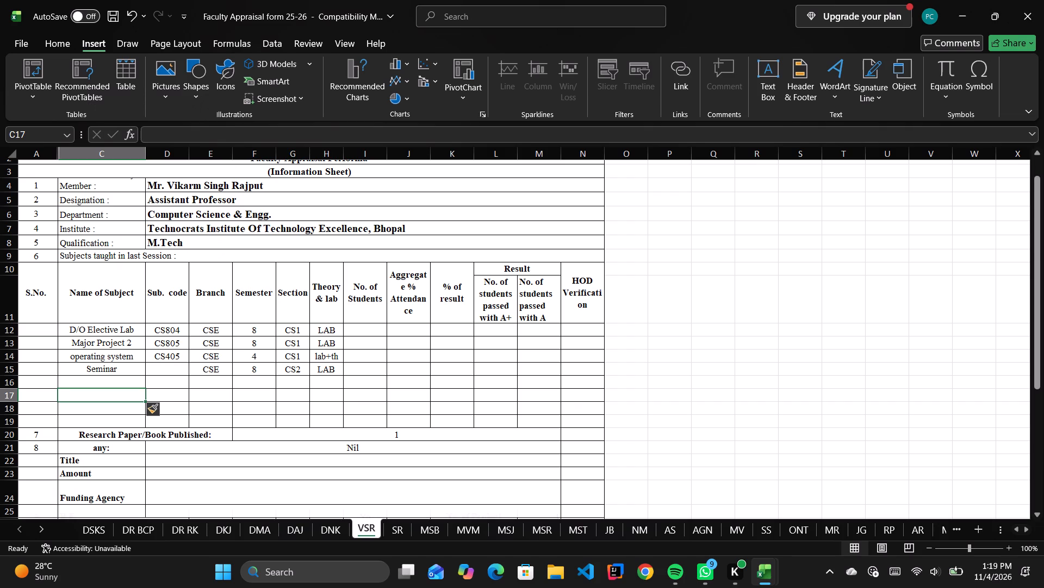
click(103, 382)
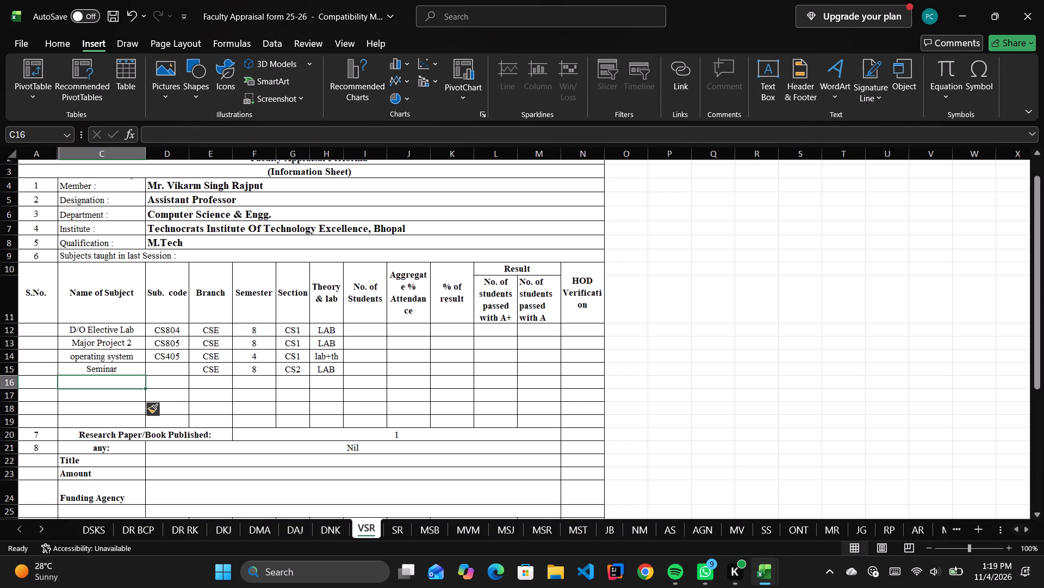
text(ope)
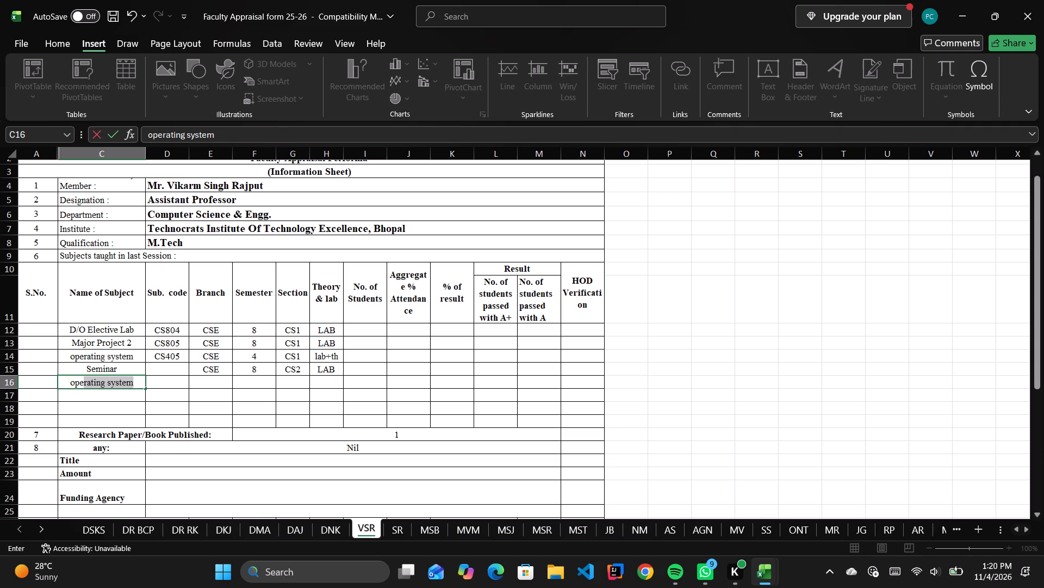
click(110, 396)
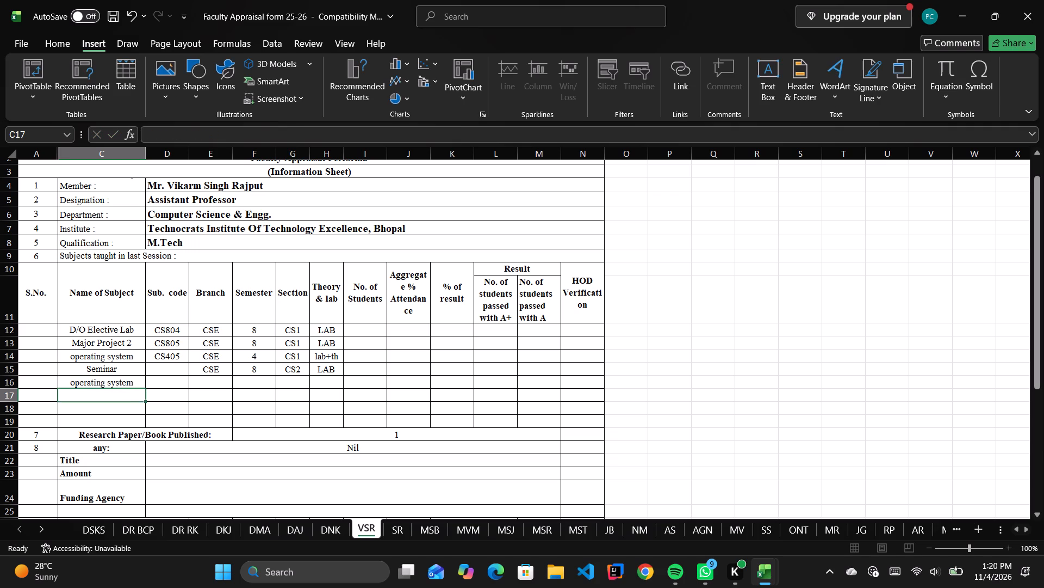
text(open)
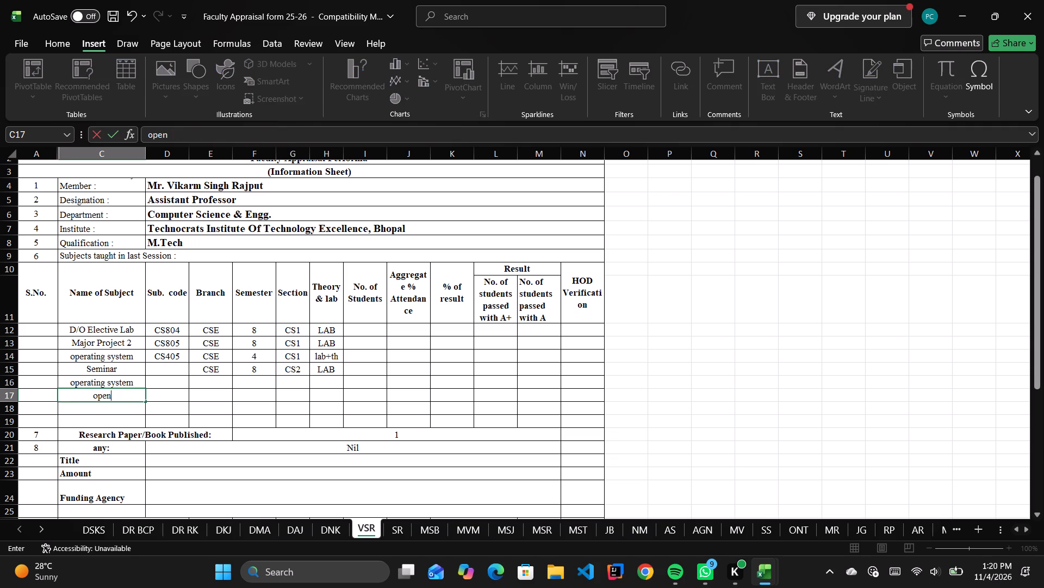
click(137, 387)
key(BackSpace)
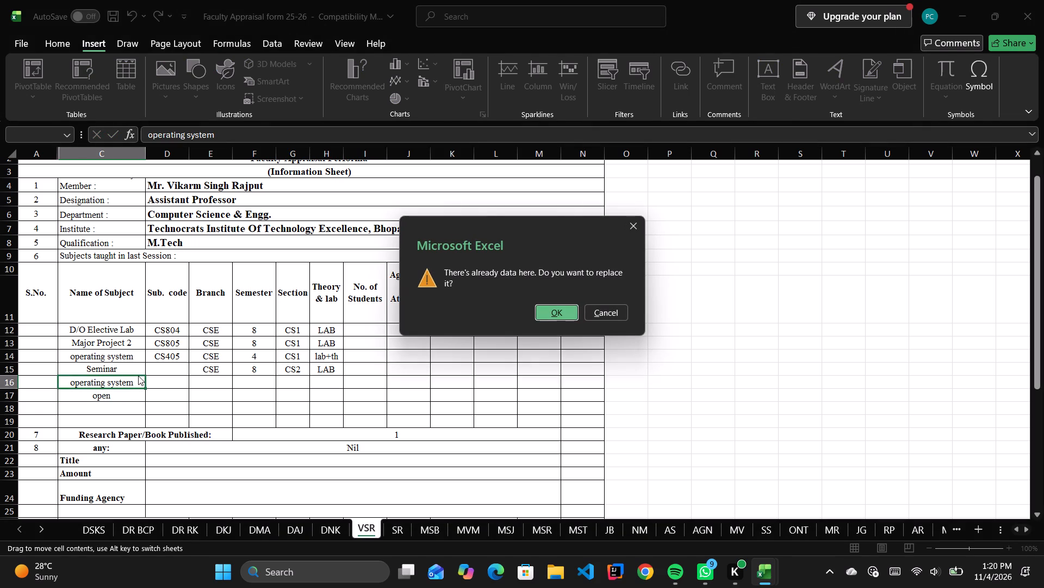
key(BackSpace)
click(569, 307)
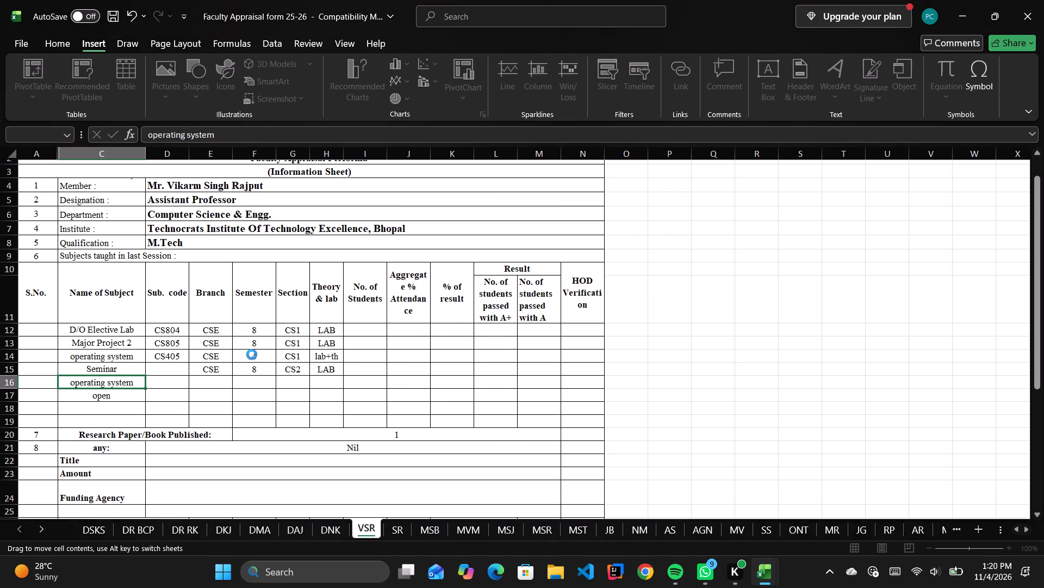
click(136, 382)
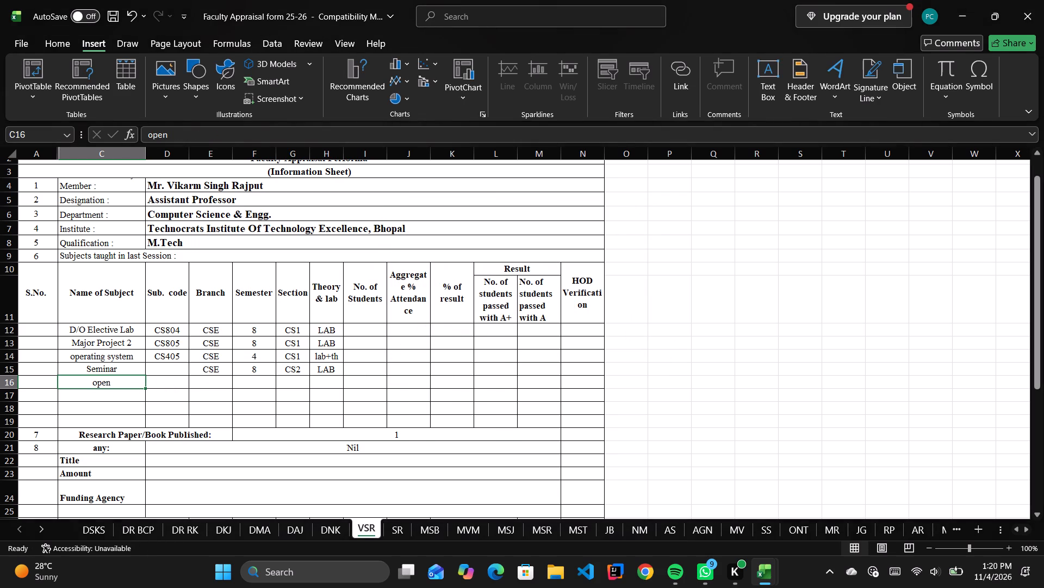
Enter "open elective-data mining and warehousing" as the subject name in row 16, directly below Seminar.
click(123, 386)
text(hhh)
key(BackSpace)
key(BackSpace)
key(BackSpace)
text(open)
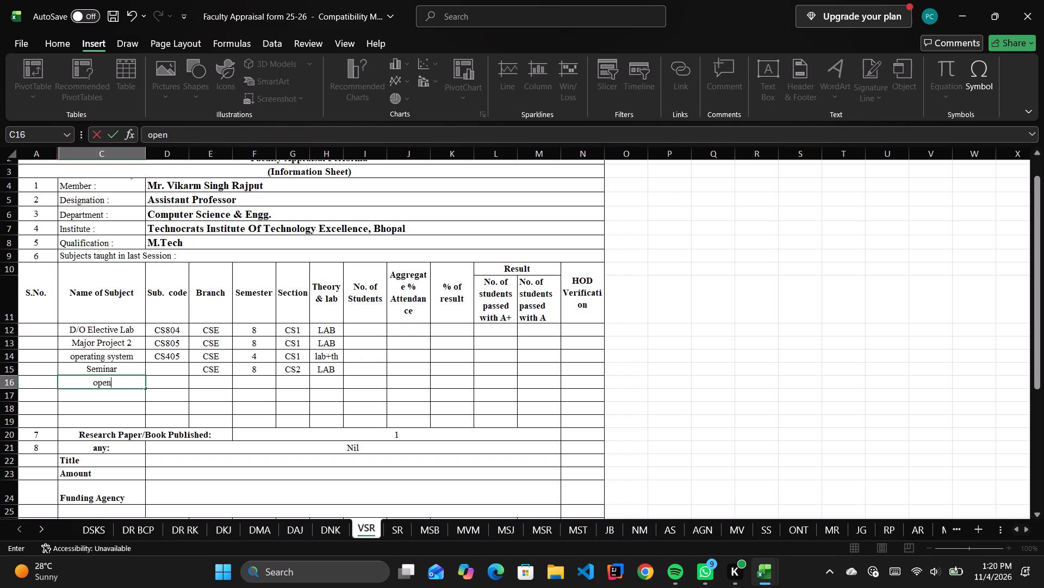
key(space)
text(elective)
text(-data)
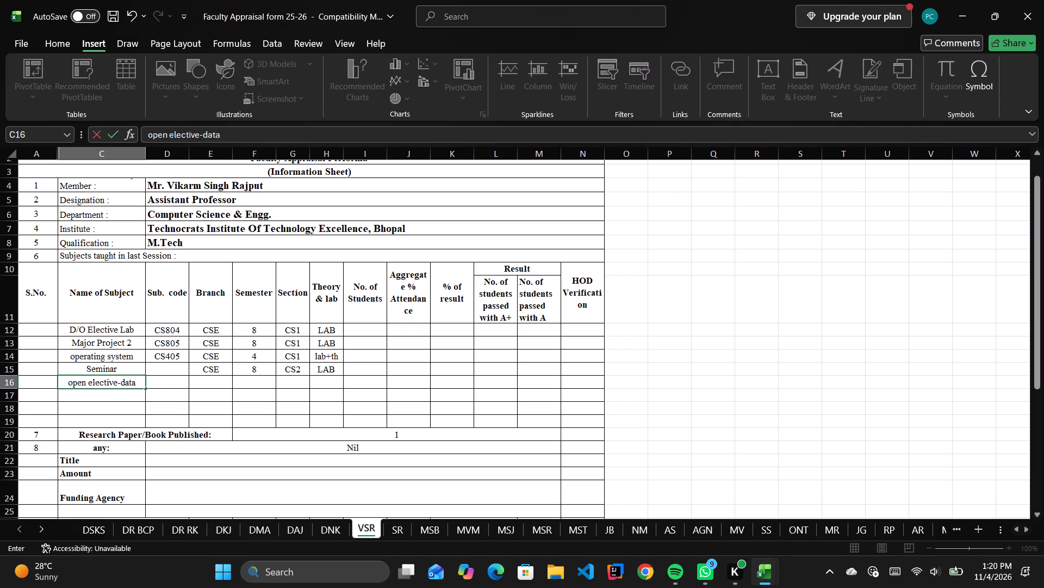
text(mi)
key(BackSpace)
key(BackSpace)
key(space)
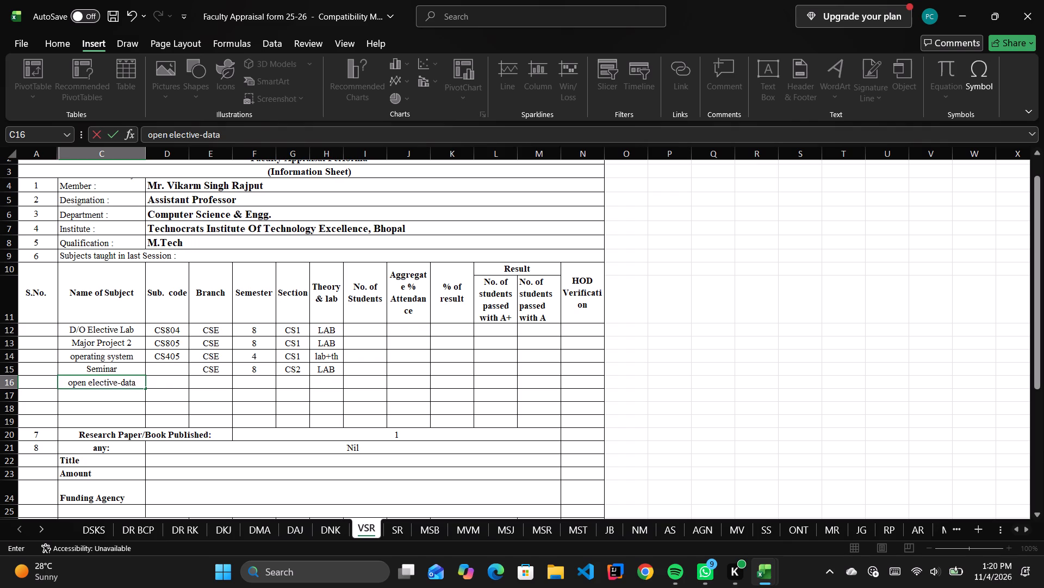
text(mining)
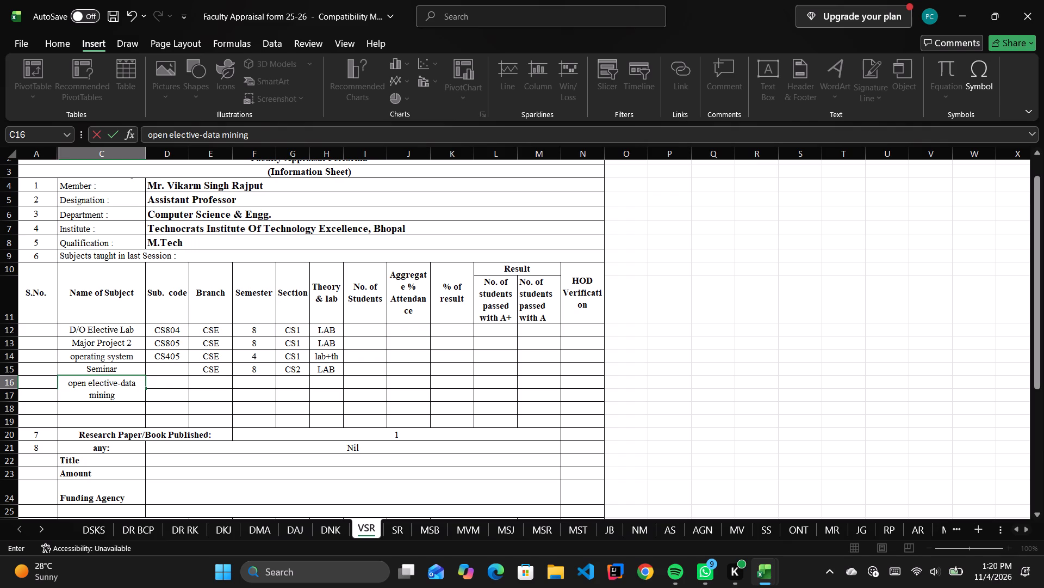
key(space)
text(and)
key(space)
text(war)
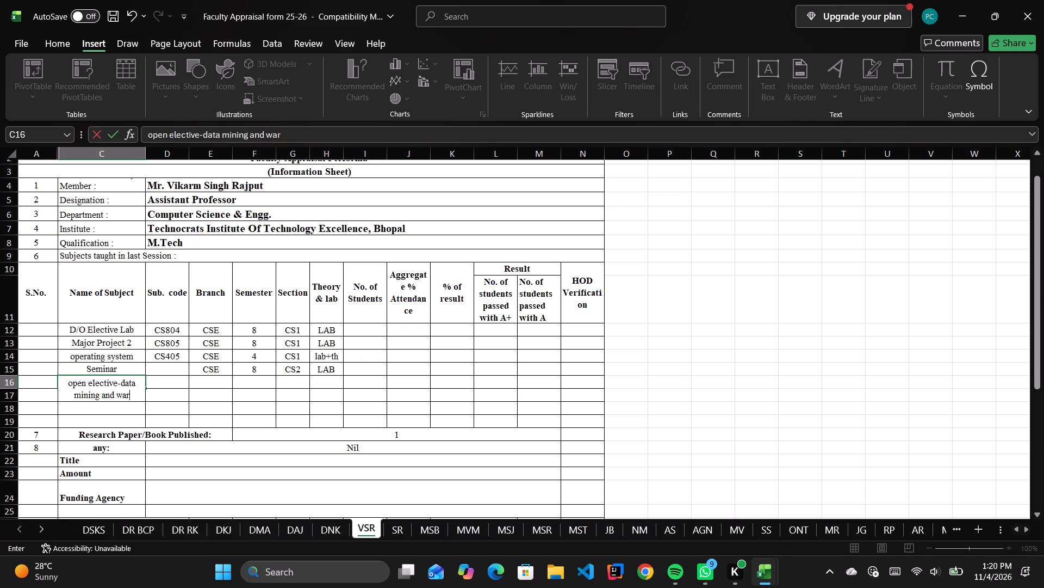
text(reg)
key(BackSpace)
text(joud)
key(BackSpace)
key(BackSpace)
key(BackSpace)
key(BackSpace)
key(BackSpace)
key(BackSpace)
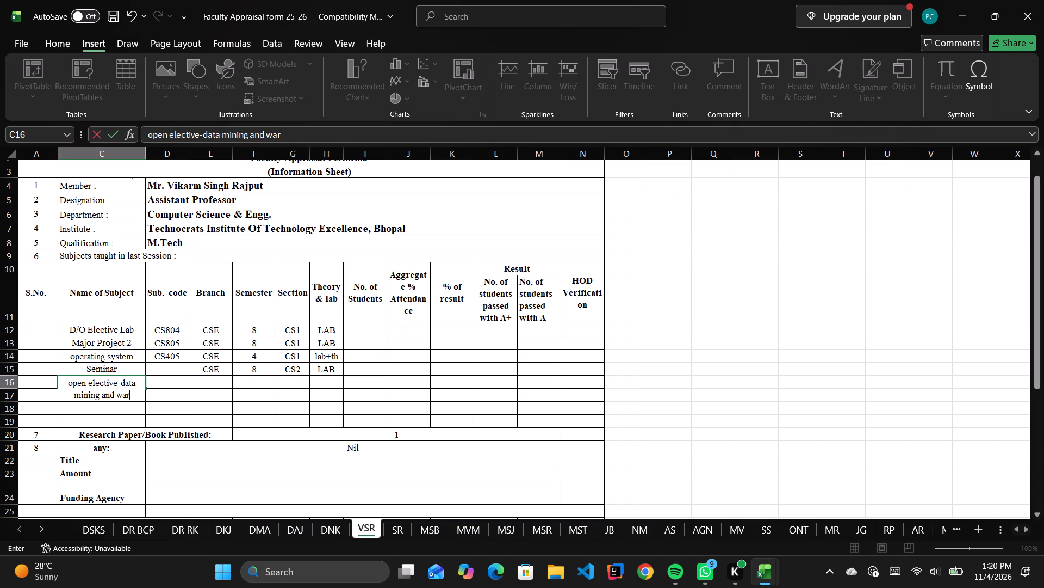
text(eh)
text(ou)
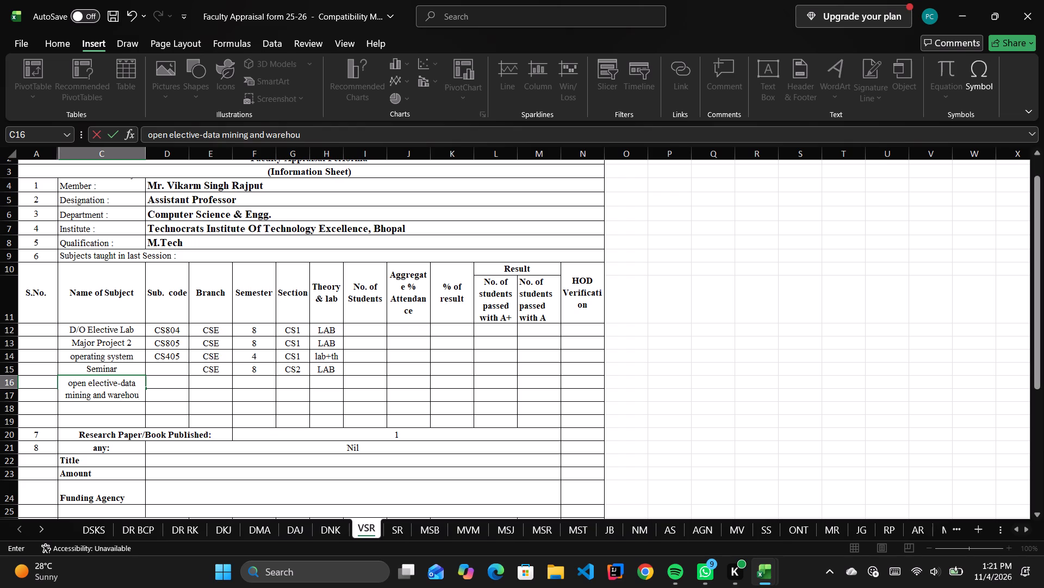
text(sing)
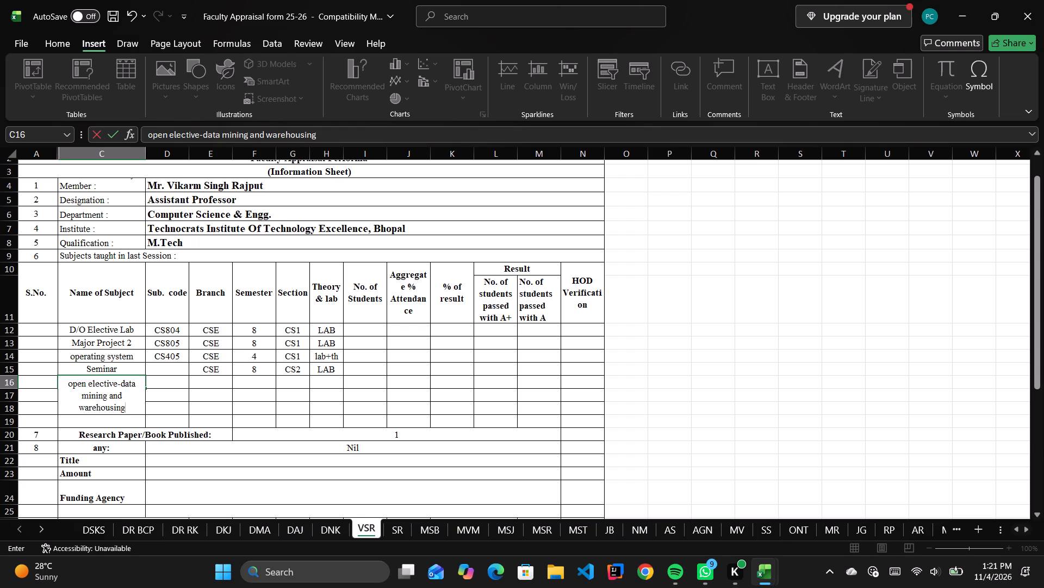
click(160, 398)
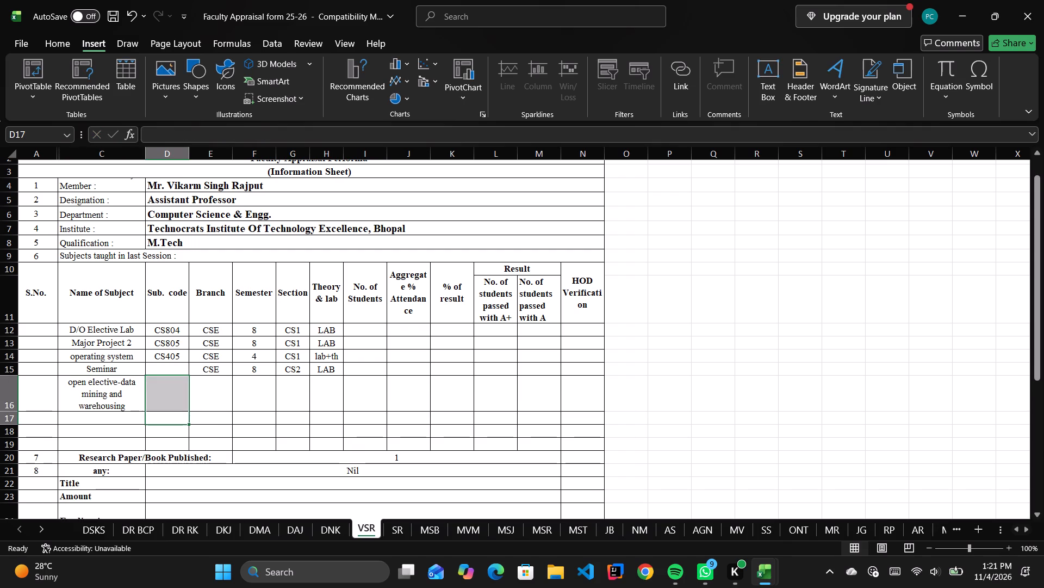
click(169, 398)
Enter "Minor Project 1" as the subject name in row 17, below the open elective subject.
click(132, 420)
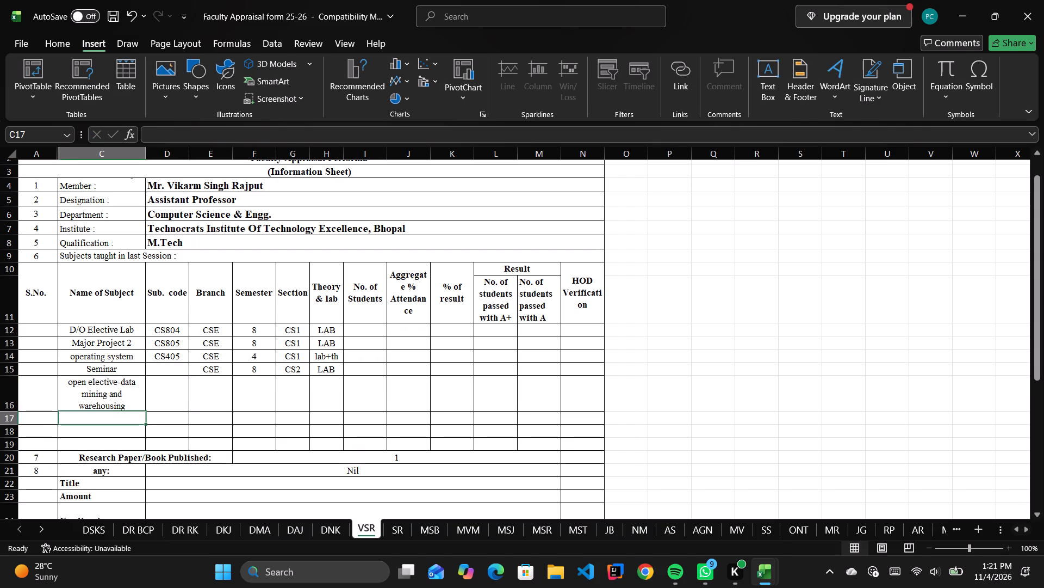
key(Return)
key(m)
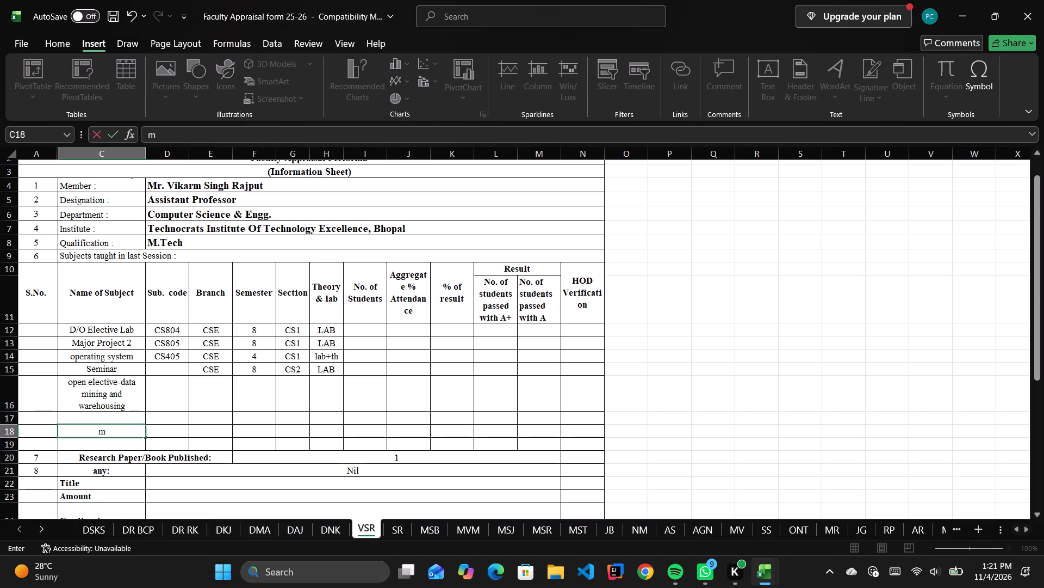
key(BackSpace)
click(127, 421)
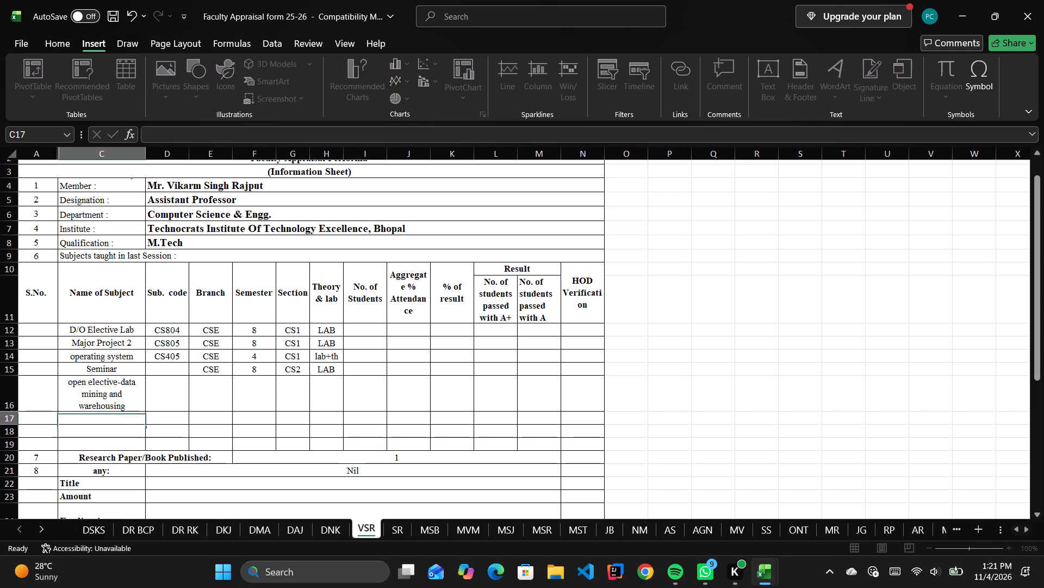
text(Minor)
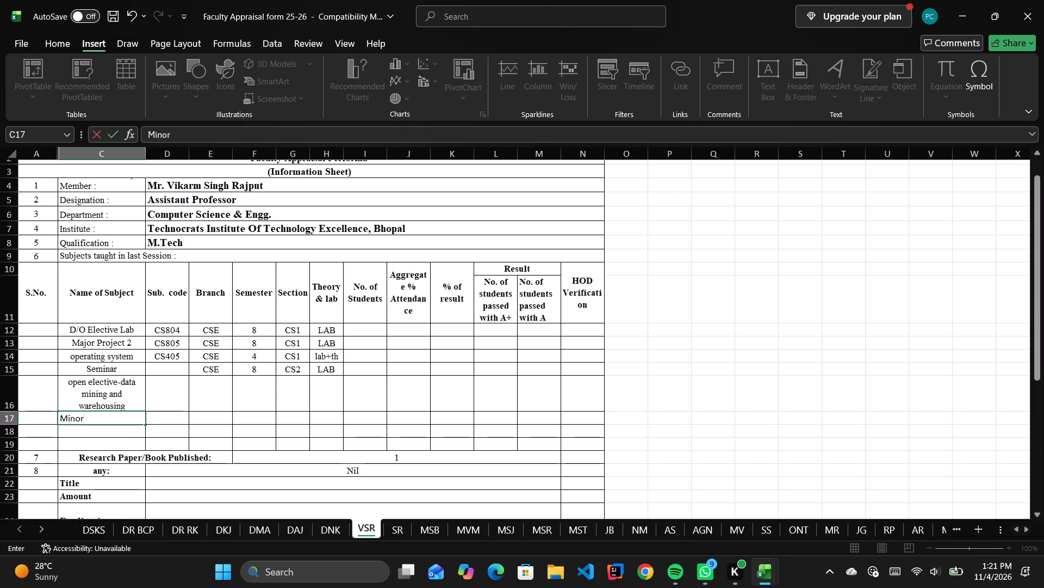
key(space)
text(Project)
key(space)
key(1)
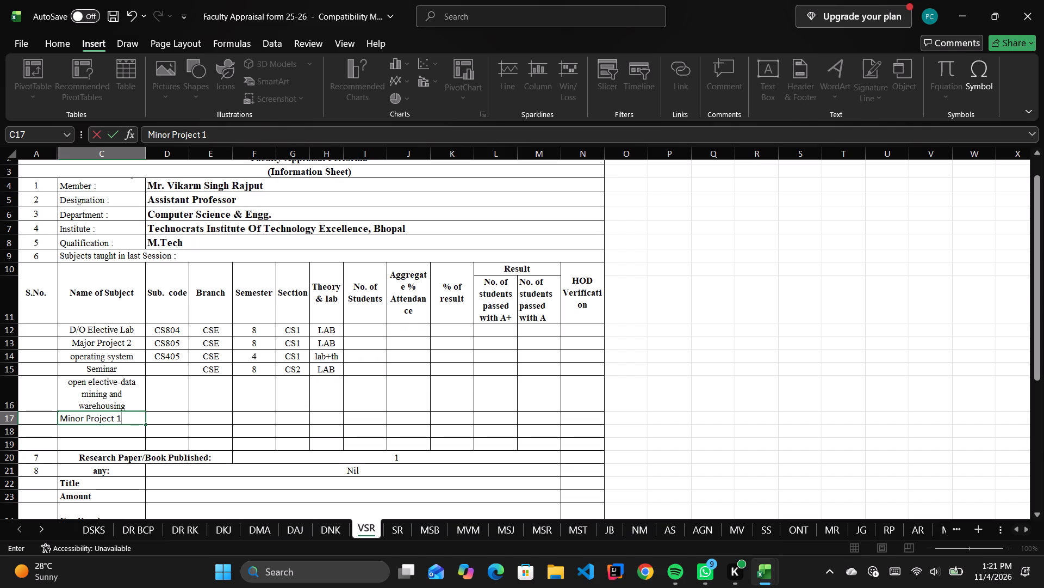
key(Return)
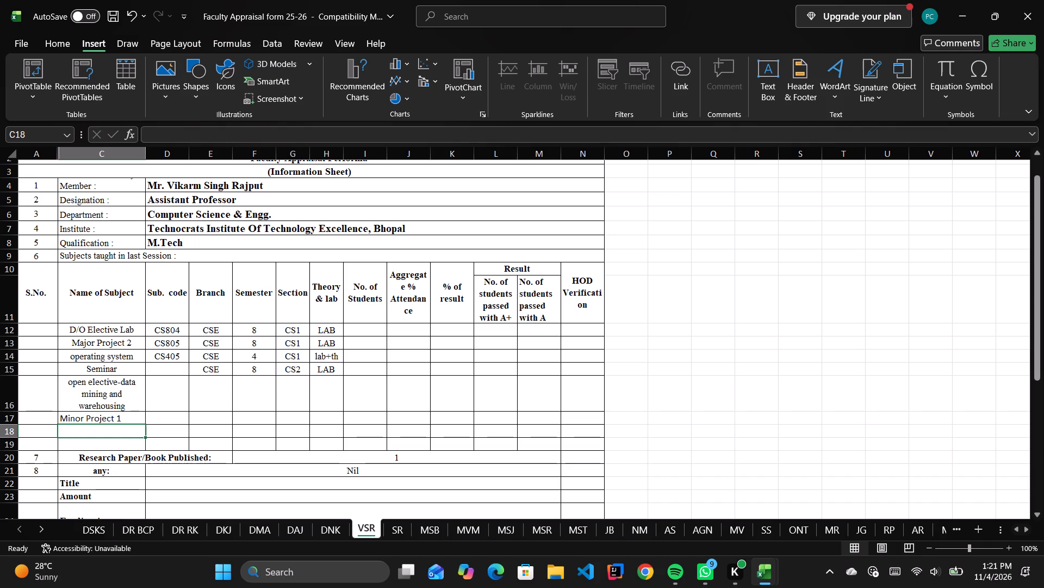
Enter "Evaluation of interenship" as the subject name in row 18, below Minor Project 1.
text(Eva)
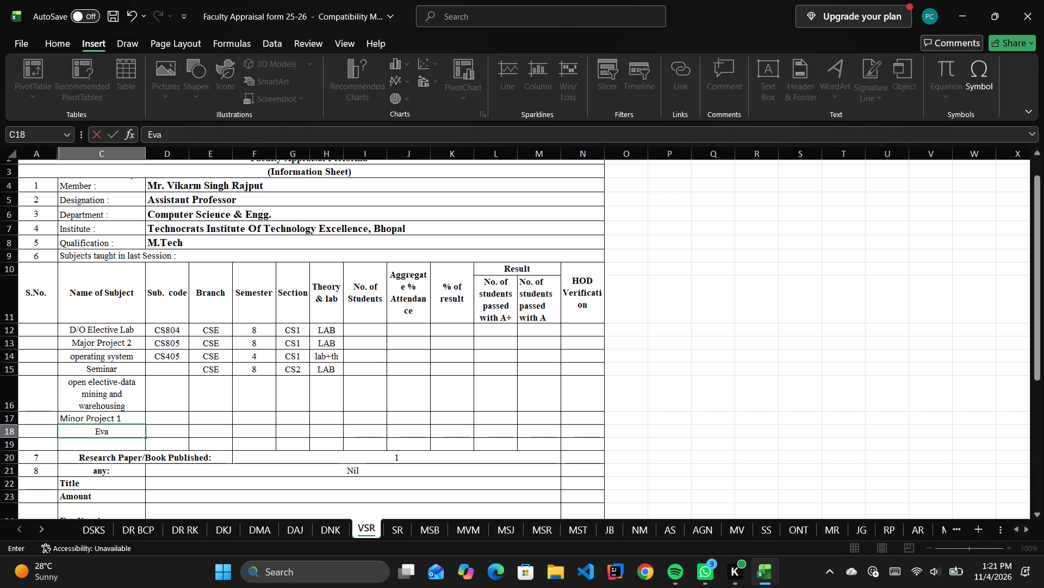
key(l)
text(uation)
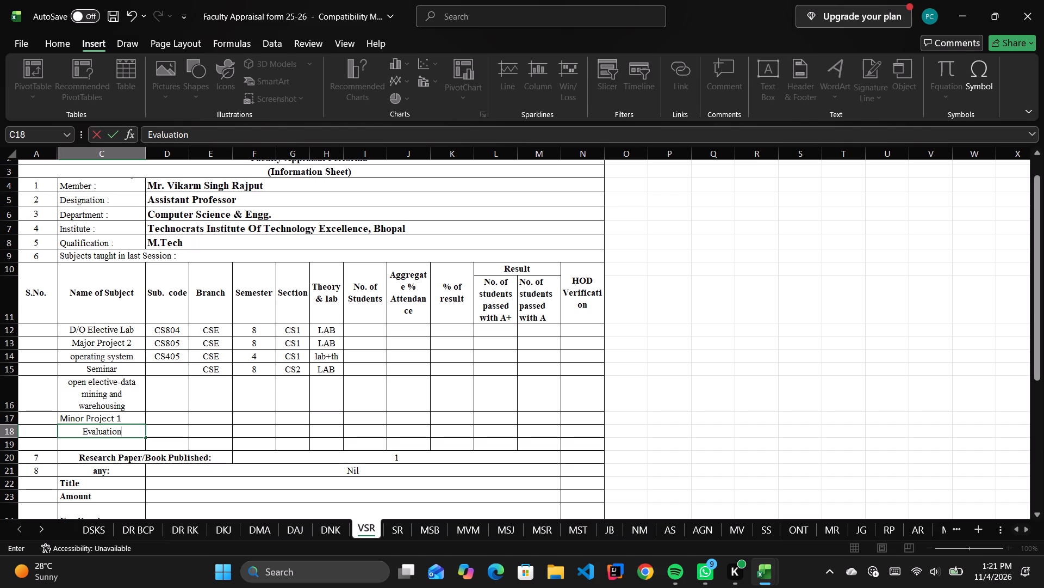
key(space)
text(of)
key(space)
text(intership)
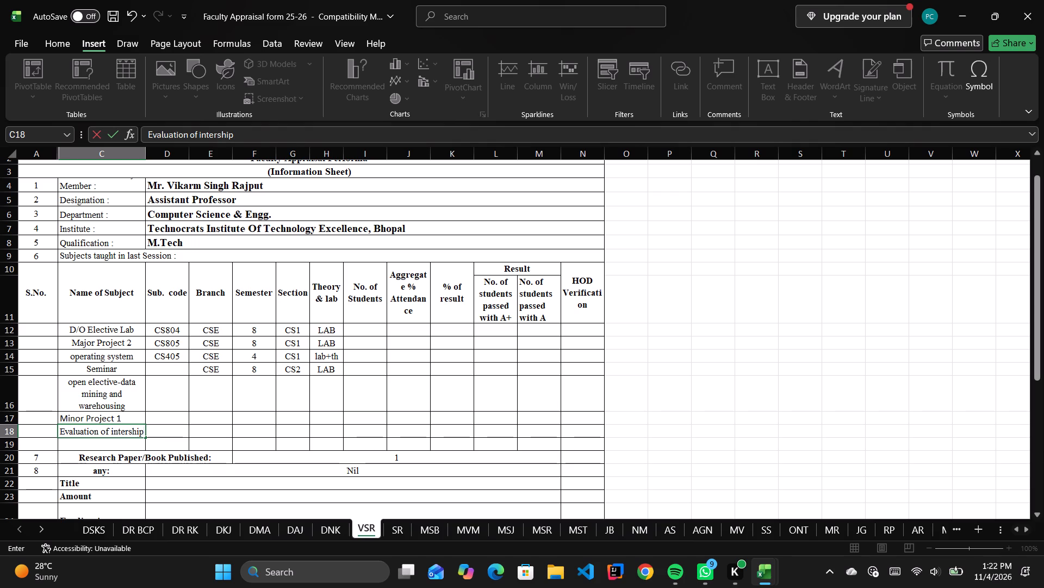
right_click(128, 430)
double_click(127, 427)
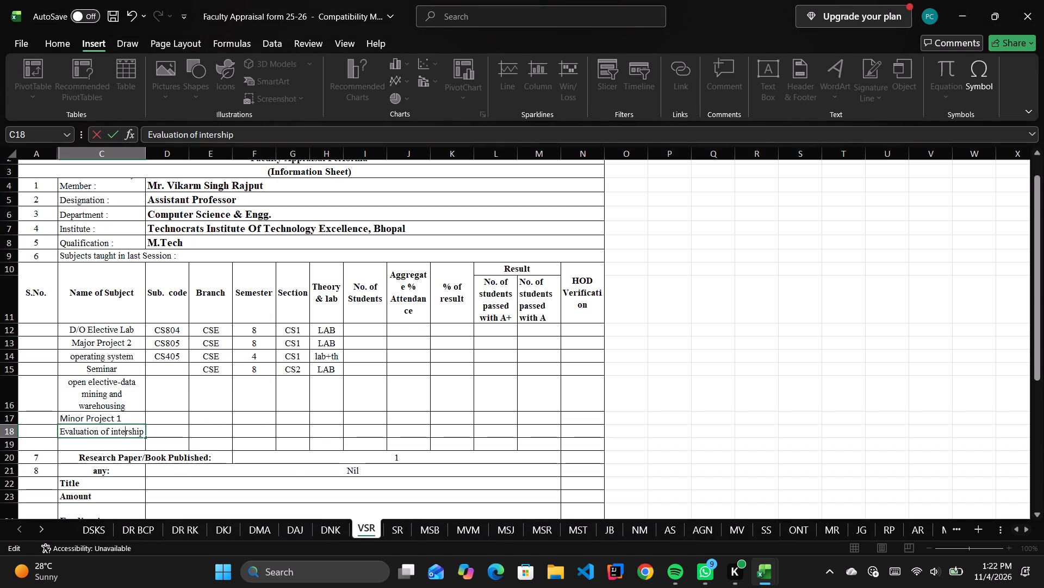
triple_click(131, 431)
click(131, 431)
click(131, 431)
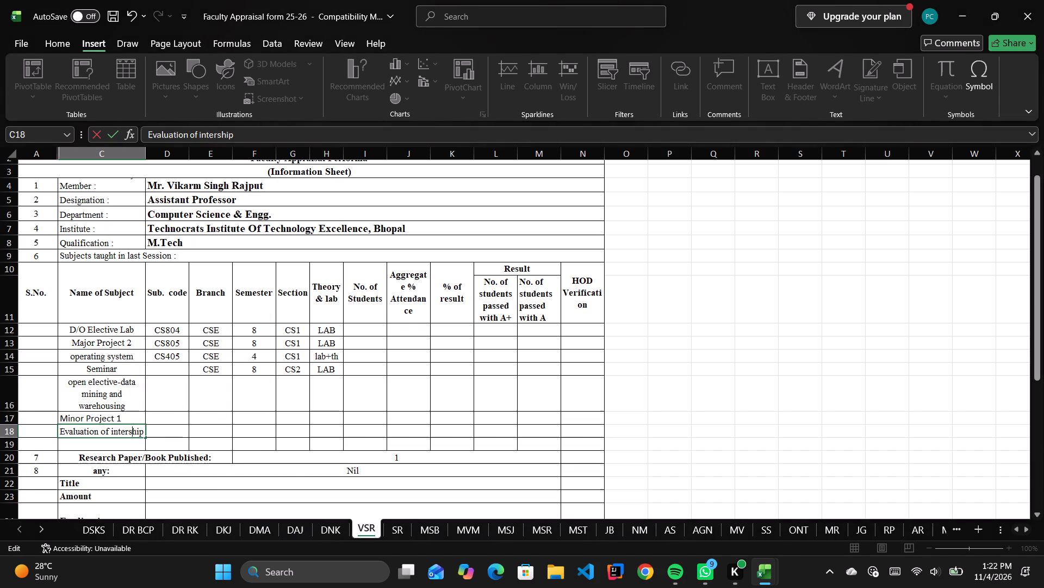
click(131, 431)
key(BackSpace)
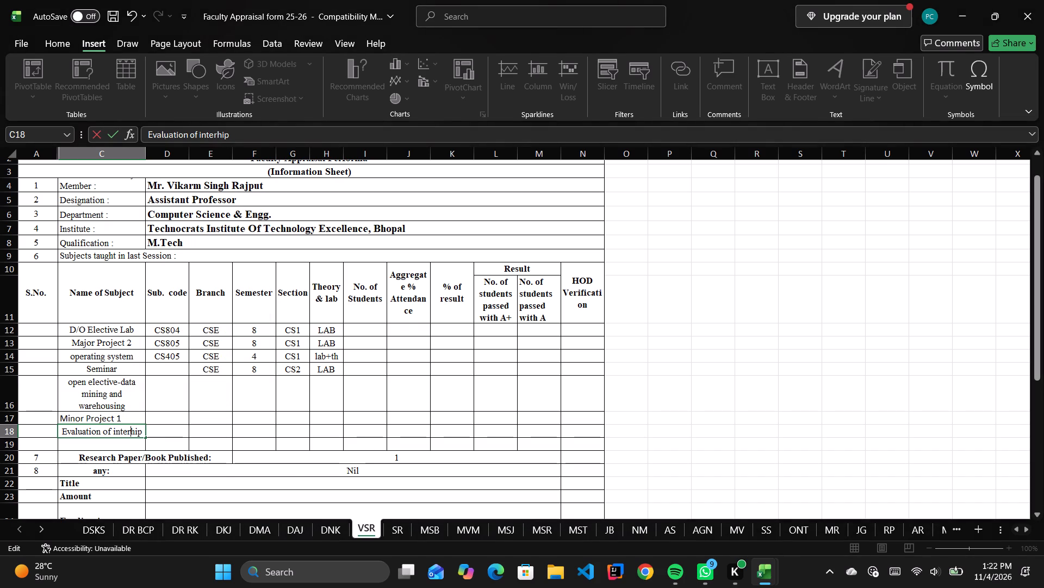
text(ens)
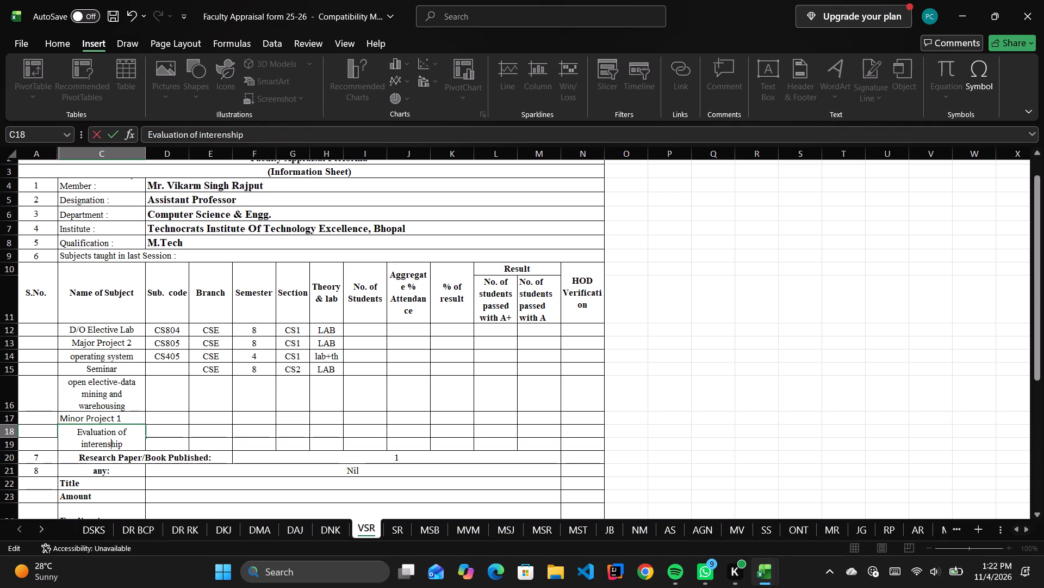
click(164, 446)
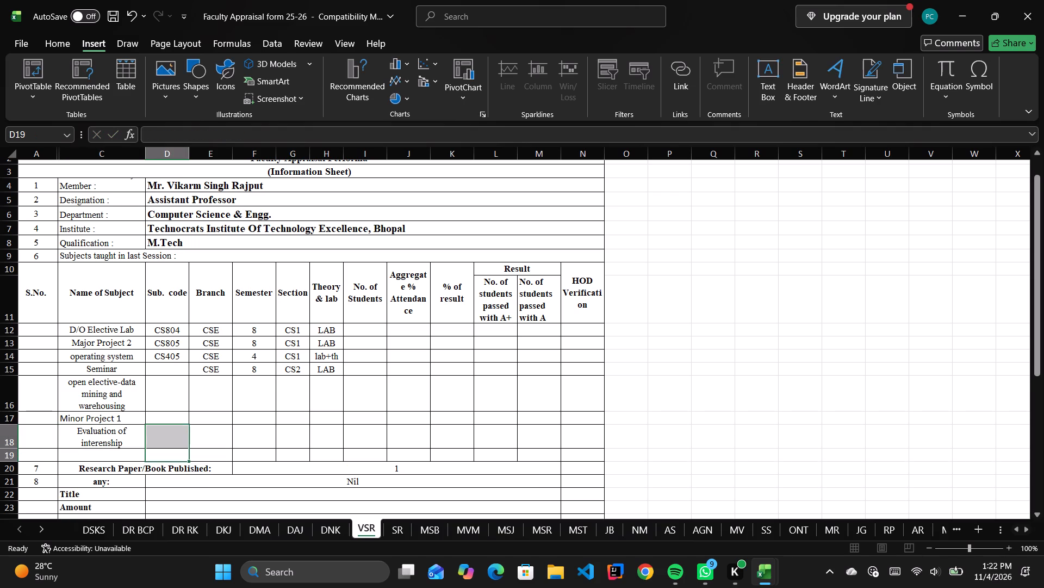
Enter "Object Oriented programming and methodology" as the subject name in row 19, directly above the "Research Paper/Book Published:" row.
click(123, 459)
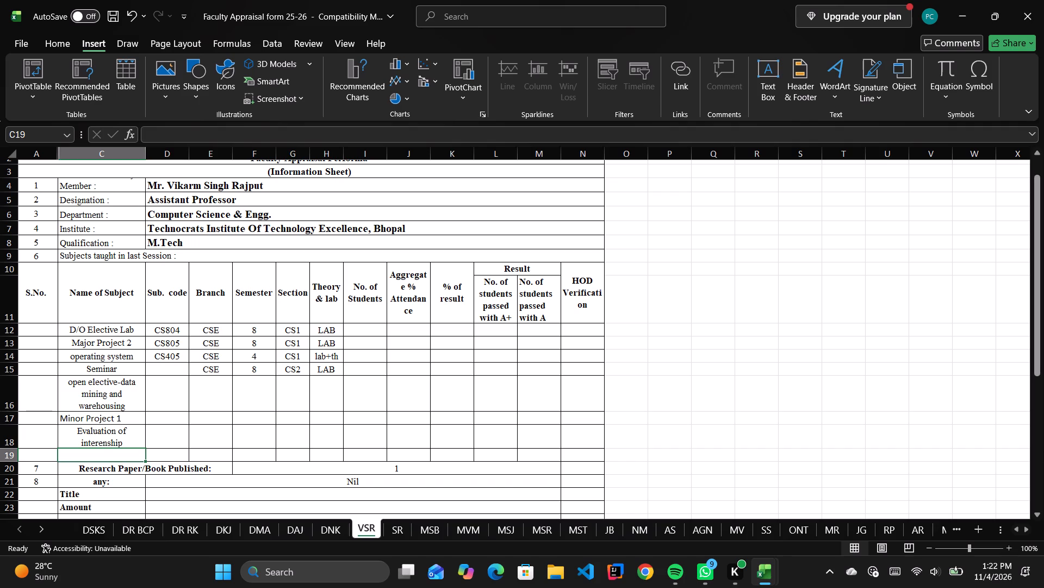
text(Object)
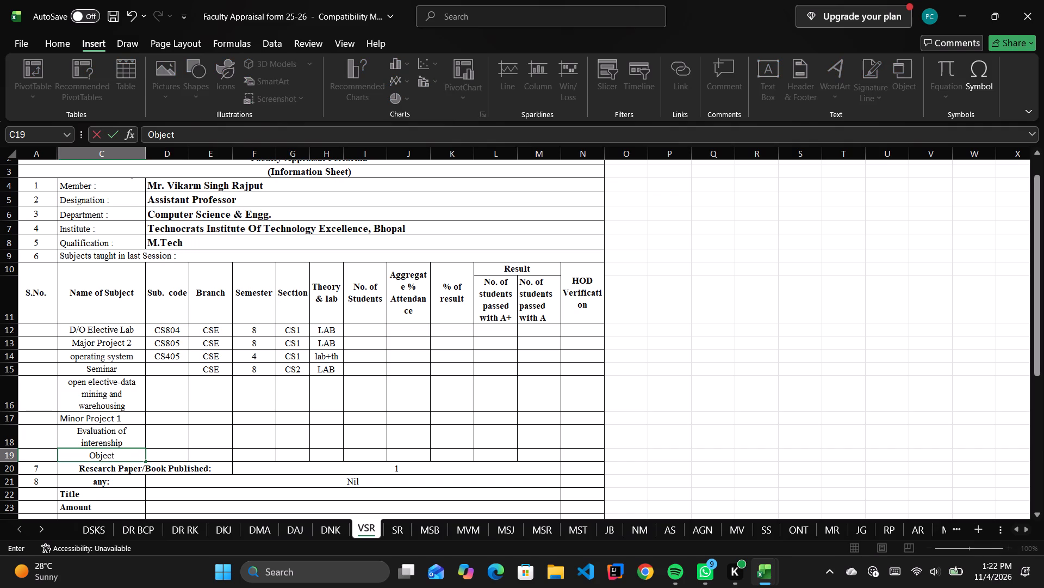
key(space)
key(shift+o)
click(122, 454)
text(ri)
key(BackSpace)
key(BackSpace)
text(riented)
key(space)
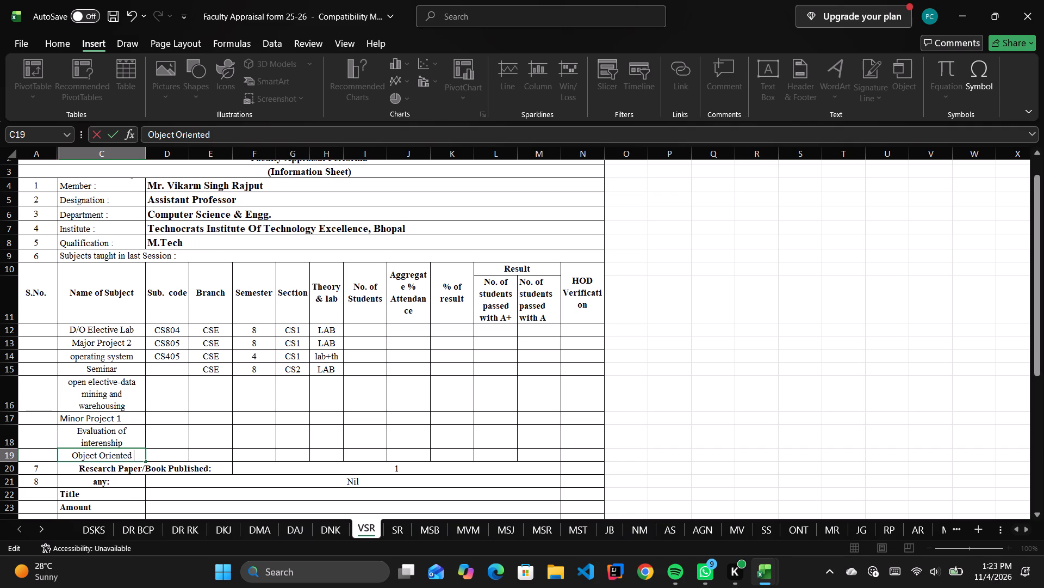
text(meth)
key(BackSpace)
key(BackSpace)
key(BackSpace)
key(BackSpace)
text(programming and method)
text(olo)
text(gy)
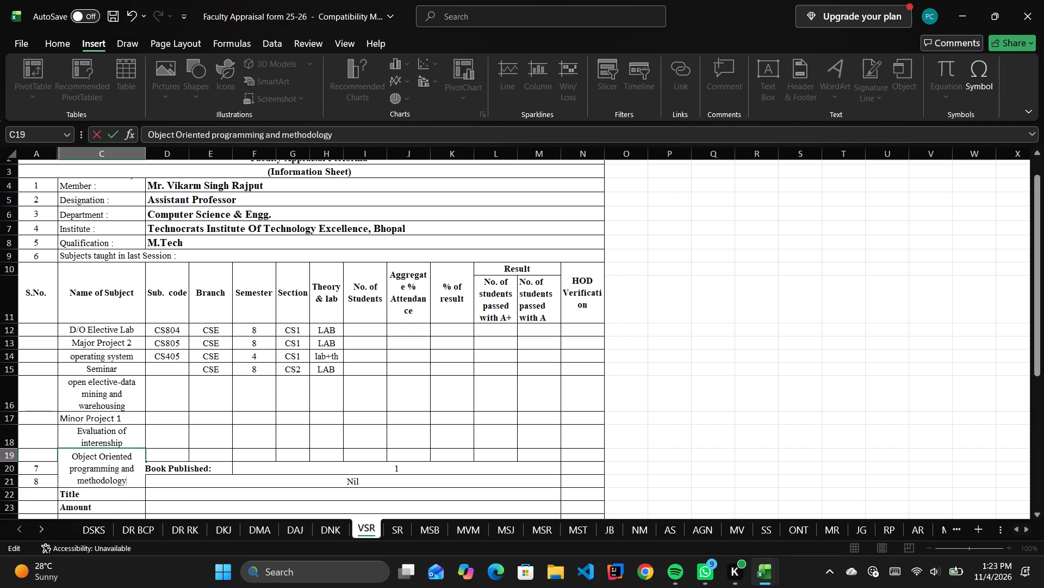
click(175, 454)
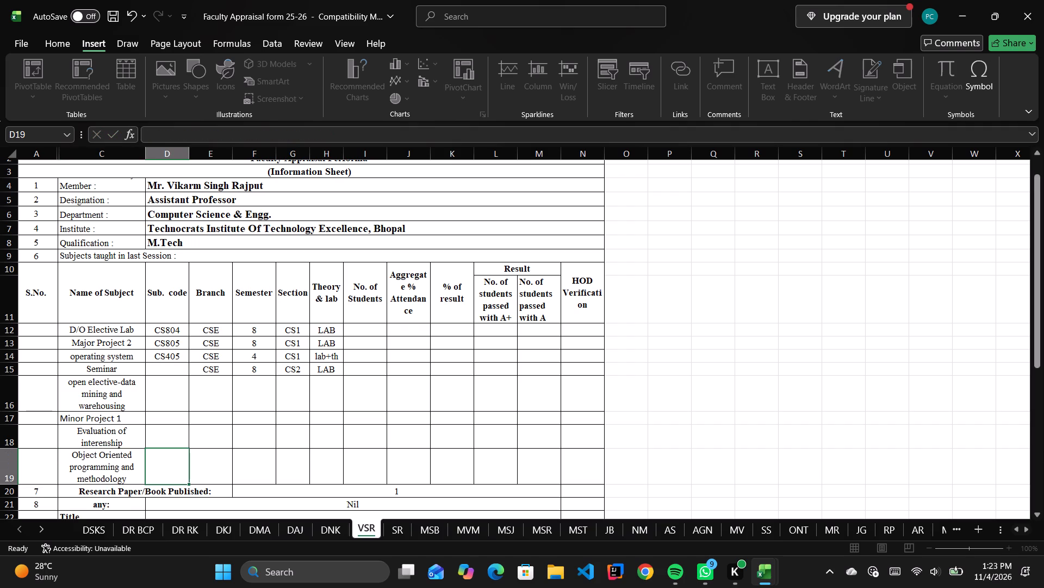
Fill in the subject codes: CS705 for Seminar, CS508 for the open elective, and CS507 for Minor Project 1.
click(168, 394)
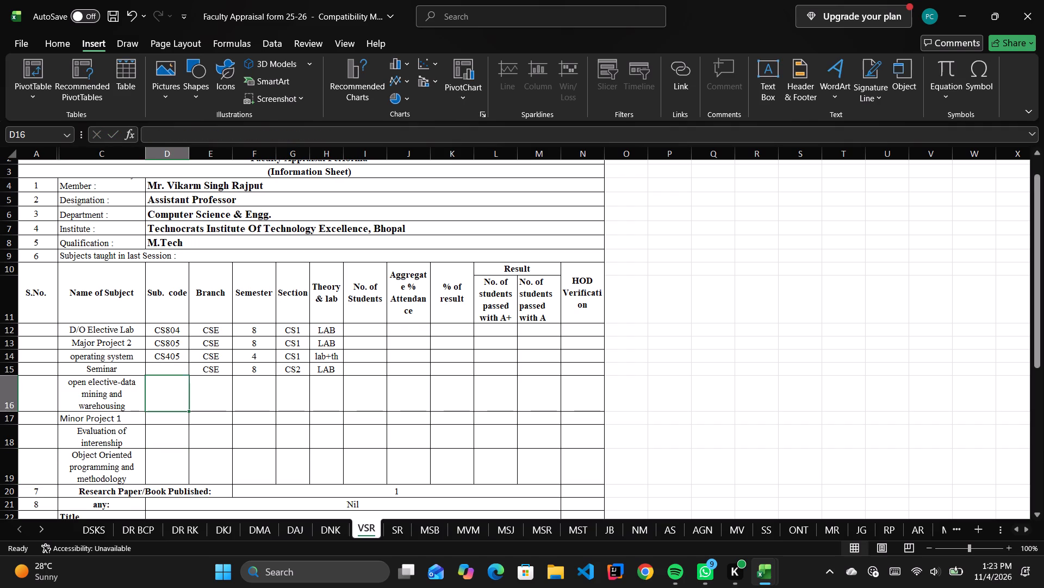
click(170, 374)
text(CS)
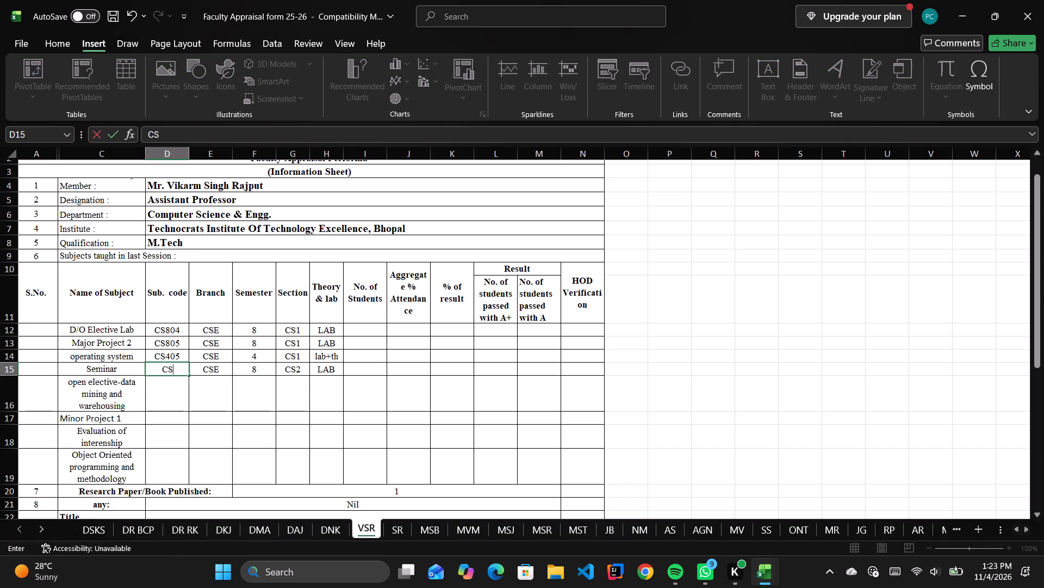
text(70)
key(5)
click(170, 395)
text(CS)
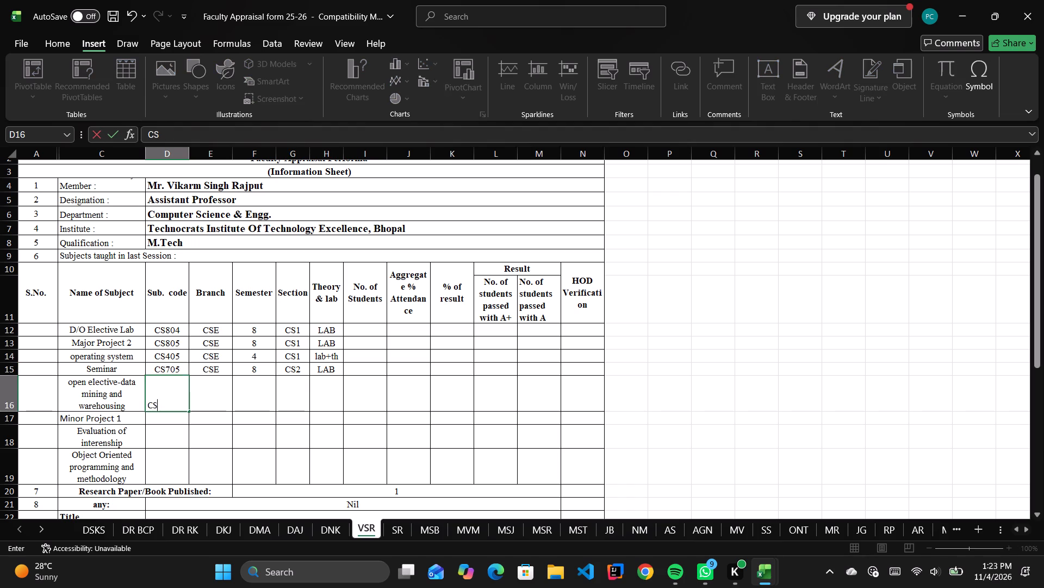
text(508)
click(176, 419)
text(CS507)
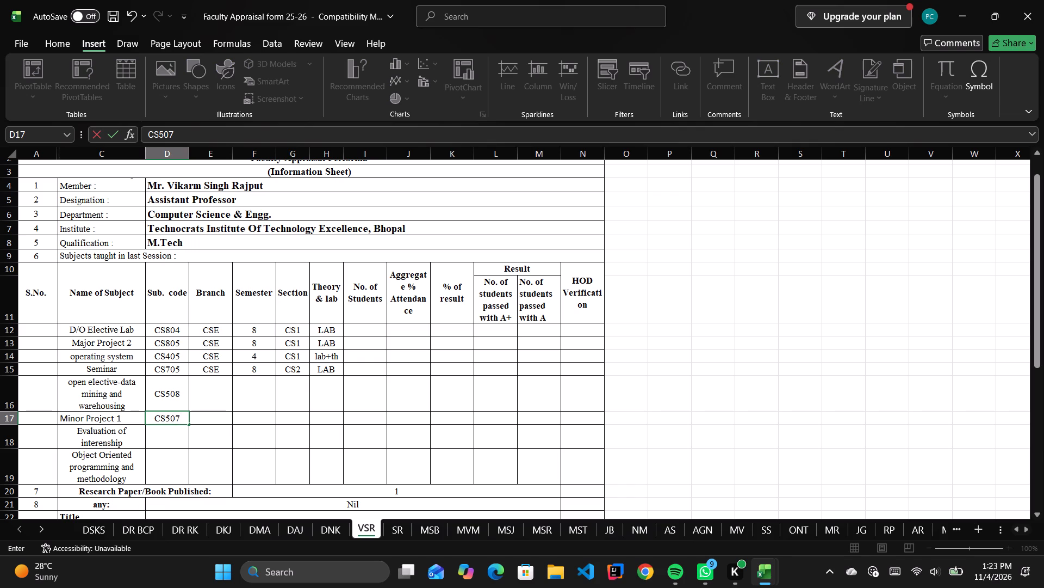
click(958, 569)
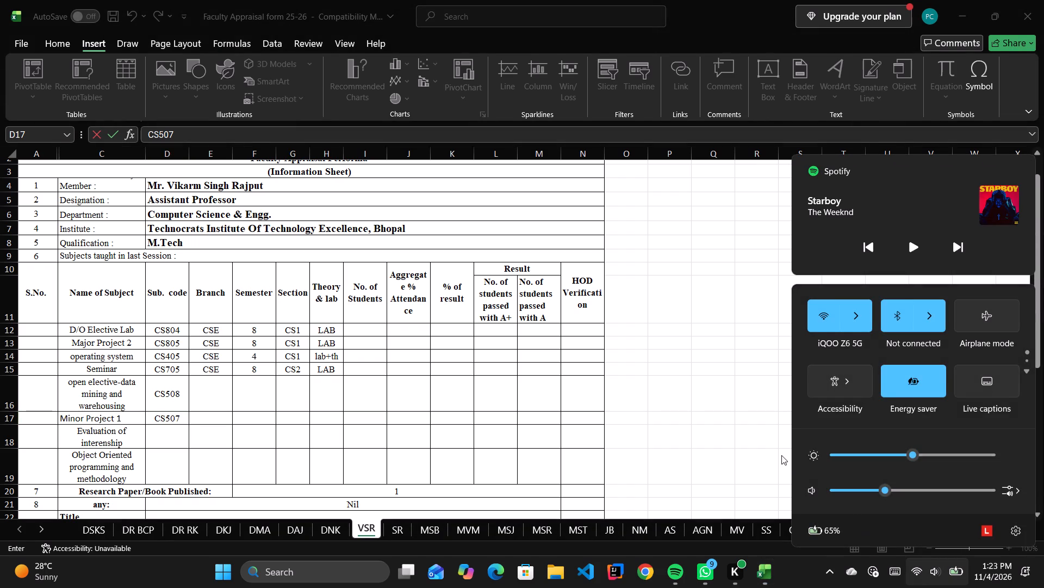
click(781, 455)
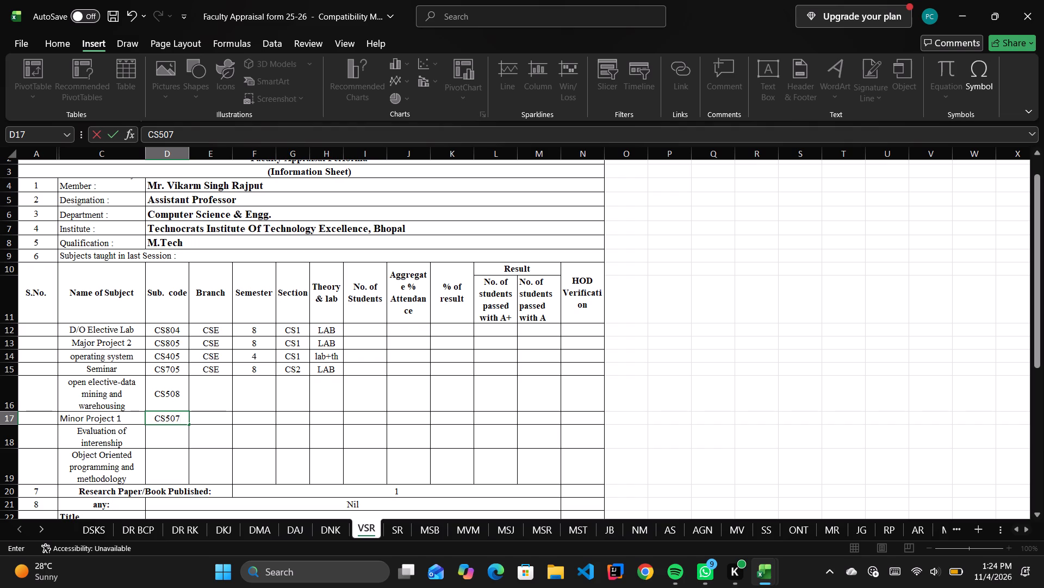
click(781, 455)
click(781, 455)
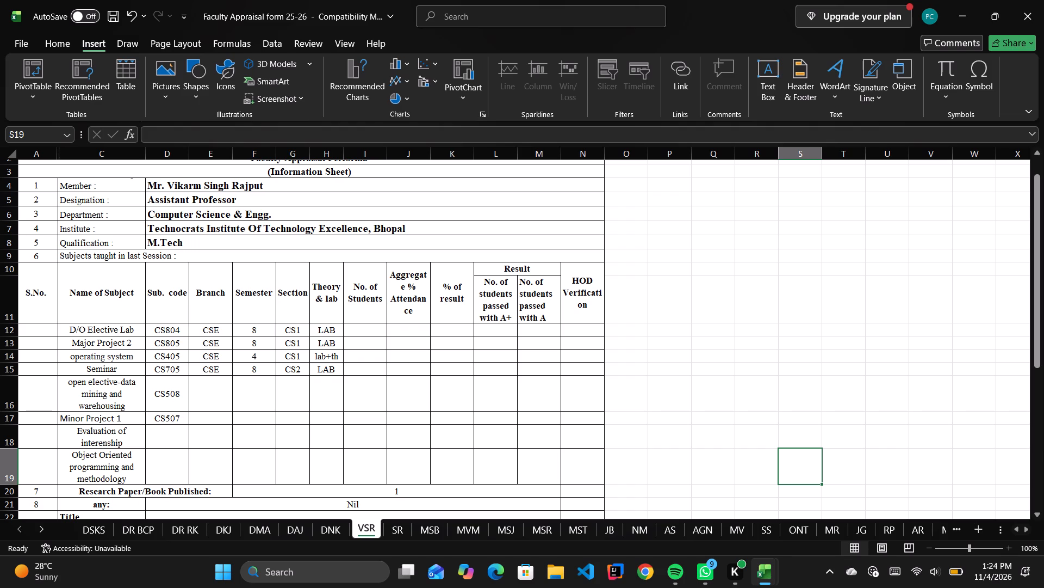
Enter CSE as the branch for the open elective and Minor Project 1 rows.
click(215, 397)
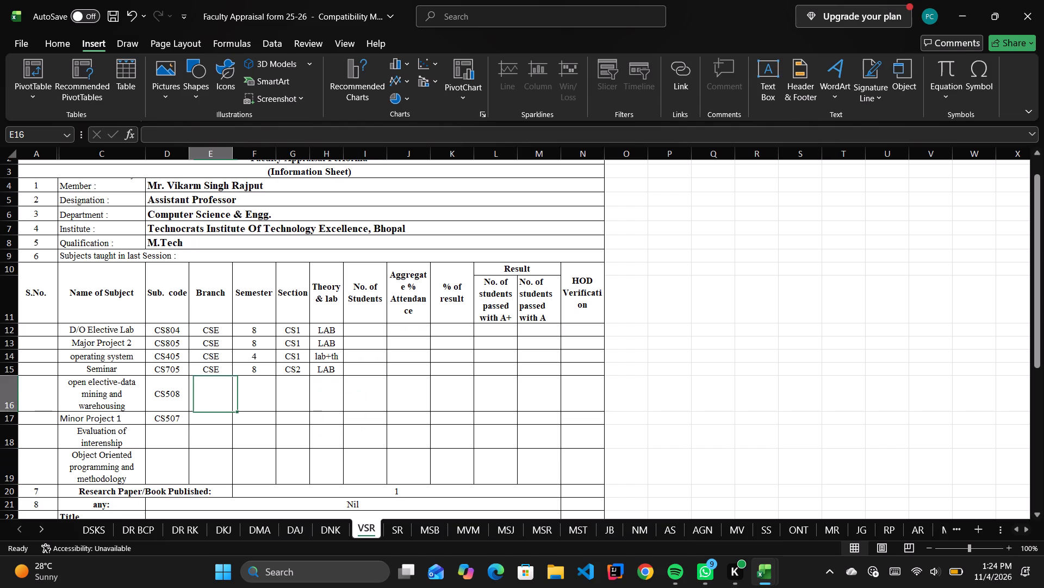
text(CSE)
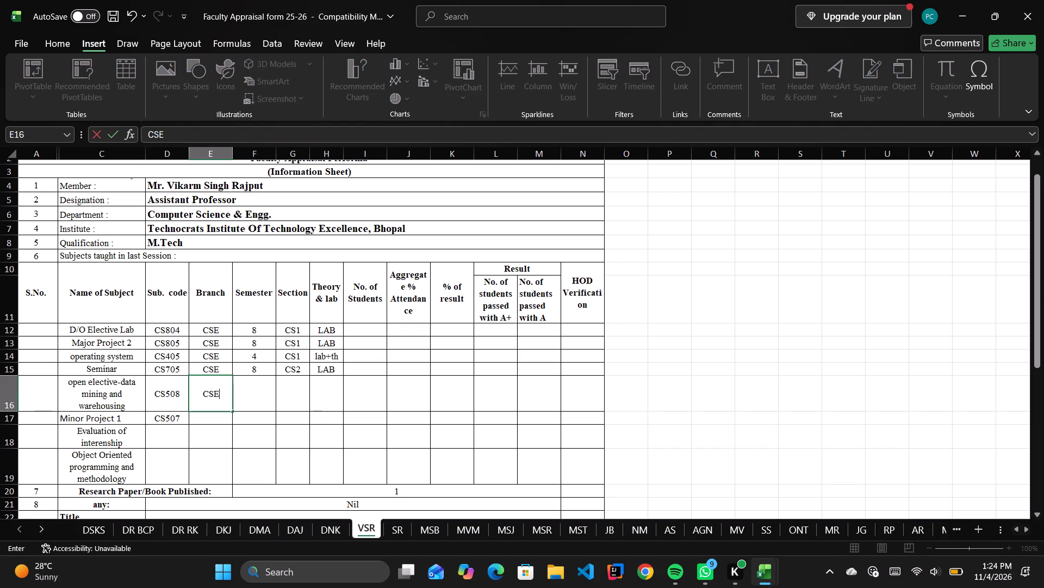
click(208, 416)
text(CSE)
Enter subject code CS305 for the internship evaluation and CS for Object Oriented programming and methodology.
click(173, 439)
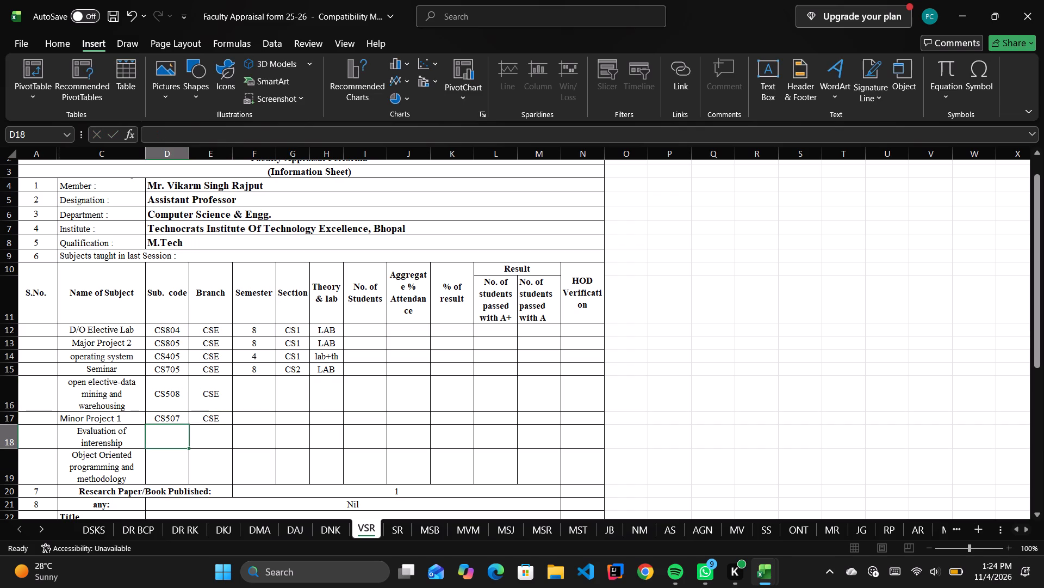
text(CS)
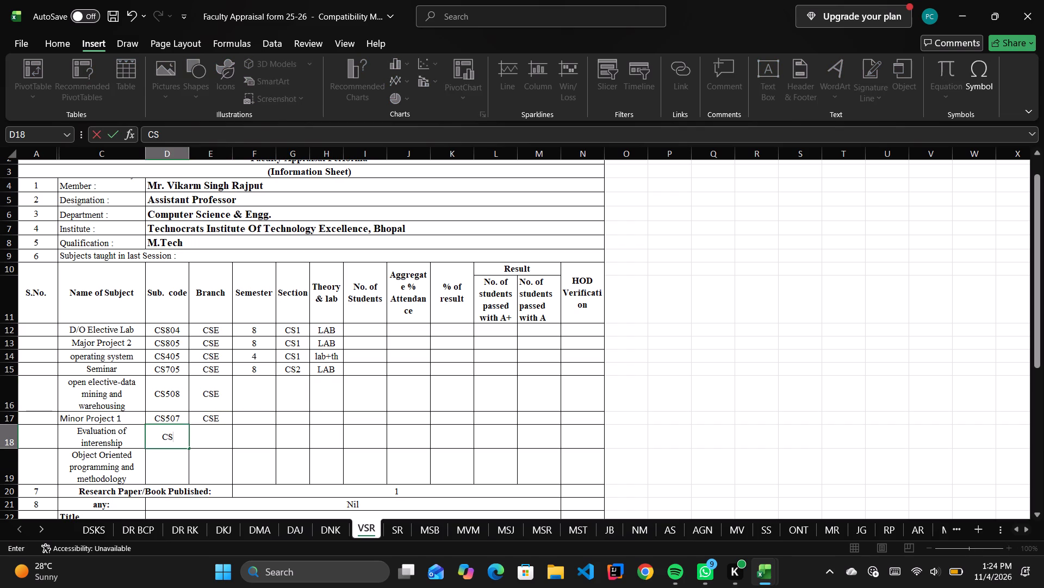
text(305)
click(169, 457)
text(CS)
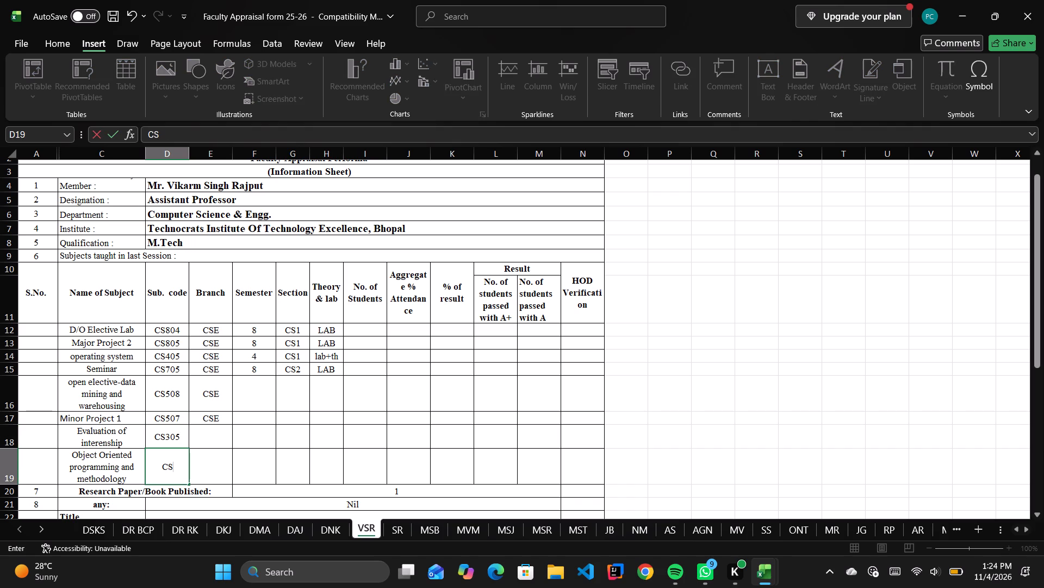
click(207, 436)
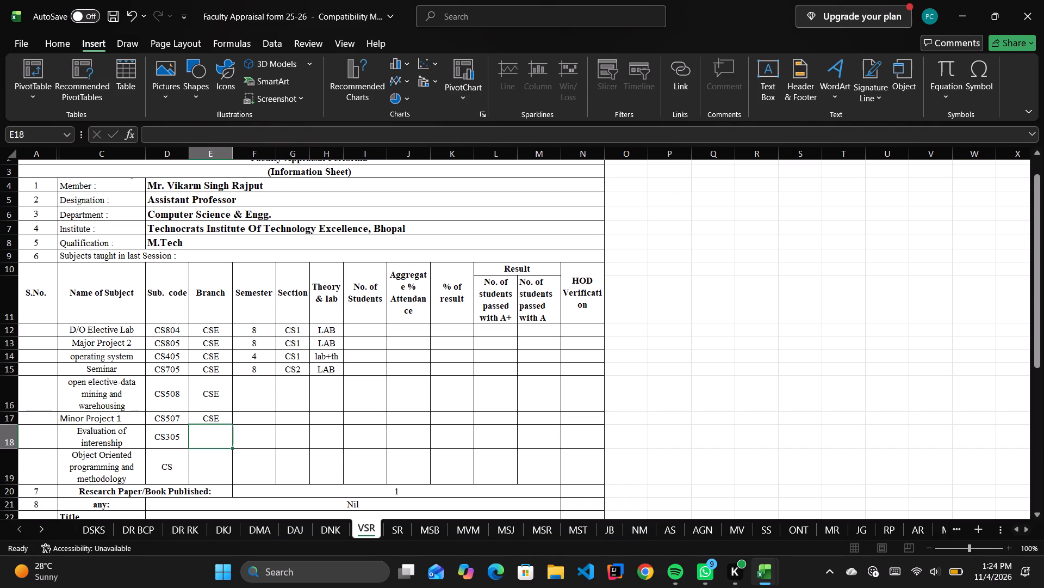
Enter CSE as the branch for the internship evaluation row.
text(SCE)
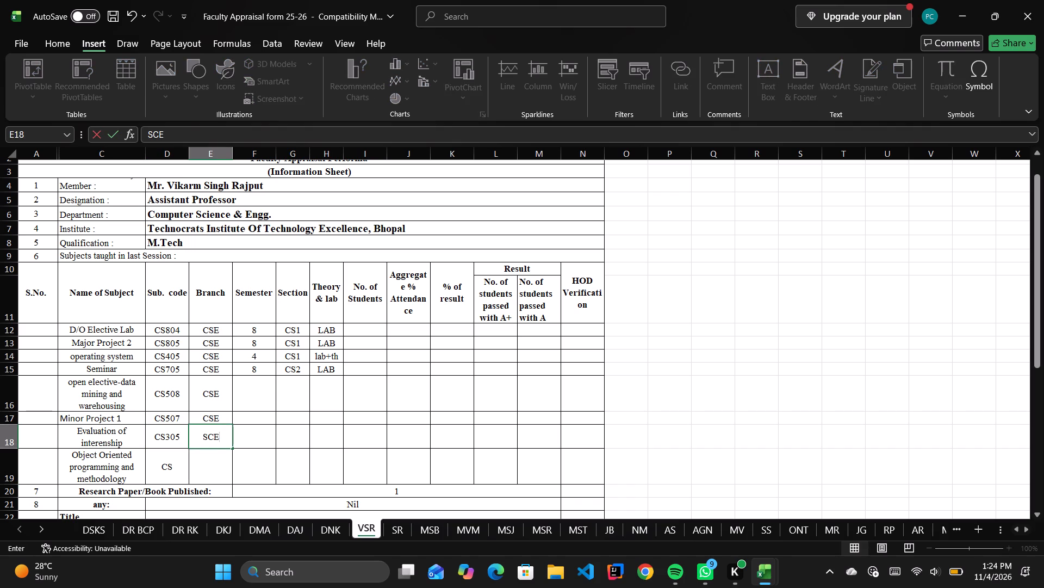
key(BackSpace)
key(BackSpace)
key(BackSpace)
text(CSe)
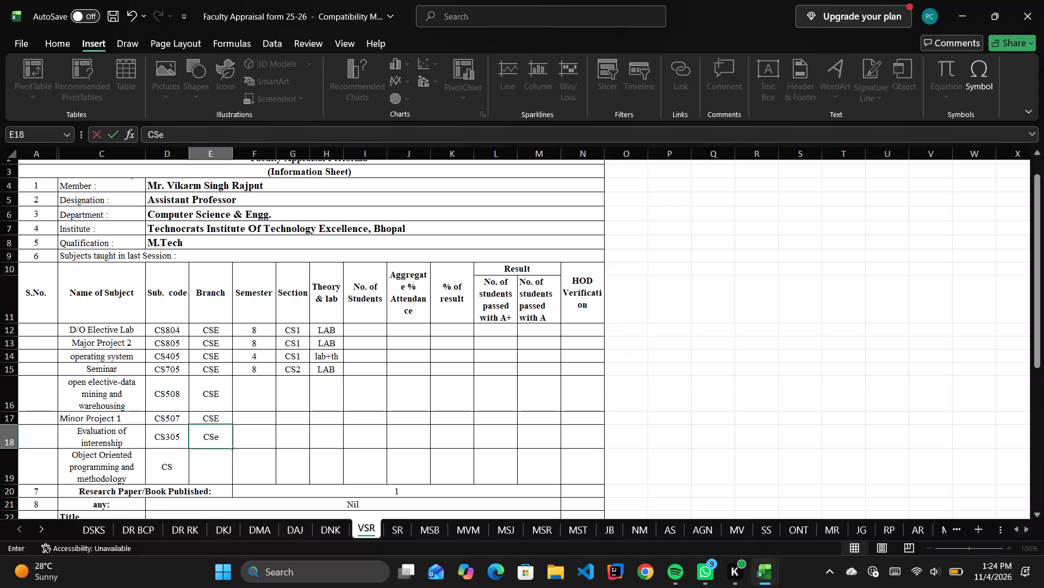
key(BackSpace)
key(shift+e)
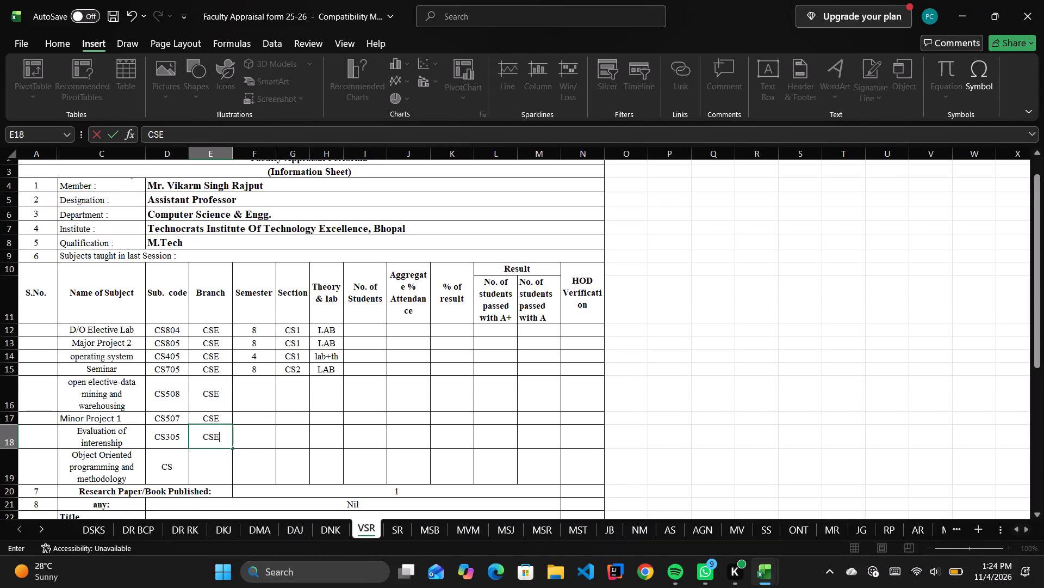
double_click(211, 456)
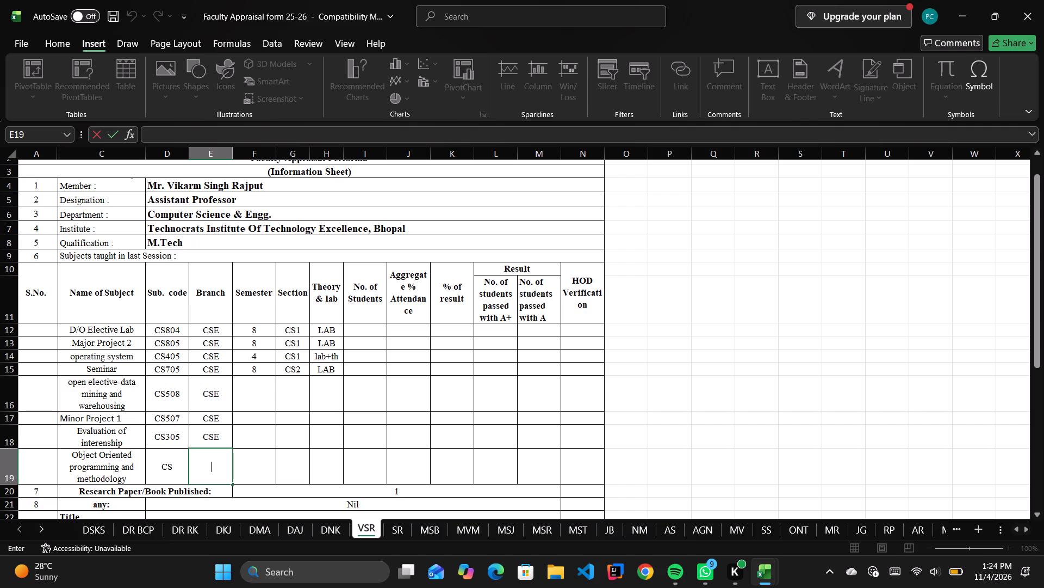
Change the subject codes to CS508 for Minor Project 1 and CS705 for the open elective.
click(182, 420)
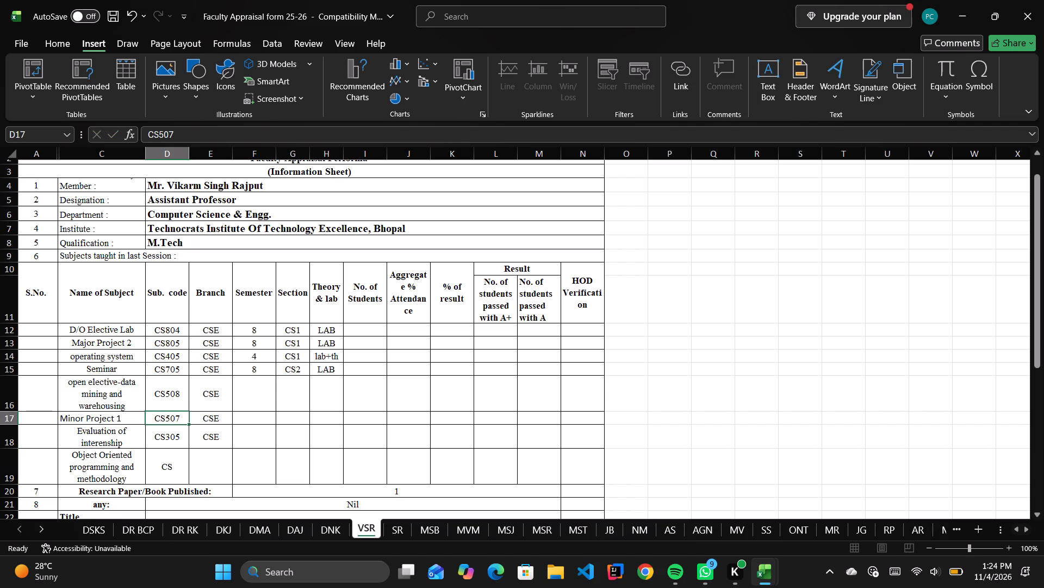
key(BackSpace)
text(CS)
text(508)
click(183, 391)
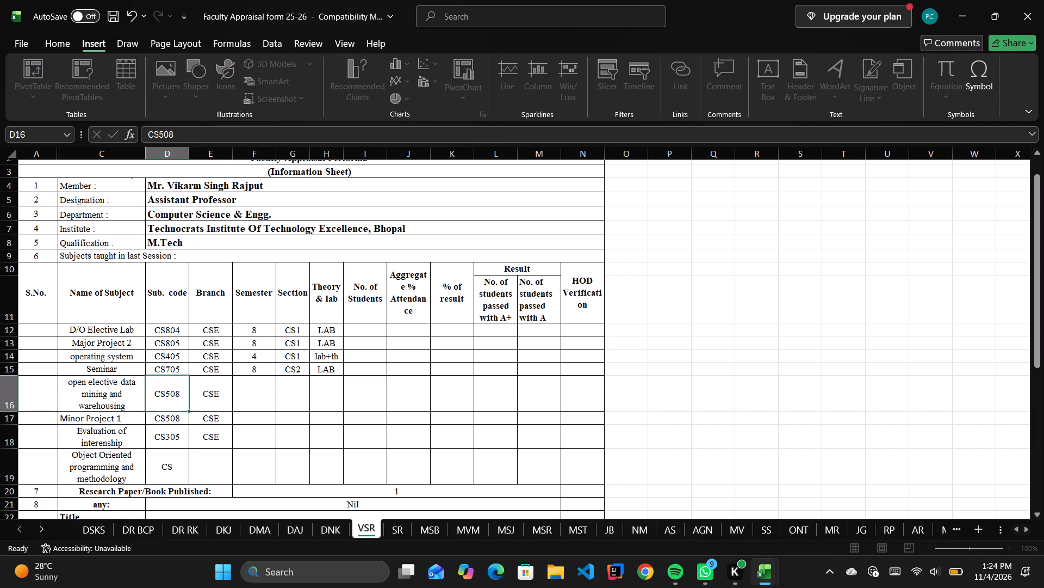
key(BackSpace)
key(BackSpace)
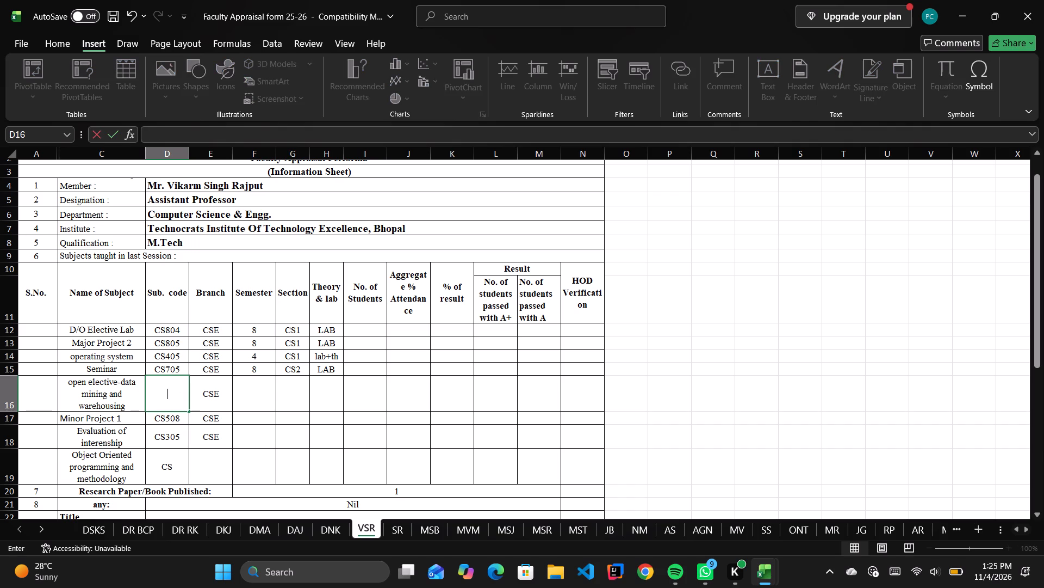
text(CS)
text(705)
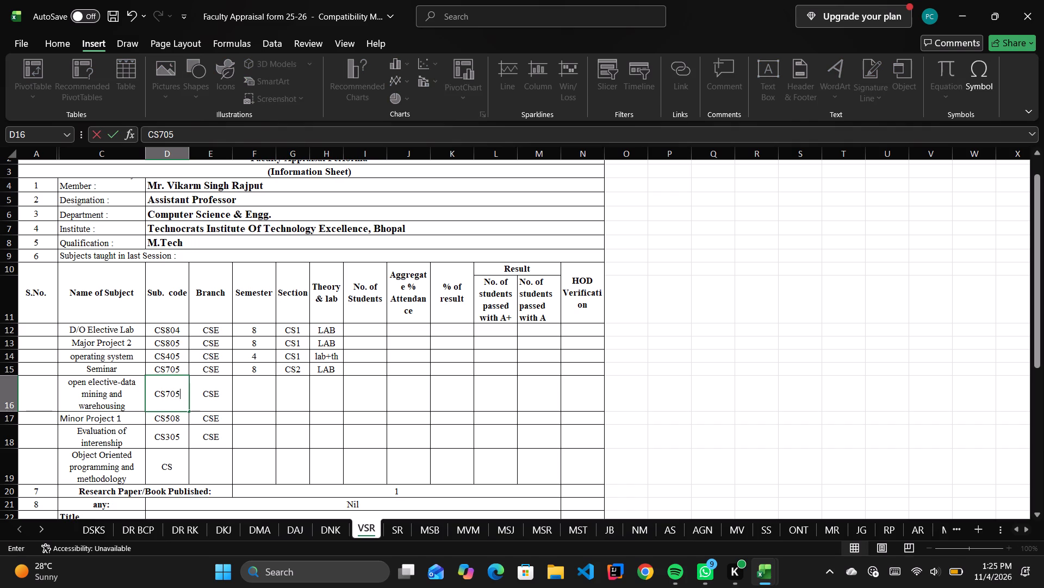
Replace the Seminar row's subject code with nil.
click(181, 370)
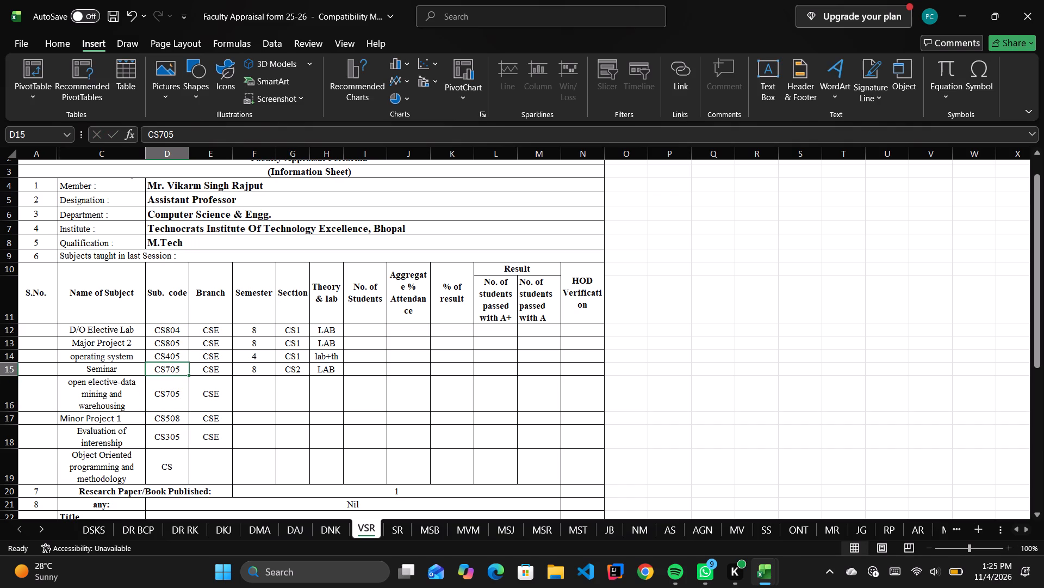
key(BackSpace)
text(CS)
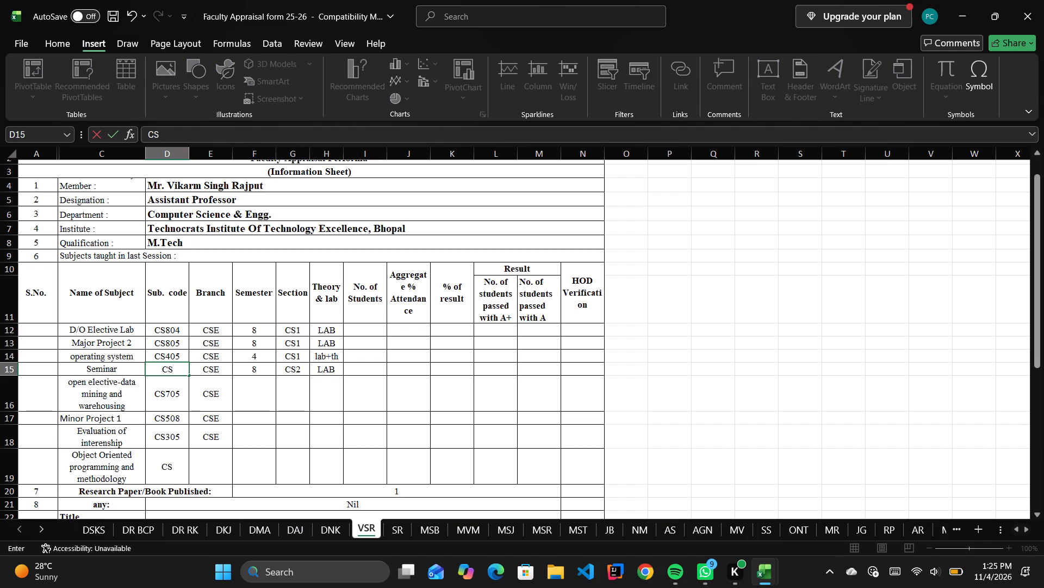
key(BackSpace)
key(BackSpace)
key(BackSpace)
text(nil)
Complete the Object Oriented programming and methodology code as CS305 and change the internship evaluation code to CS507.
double_click(178, 469)
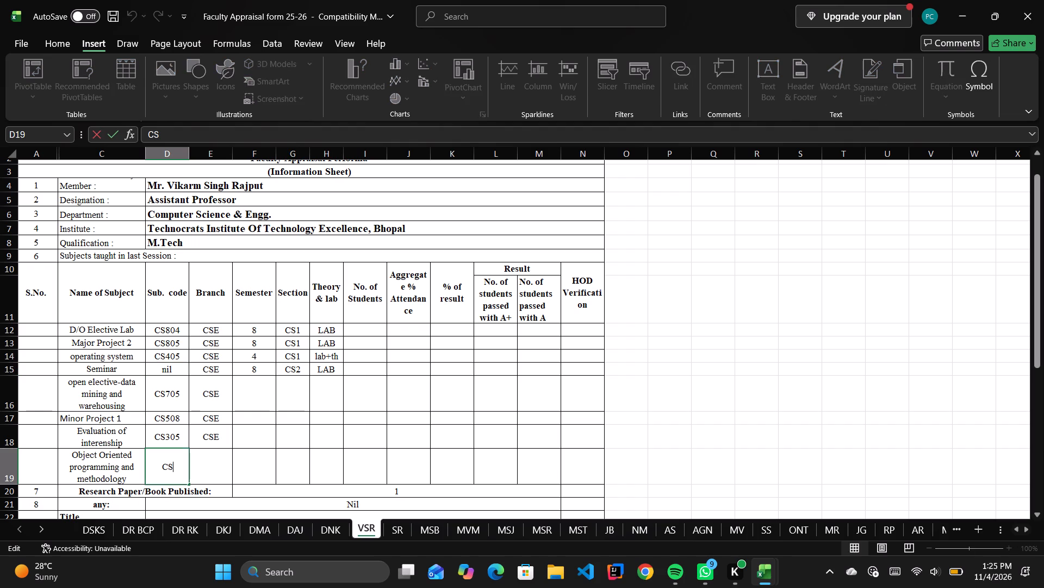
text(305)
double_click(184, 438)
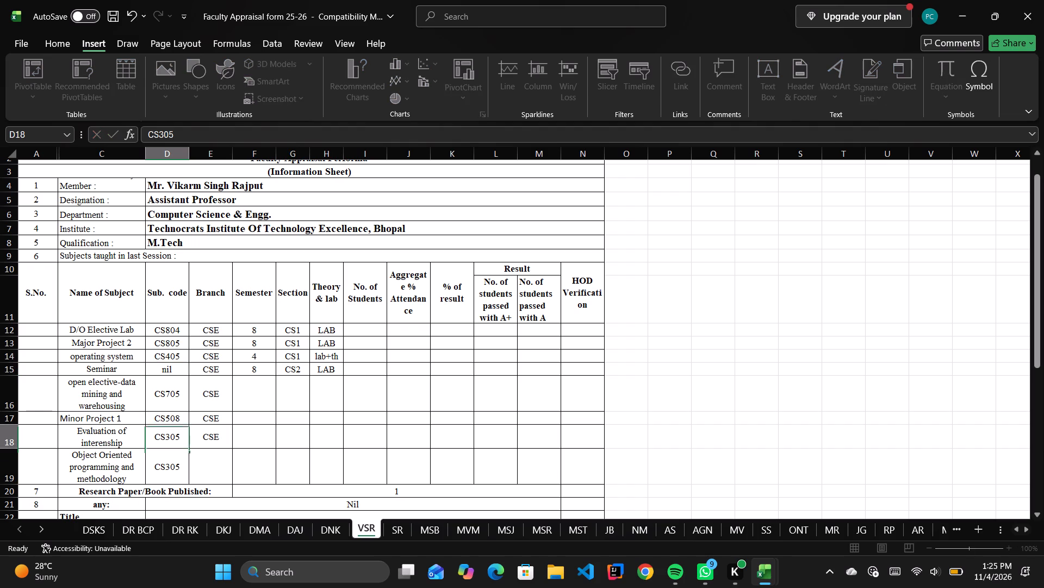
key(BackSpace)
key(BackSpace)
key(BackSpace)
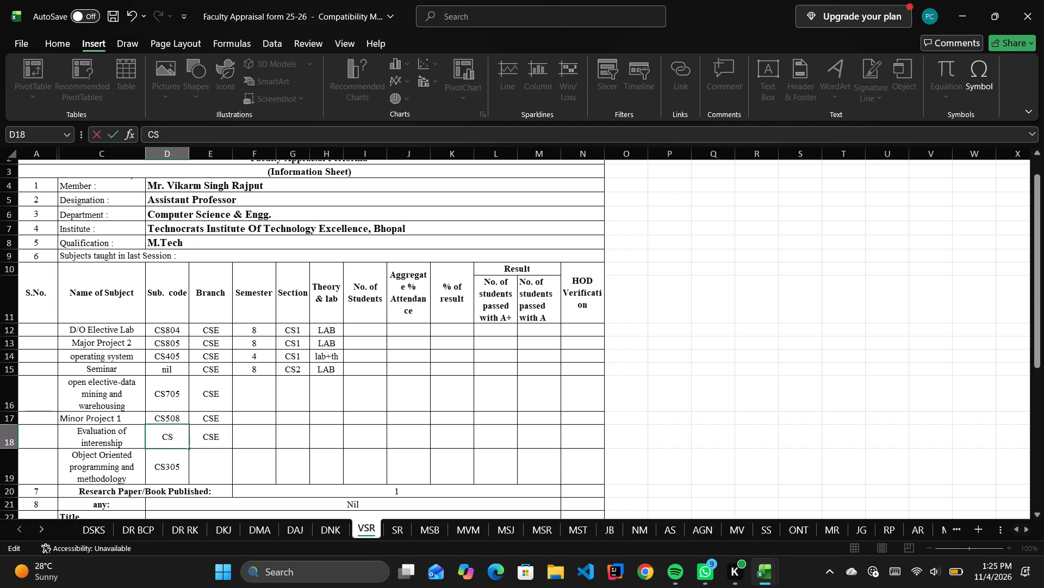
text(507)
Enter CSE as the branch for Object Oriented programming and methodology.
click(215, 473)
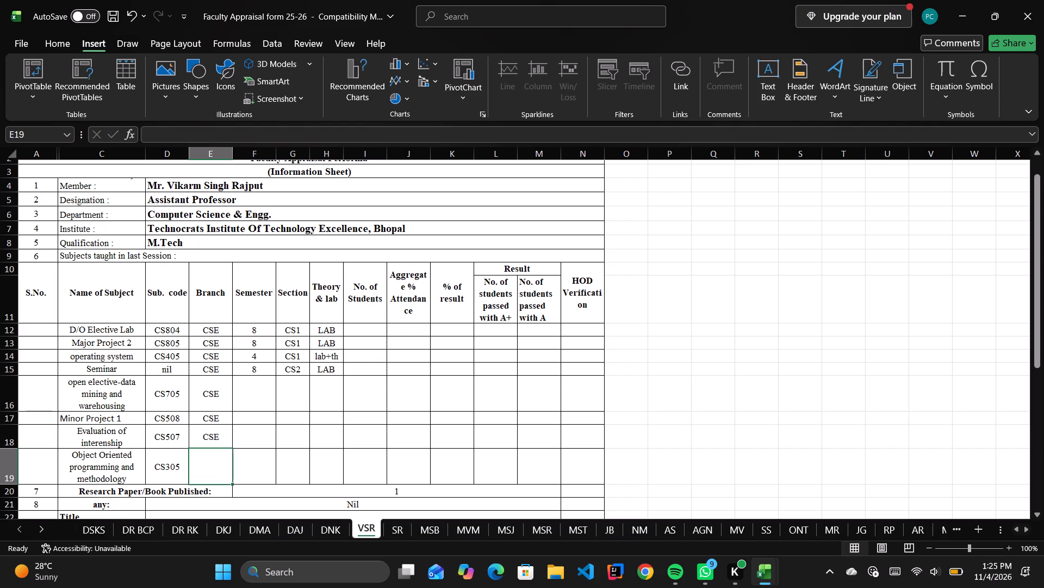
text(CSE)
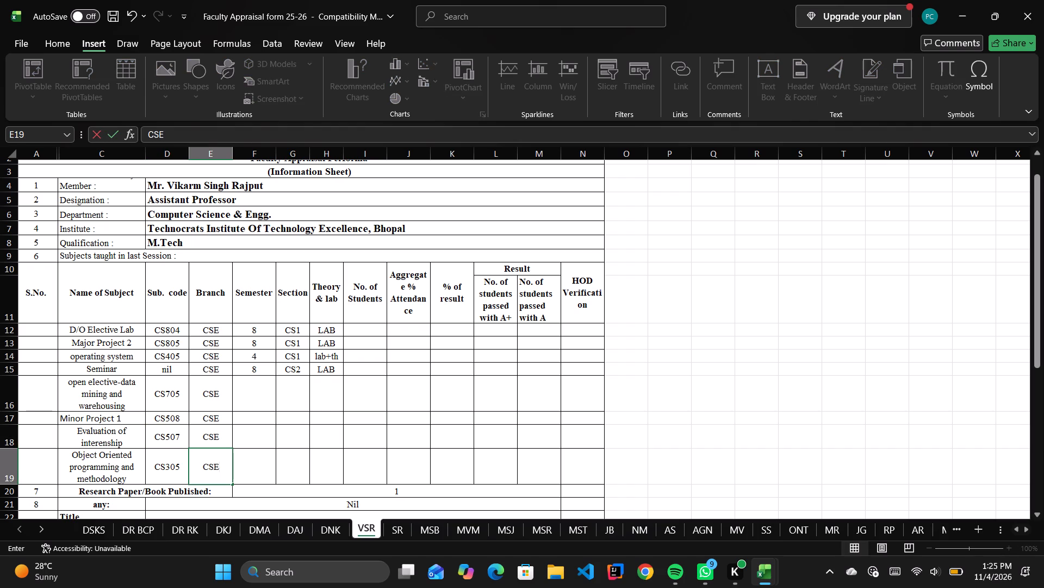
Fill in the semesters: 7 for the open elective, 5 for Minor Project 1 and internship evaluation, 3 for Object Oriented programming and methodology.
click(269, 389)
key(7)
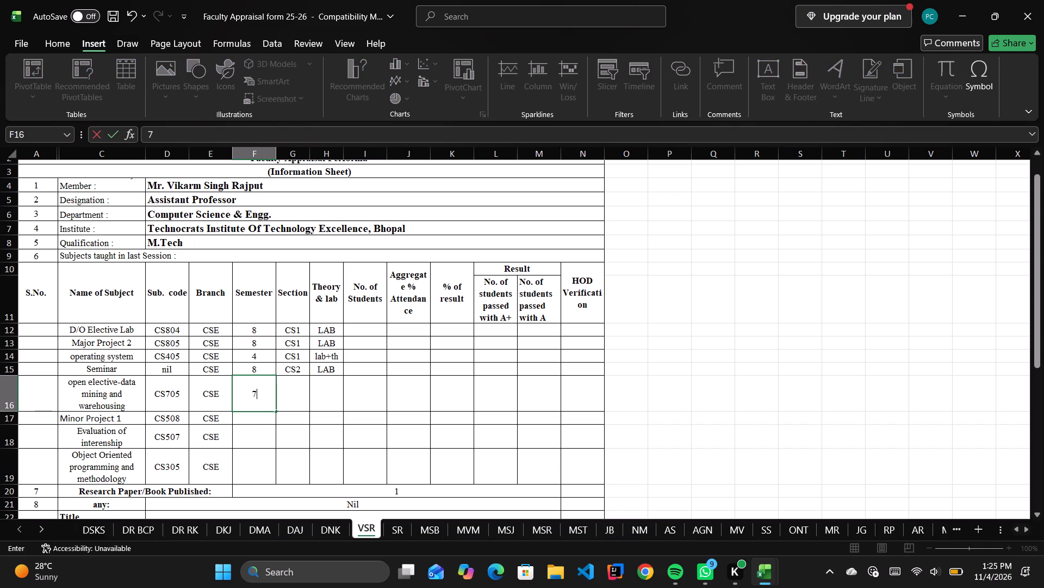
click(260, 417)
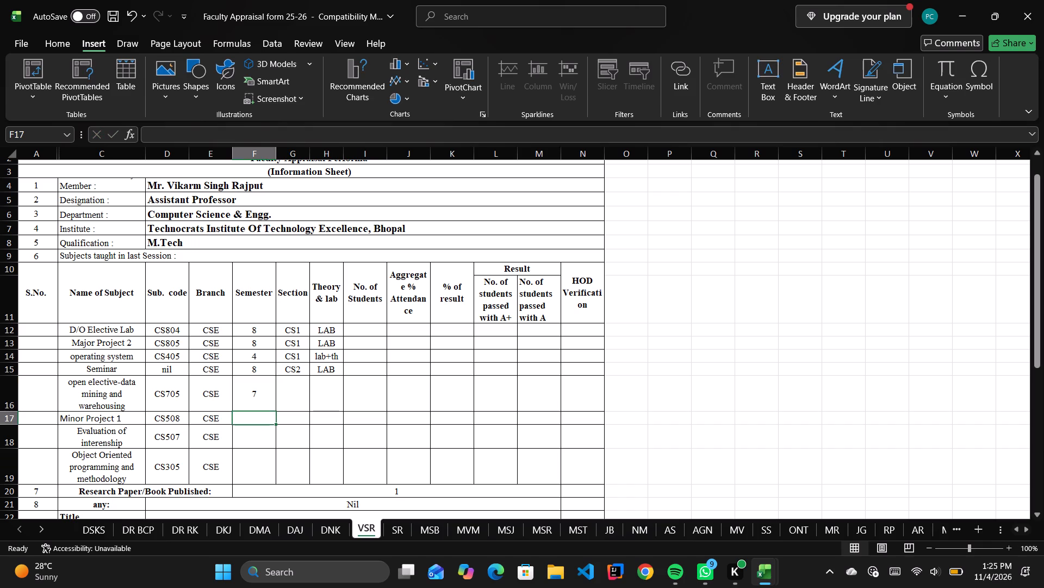
key(5)
click(256, 438)
key(5)
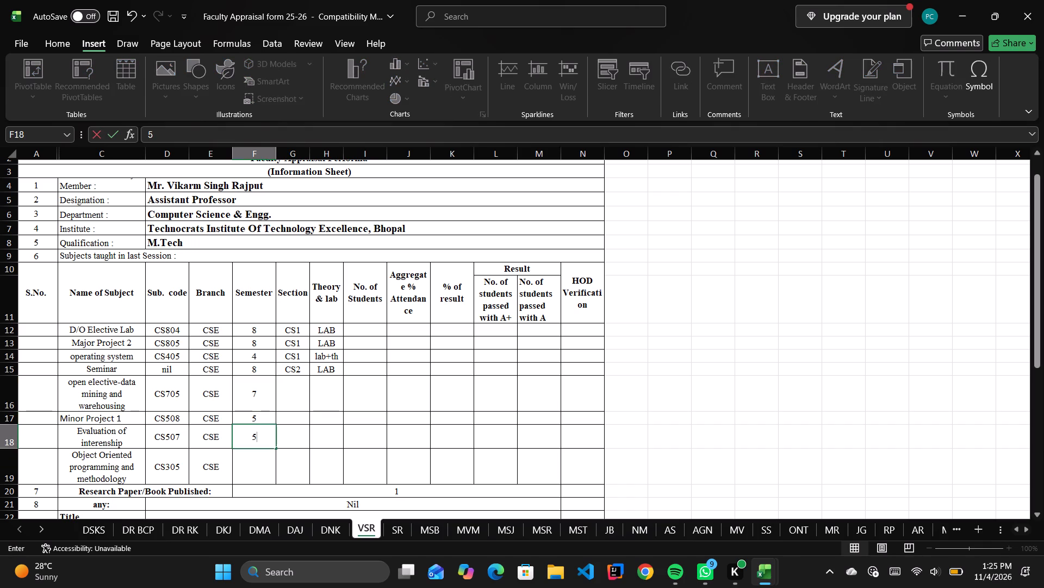
click(262, 456)
key(3)
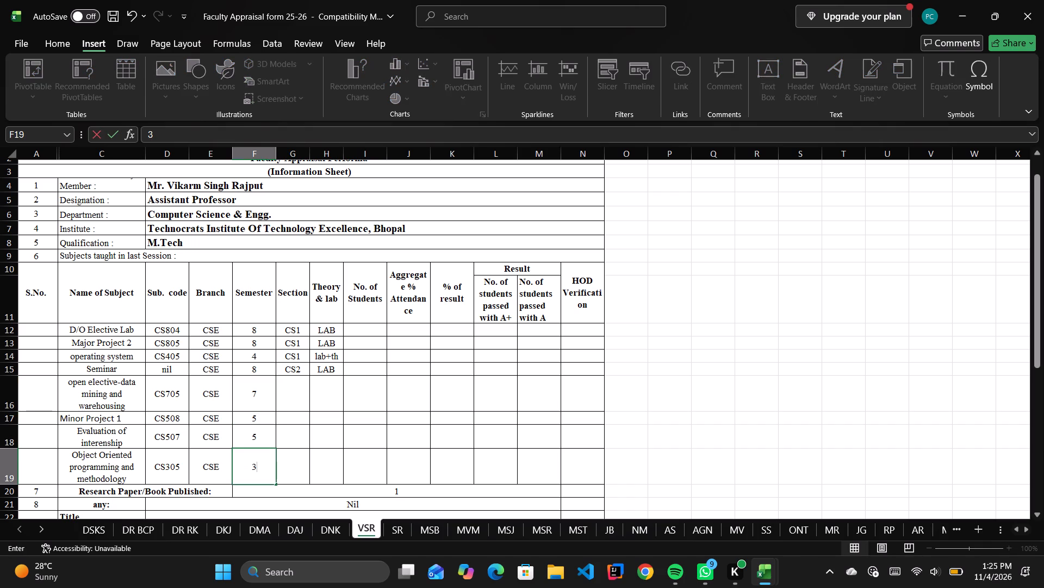
Fill in the sections: CS2 for the open elective, CS3 for Minor Project 1, Cs4 for internship evaluation, CS1 for Object Oriented programming.
drag(308, 385, 296, 387)
click(296, 387)
text(CS)
key(2)
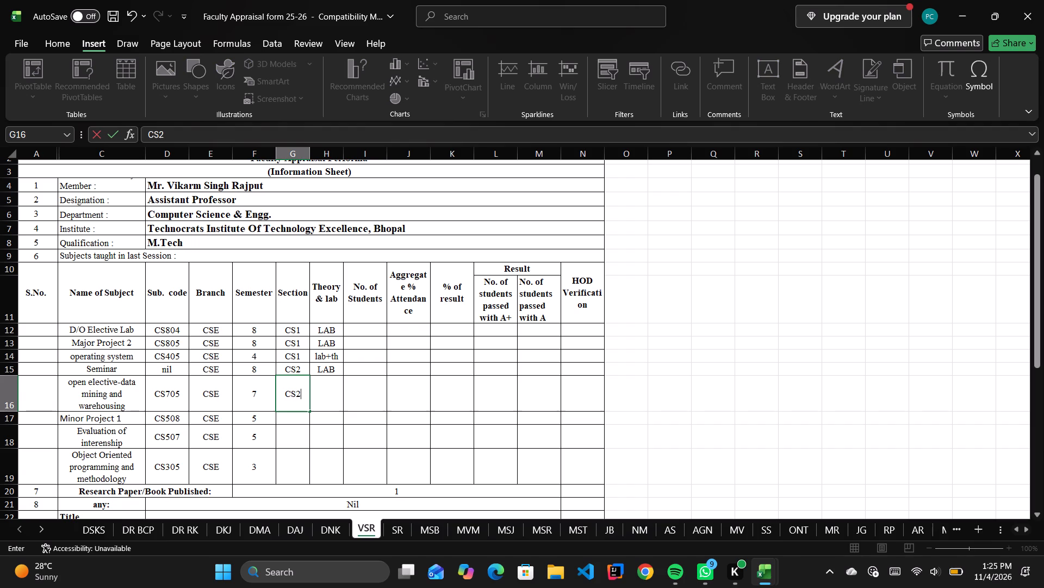
click(293, 420)
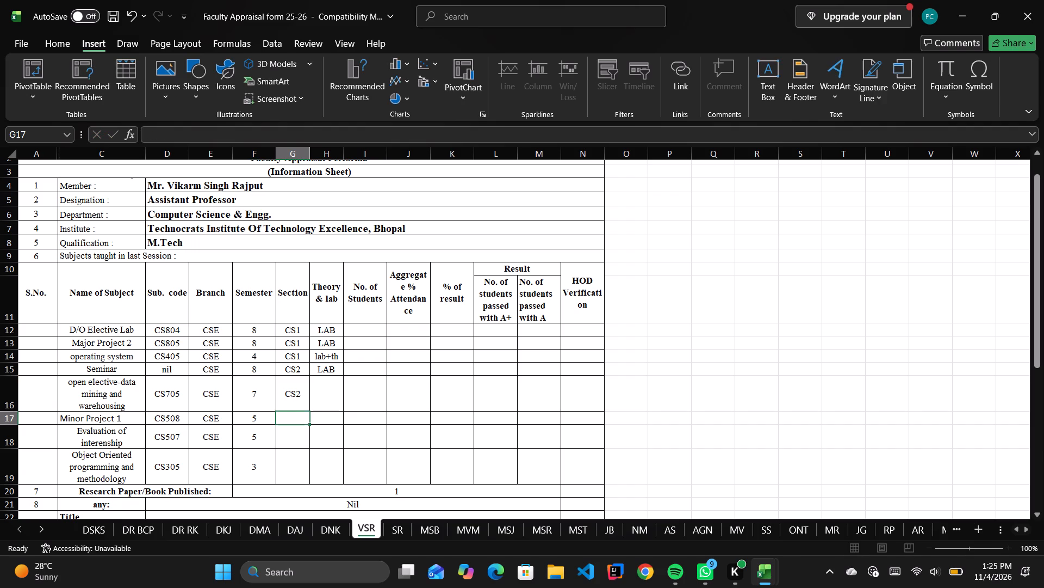
text(CS3)
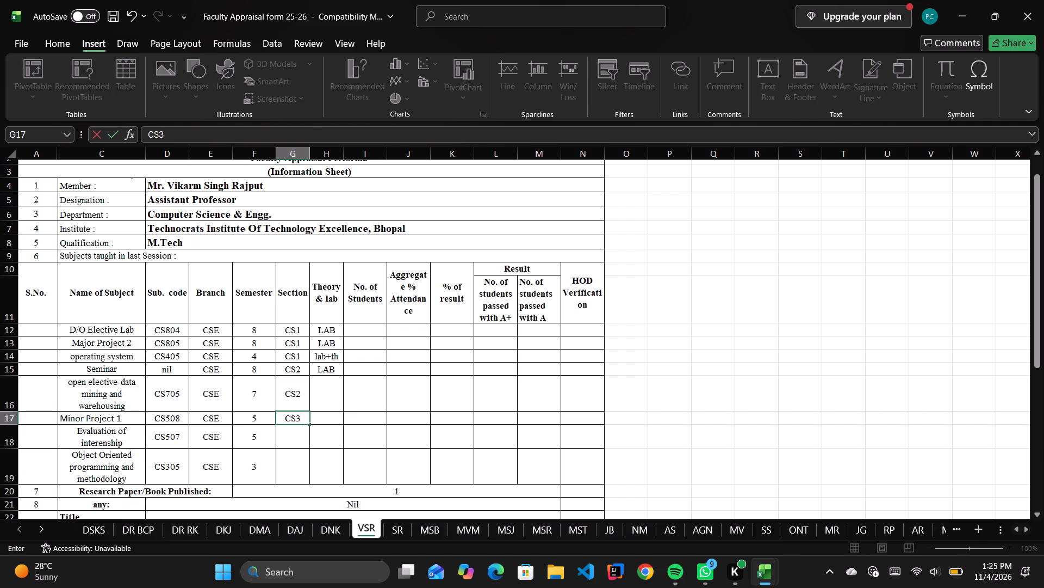
click(291, 437)
text(Cs4)
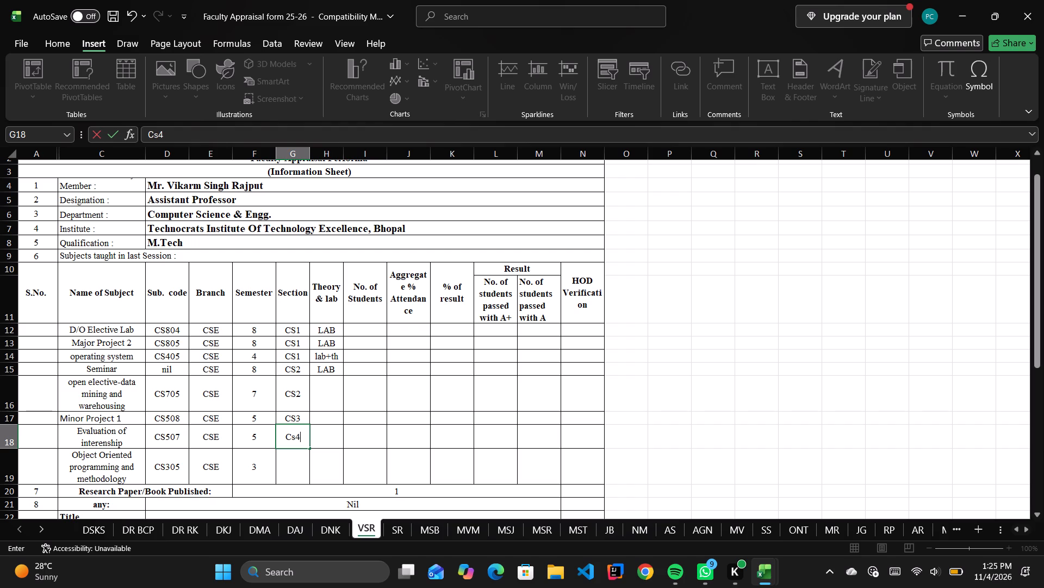
click(291, 461)
text(CS1)
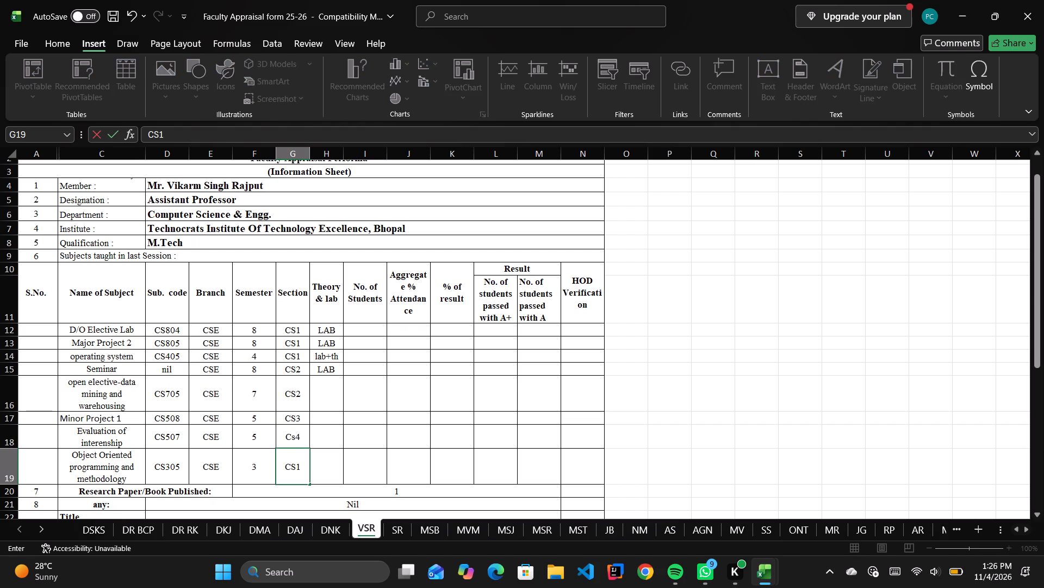
Enter lab in the Theory & lab column for the open elective and Minor Project 1.
click(326, 396)
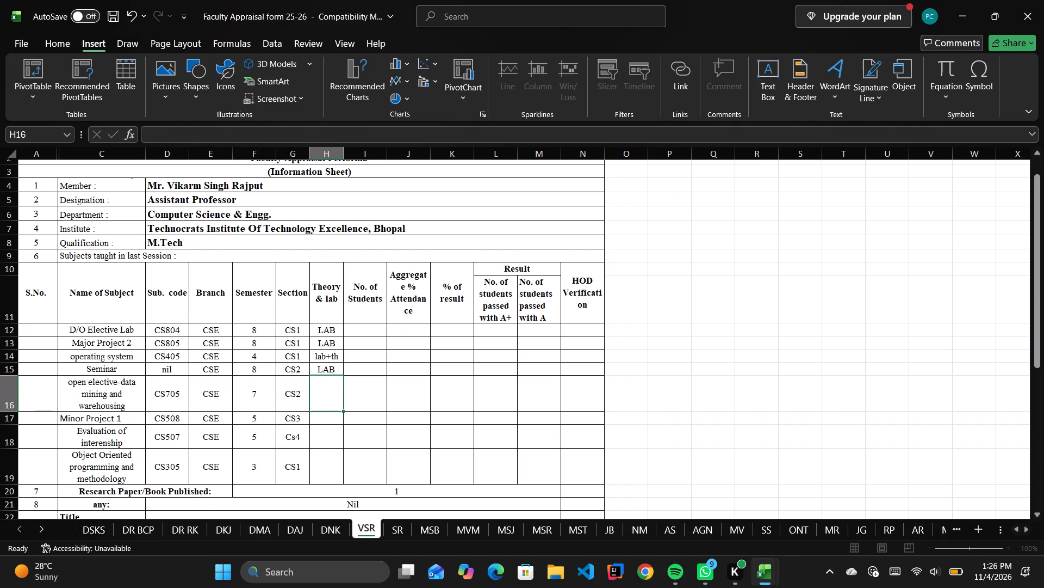
text(lab)
click(325, 415)
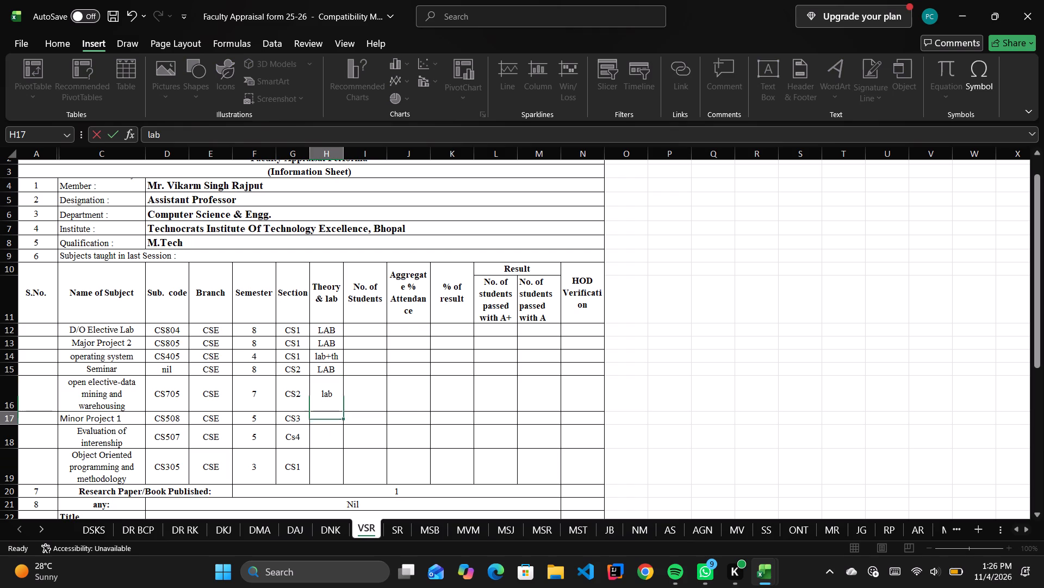
text(lab)
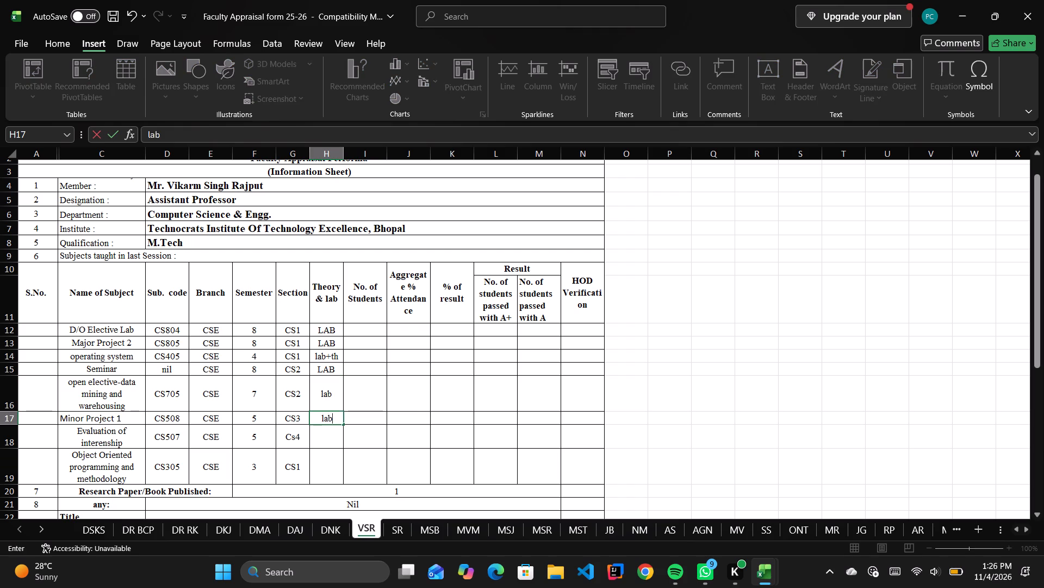
Complete the Theory & lab column with lab for Evaluation of internship and th+tab for Object Oriented programming and methodology.
click(323, 442)
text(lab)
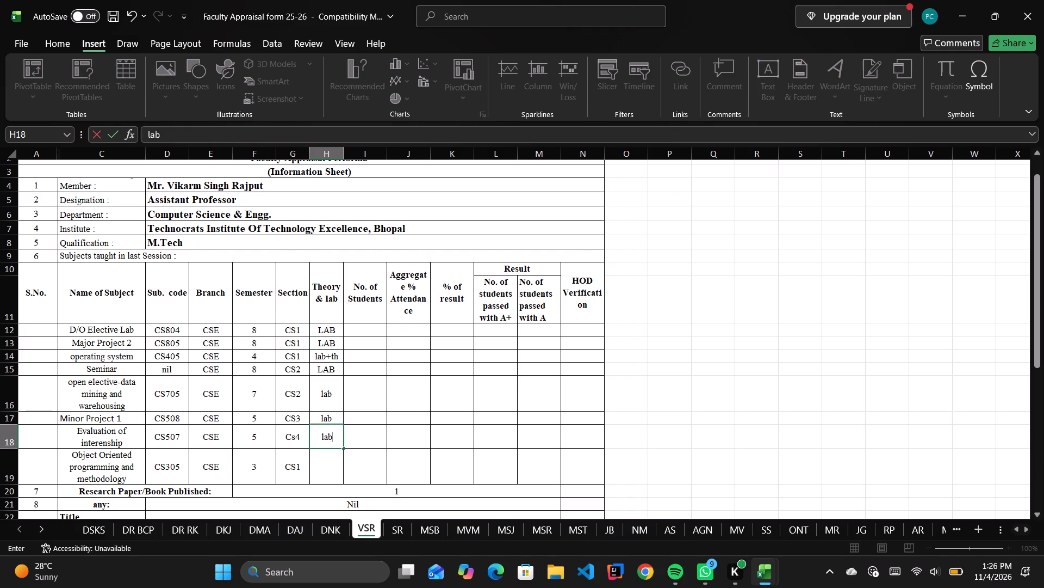
click(328, 469)
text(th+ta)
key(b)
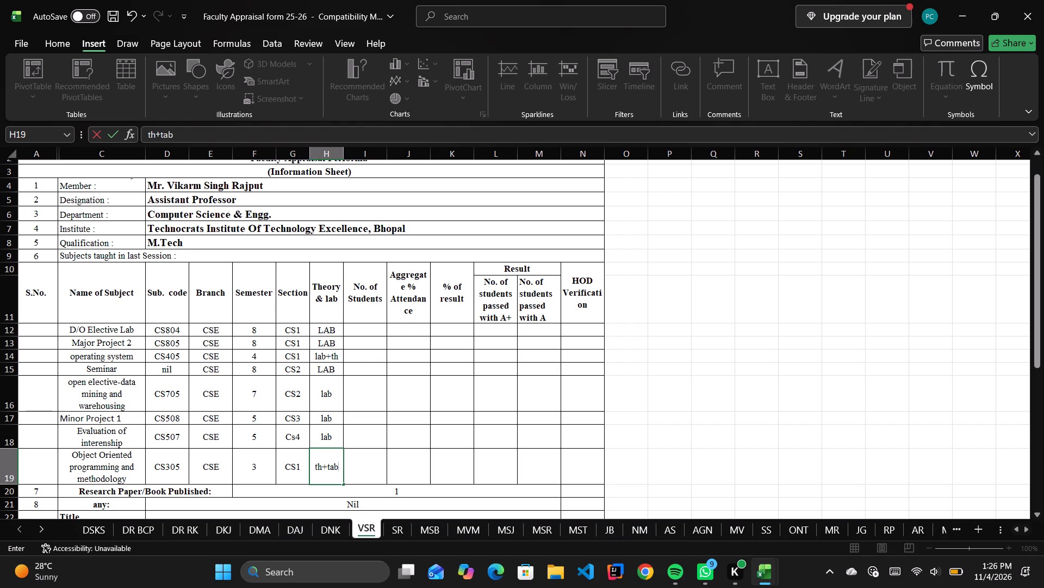
Switch to the SR faculty member's appraisal sheet.
scroll(249, 453, down, 4)
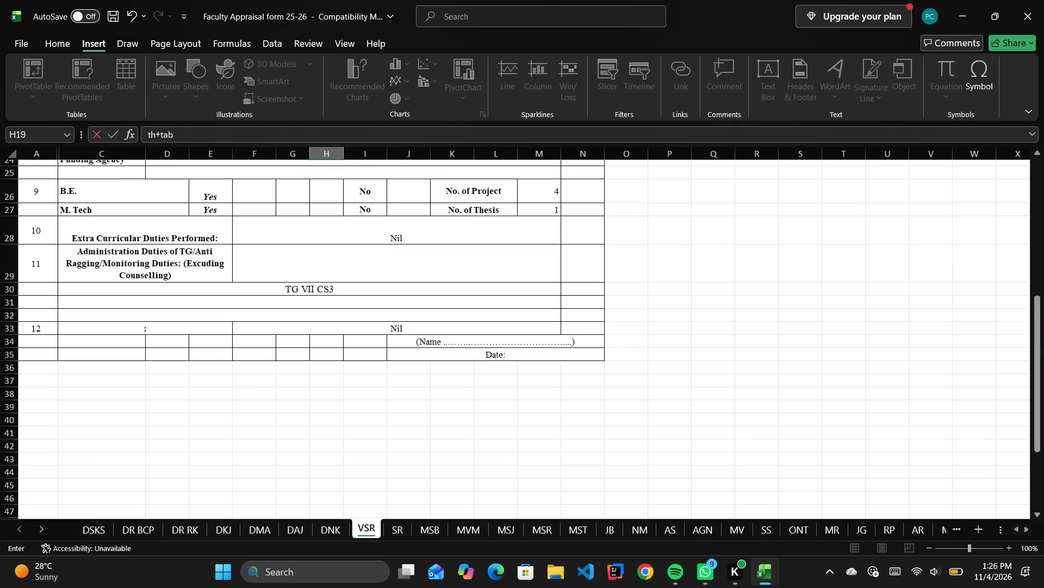
scroll(249, 453, up, 2)
click(402, 527)
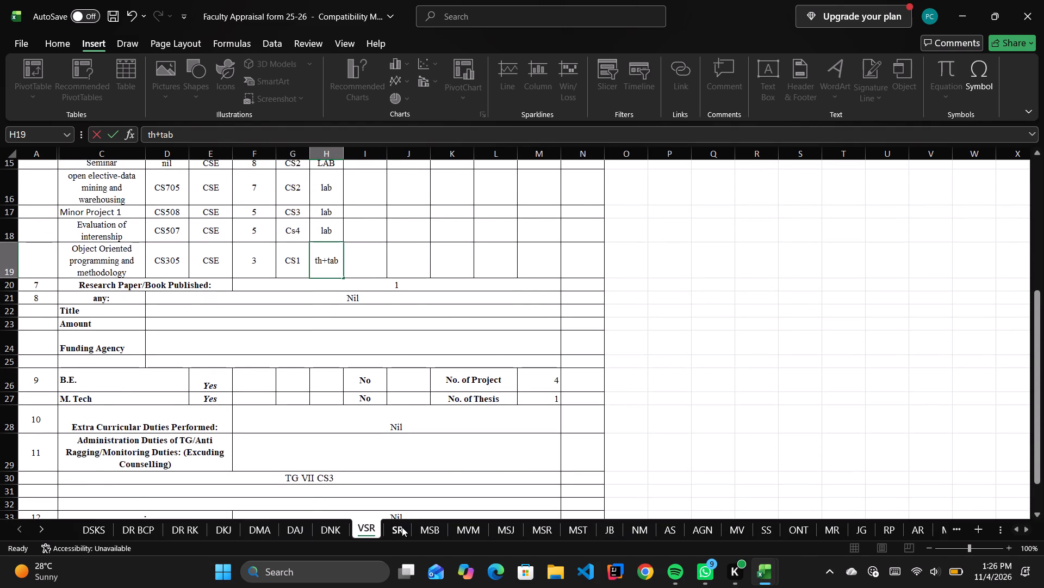
click(357, 390)
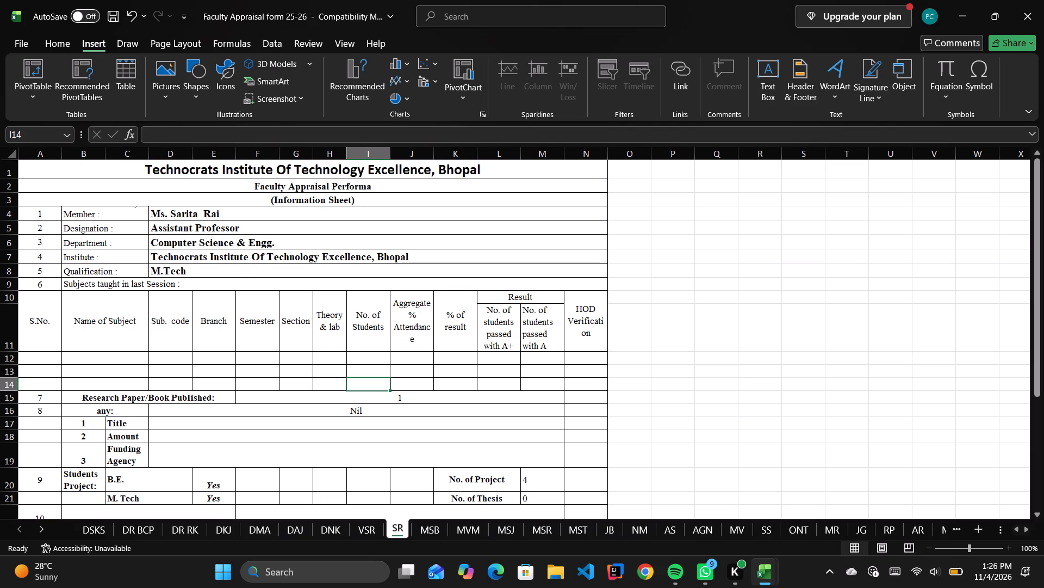
Open the first empty Name of Subject cell on the SR sheet for editing.
click(138, 356)
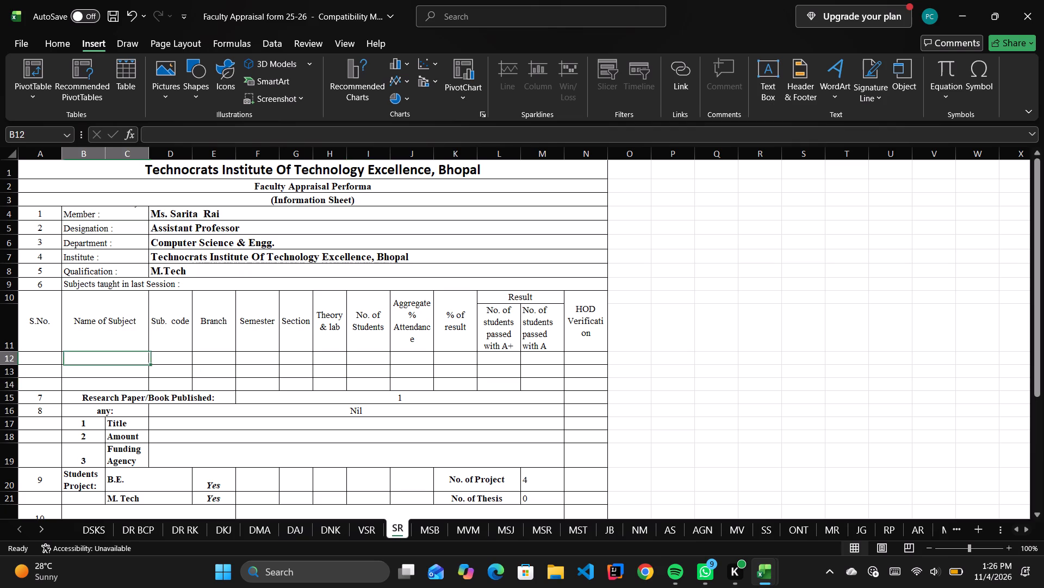
click(138, 356)
click(147, 362)
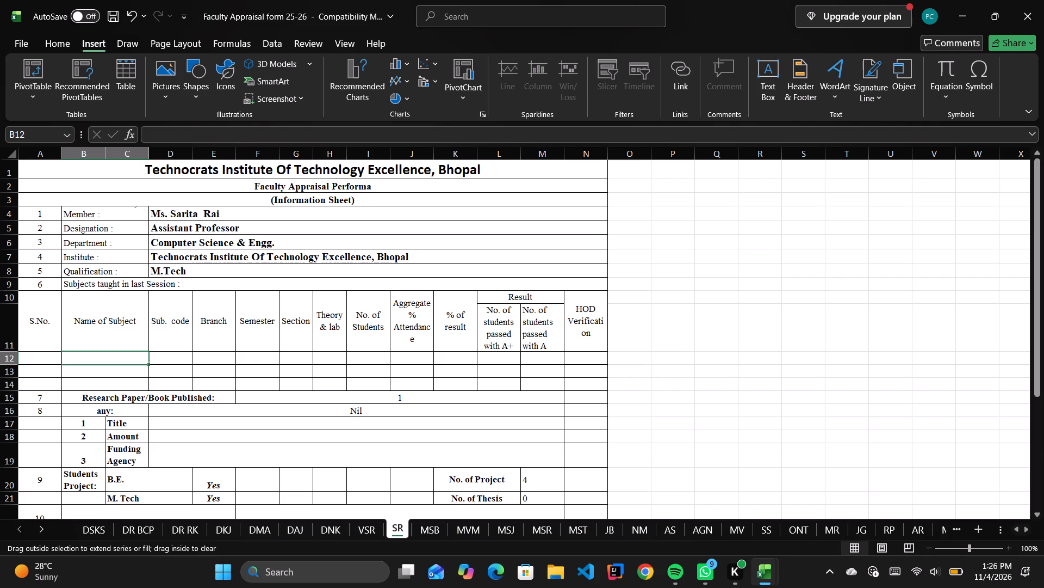
right_click(147, 362)
right_click(147, 362)
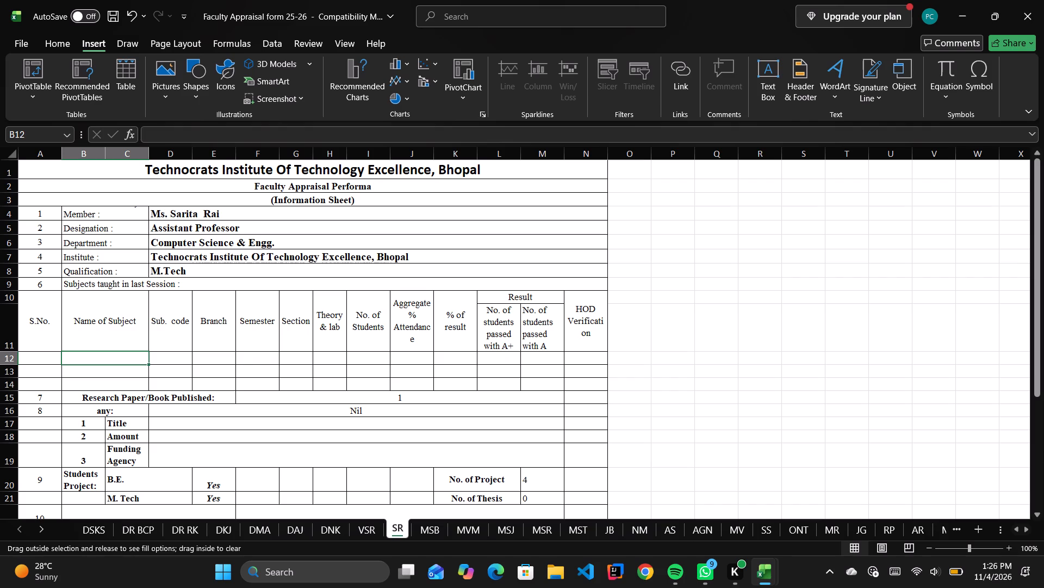
double_click(147, 362)
double_click(141, 362)
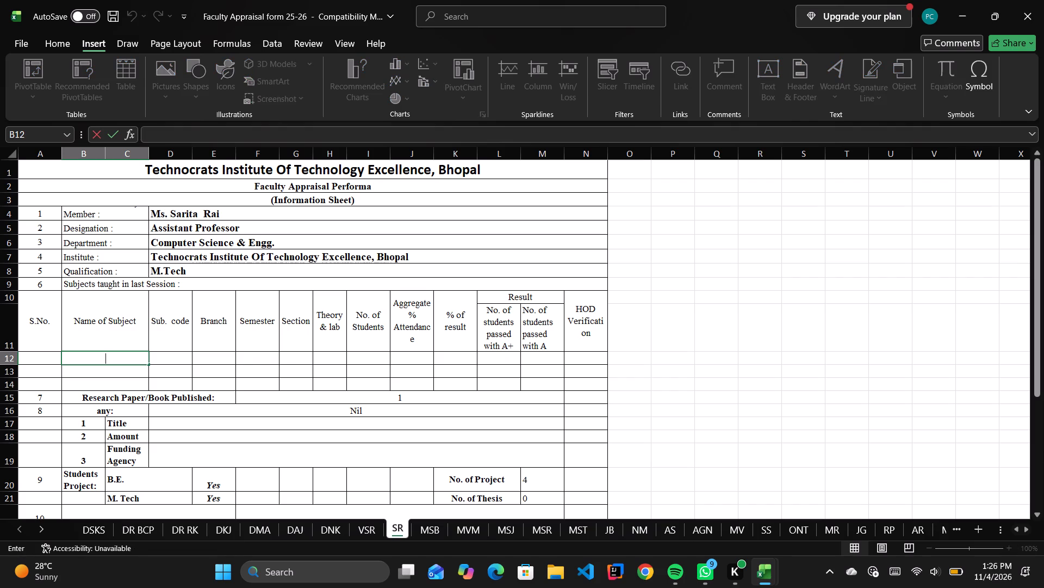
right_click(141, 362)
right_click(141, 362)
right_click(141, 362)
click(141, 362)
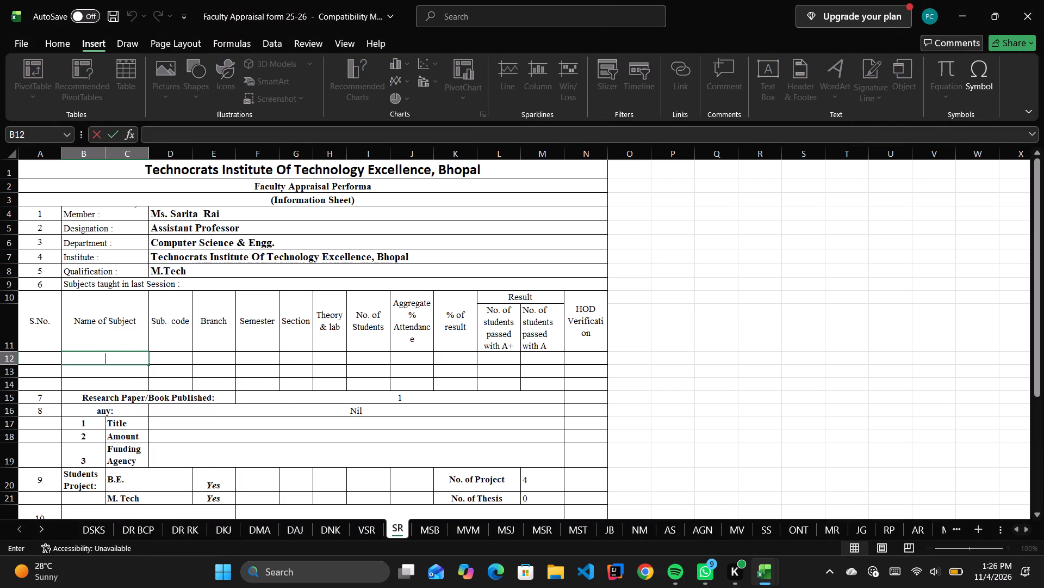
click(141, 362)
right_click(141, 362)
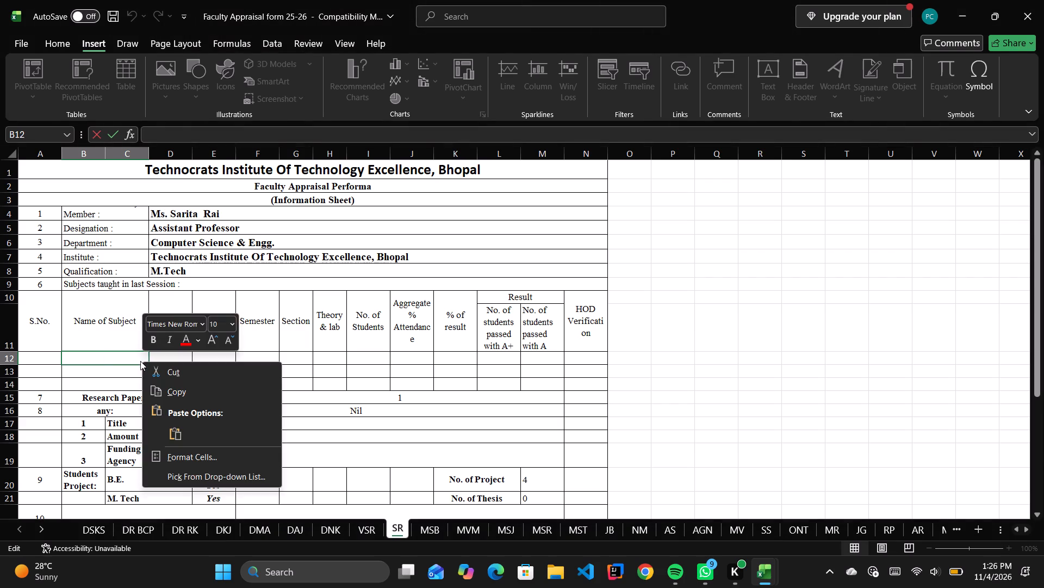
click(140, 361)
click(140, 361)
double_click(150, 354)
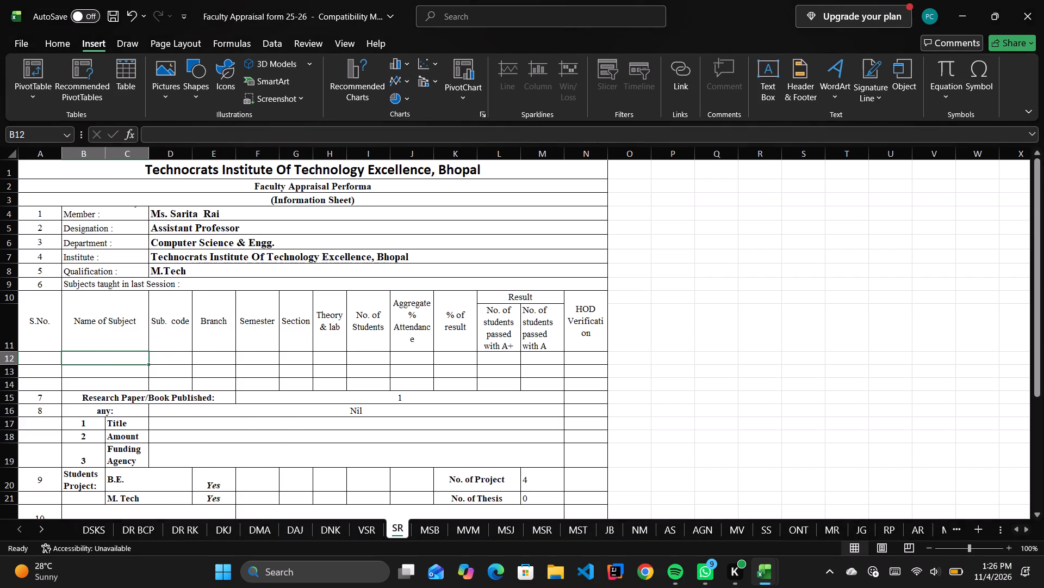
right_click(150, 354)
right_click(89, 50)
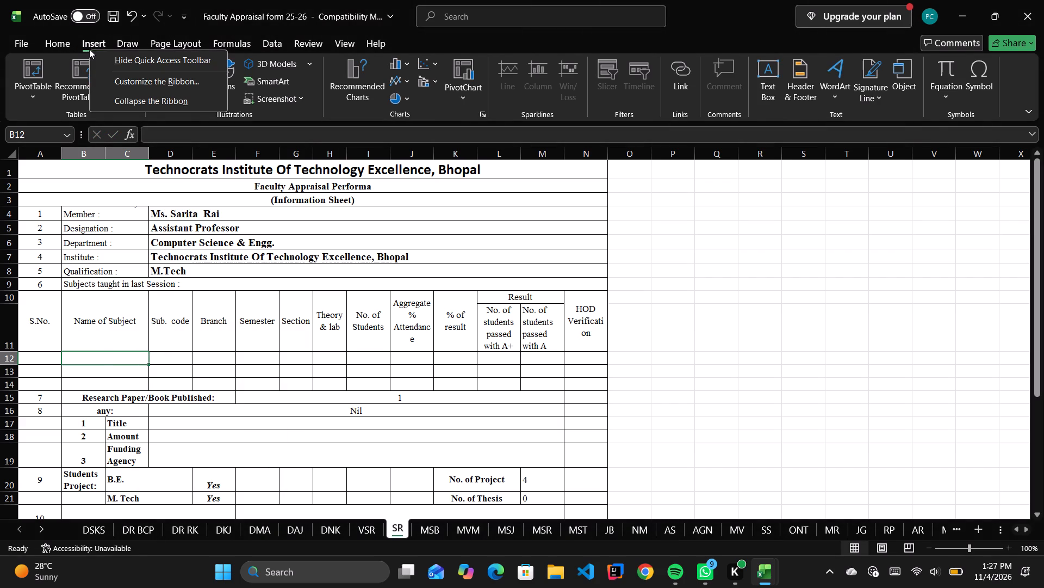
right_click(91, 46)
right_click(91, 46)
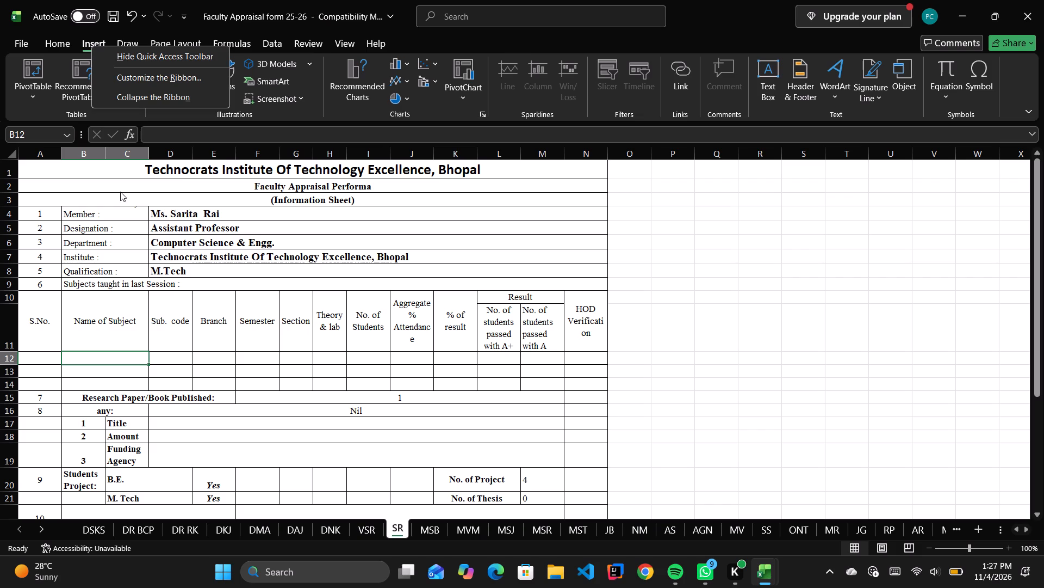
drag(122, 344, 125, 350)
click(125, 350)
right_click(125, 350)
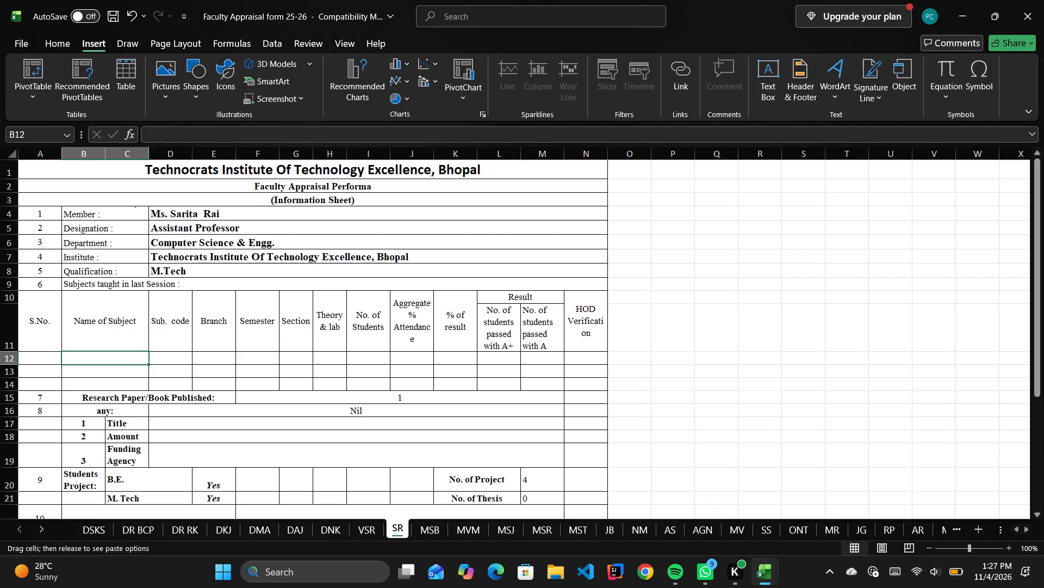
Insert an entire row above row 12, the first empty subject row on the SR sheet.
double_click(146, 365)
double_click(147, 363)
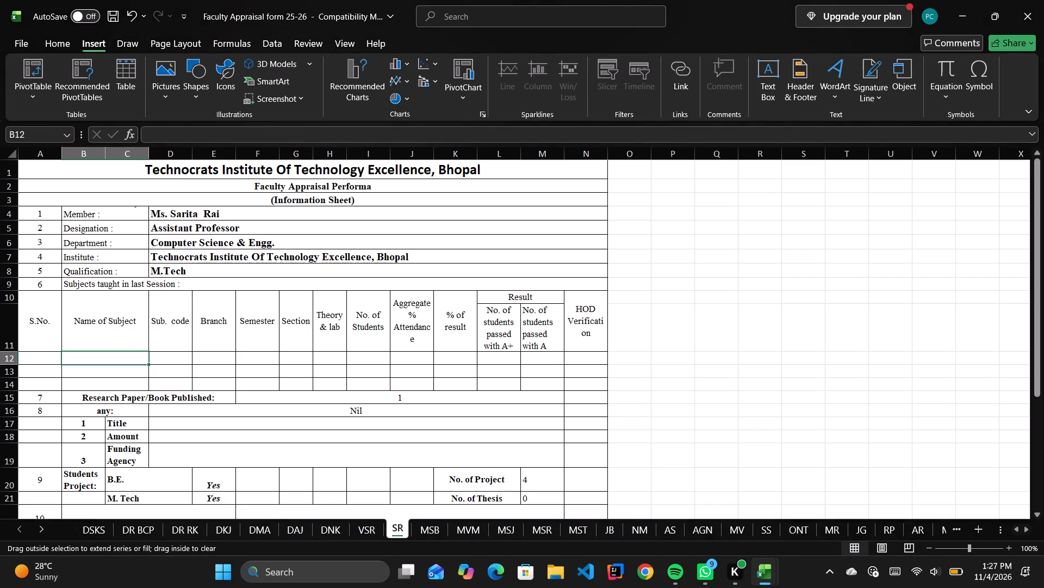
drag(135, 363, 147, 354)
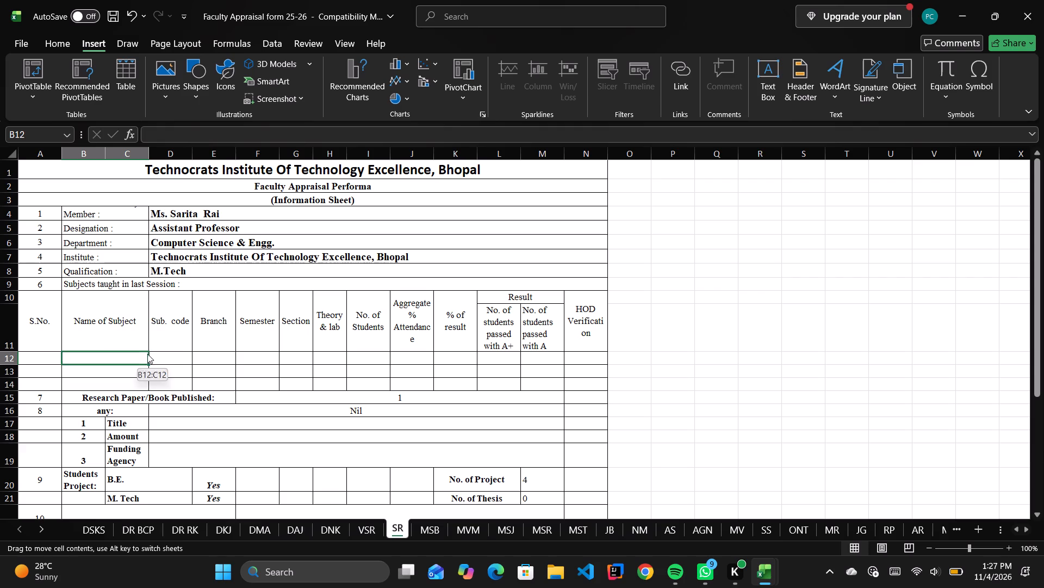
drag(147, 354, 124, 354)
click(124, 354)
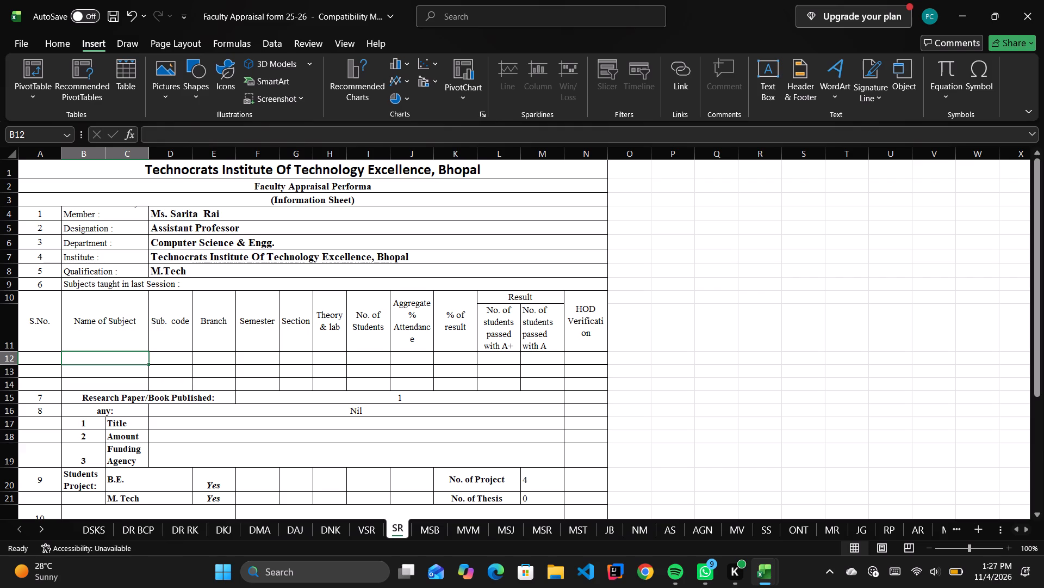
double_click(134, 364)
right_click(134, 364)
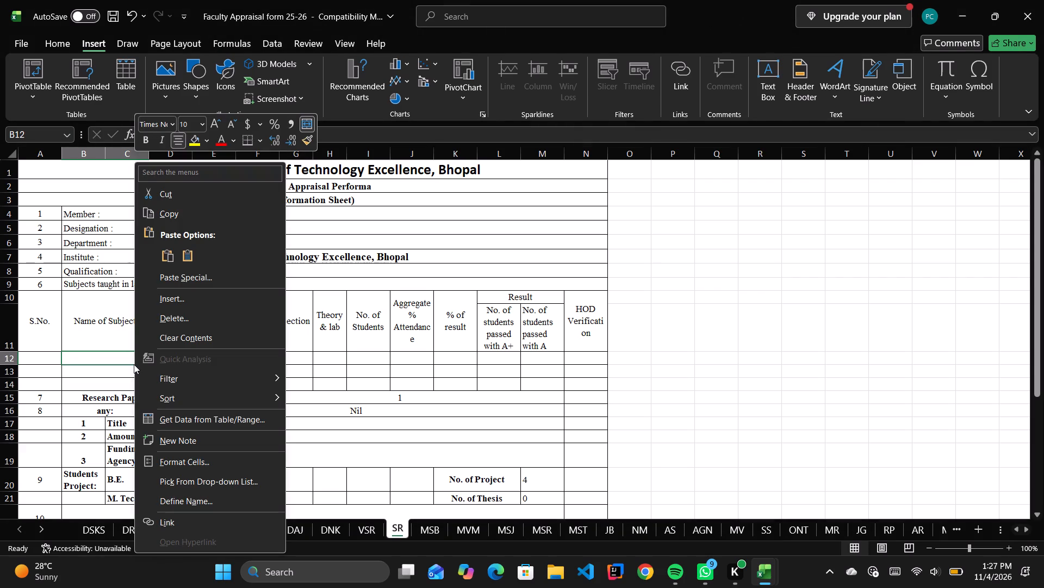
click(178, 304)
click(139, 335)
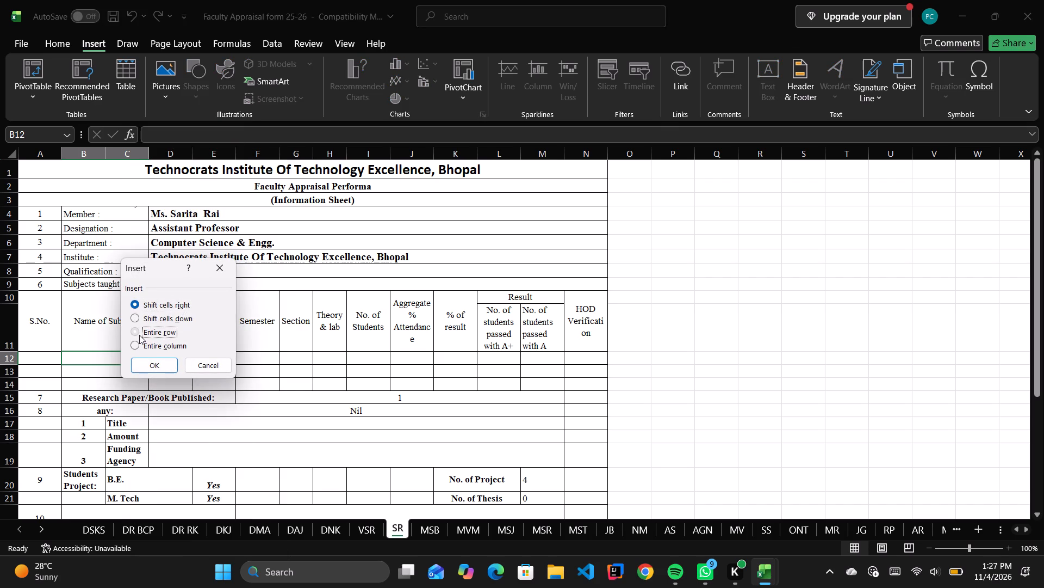
click(144, 362)
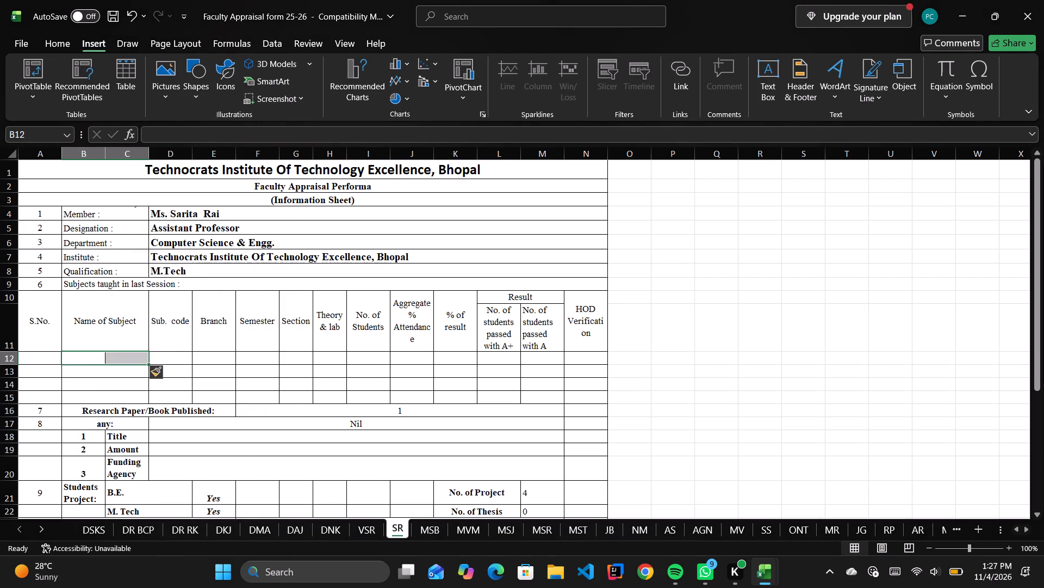
Insert a second entire row above row 12 in the subjects table, working from cell C12.
right_click(147, 360)
right_click(147, 360)
right_click(147, 360)
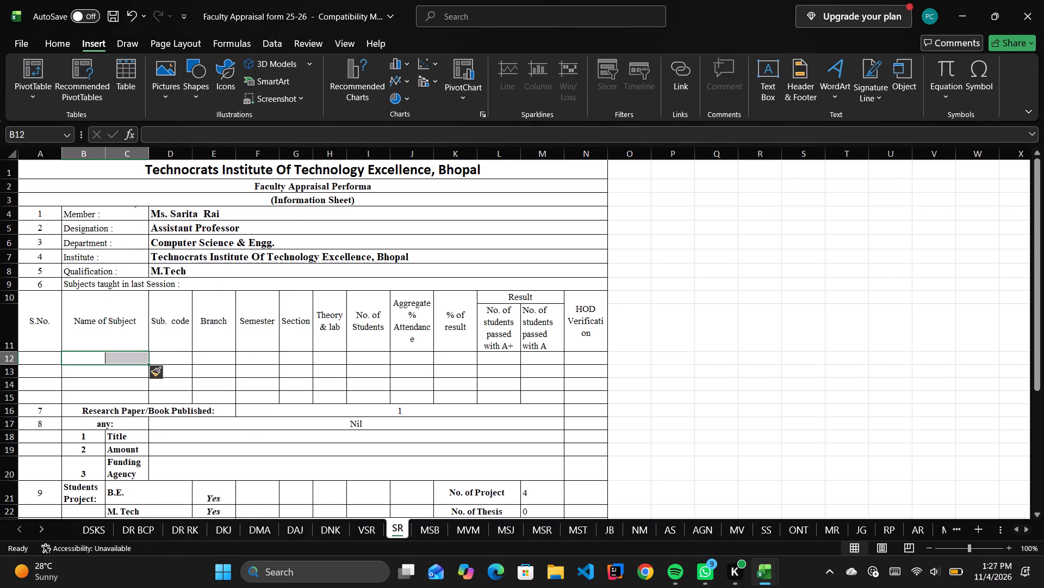
click(145, 360)
double_click(145, 360)
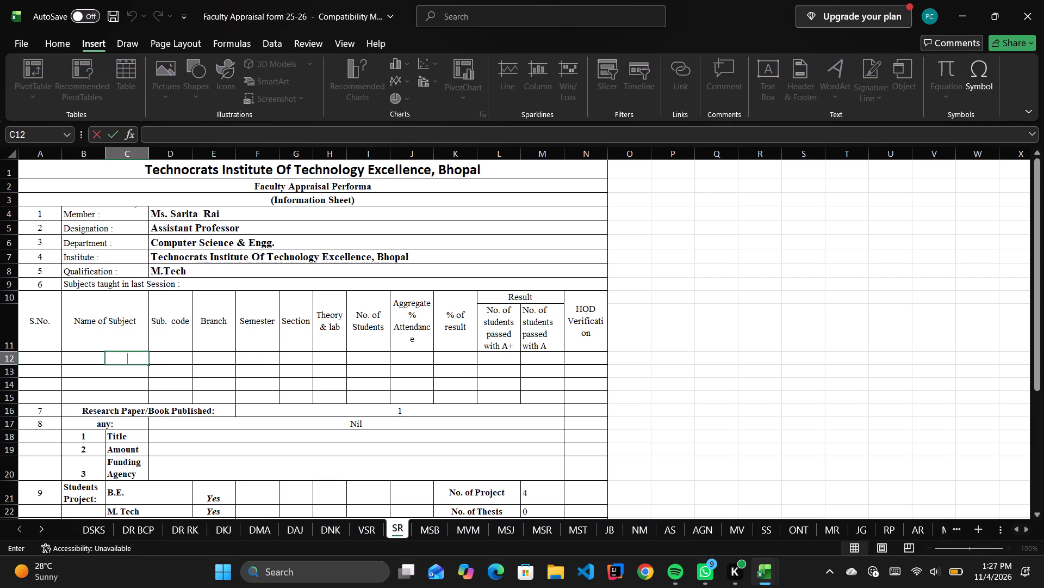
click(147, 360)
click(147, 360)
right_click(147, 360)
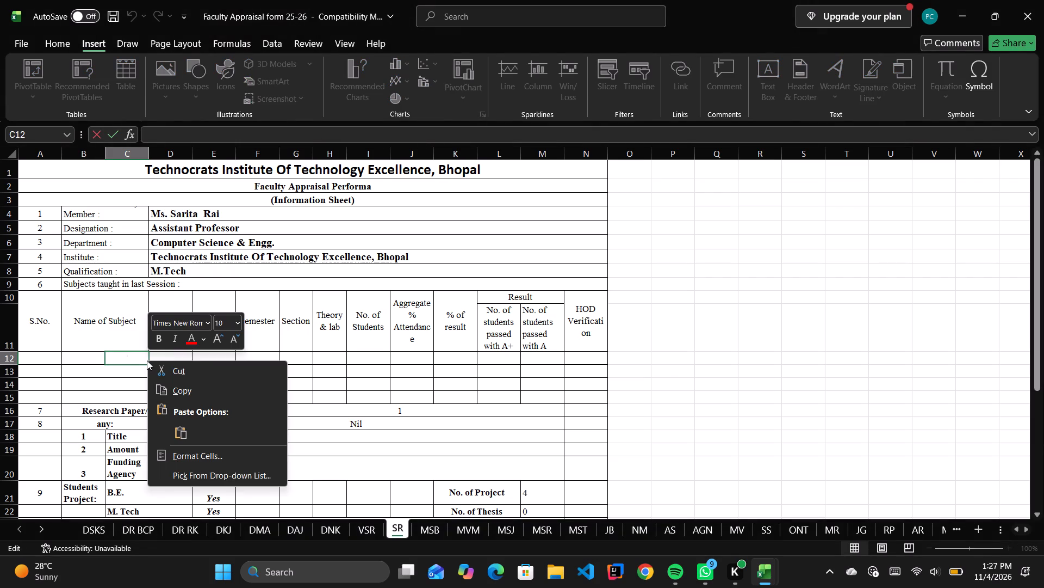
right_click(147, 360)
right_click(147, 360)
right_click(148, 358)
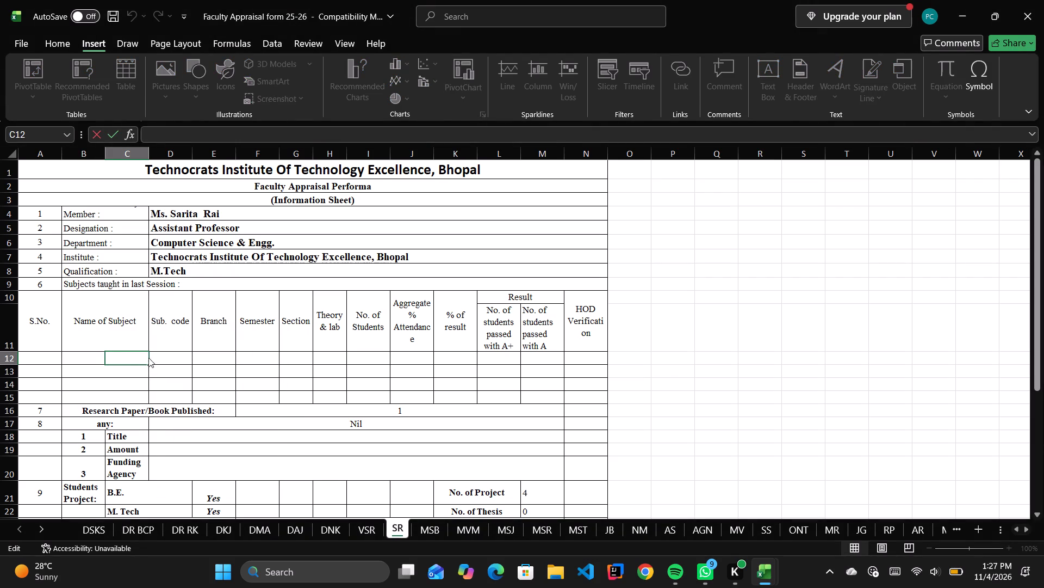
right_click(148, 358)
right_click(148, 358)
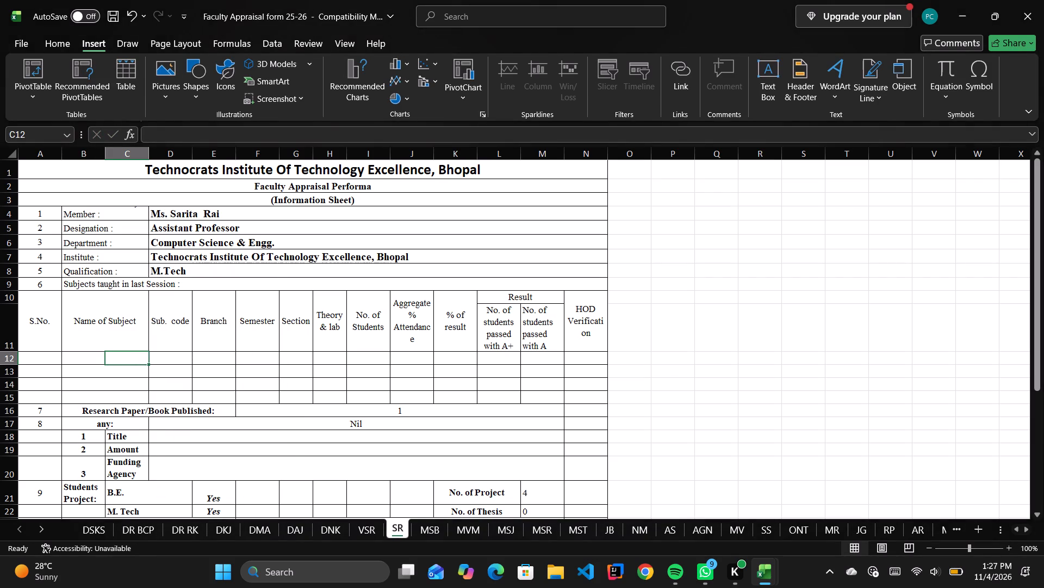
right_click(124, 358)
right_click(124, 358)
right_click(124, 358)
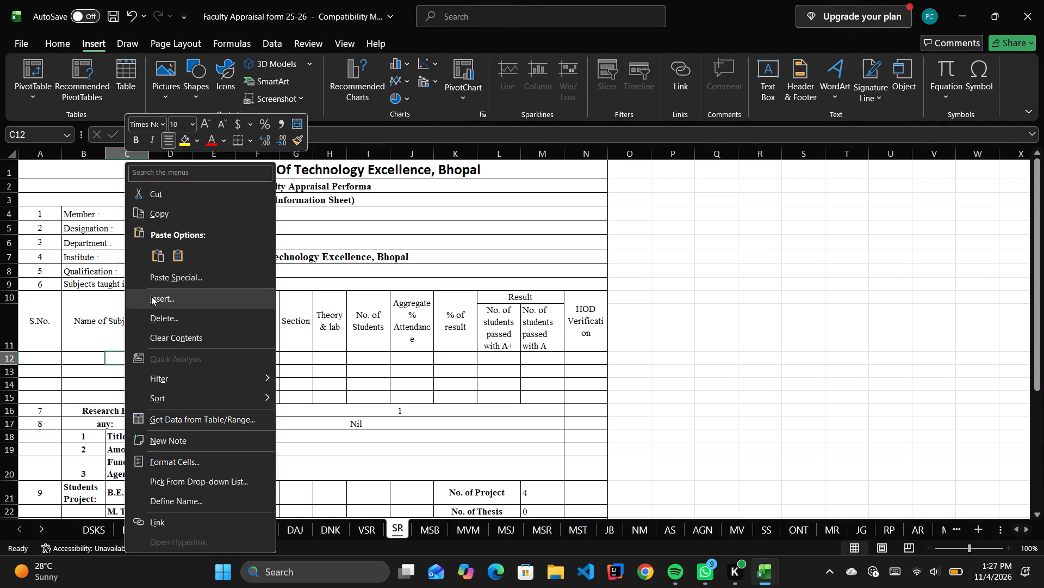
click(152, 298)
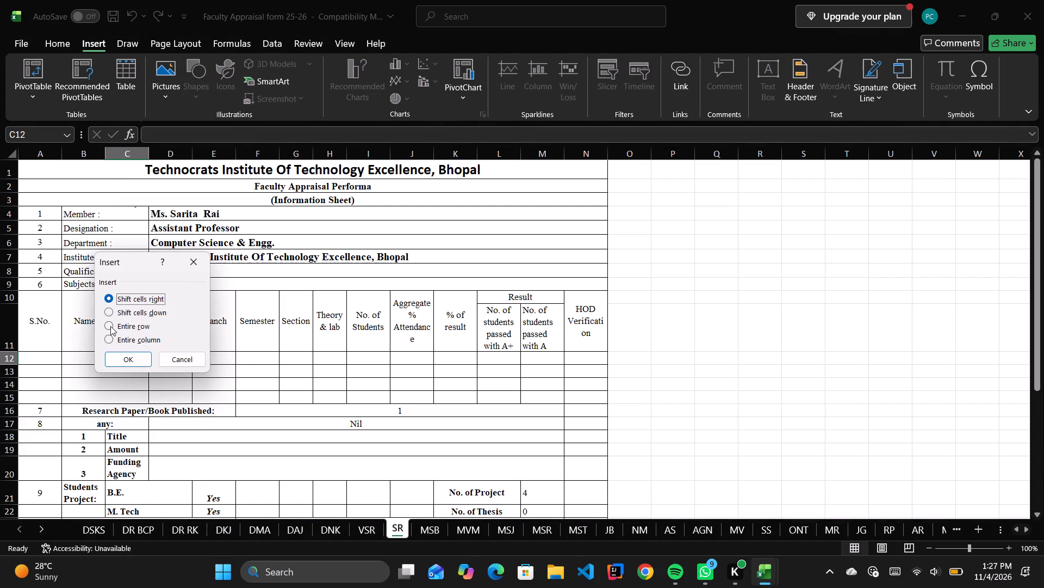
click(110, 327)
click(126, 359)
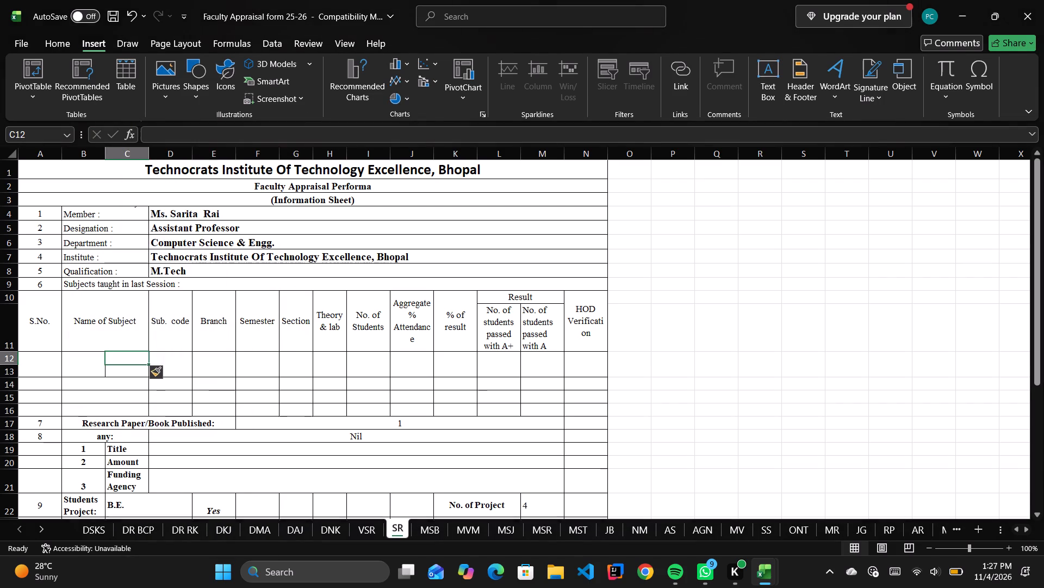
Insert a third entire row above row 12 in the subjects table.
right_click(126, 359)
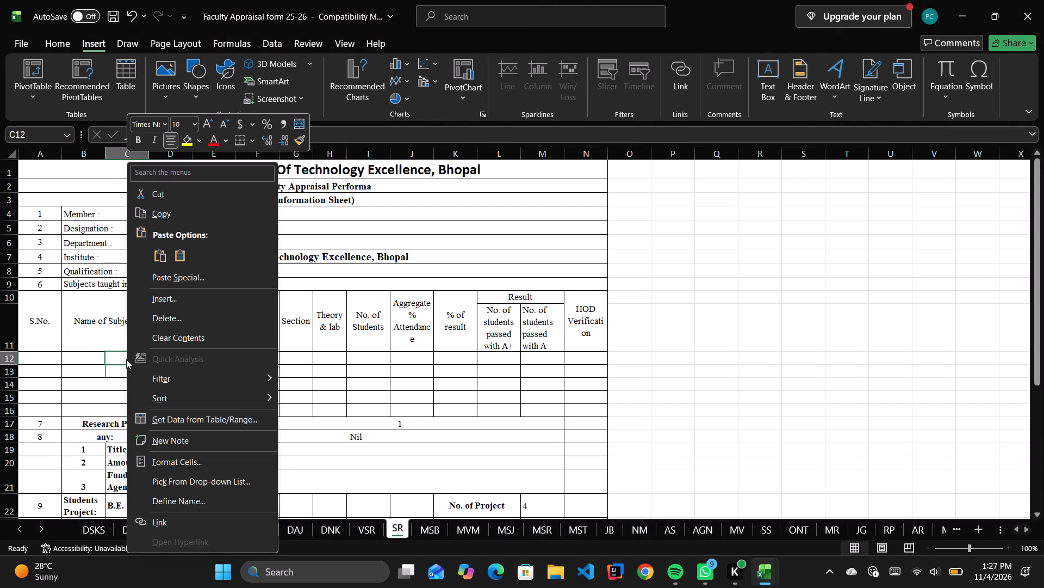
click(169, 301)
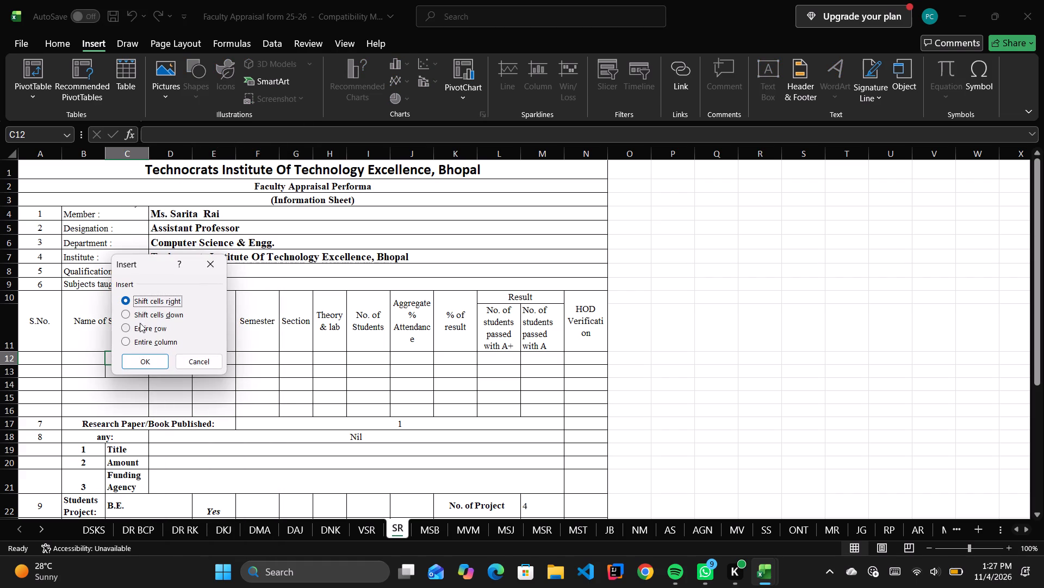
click(126, 327)
click(134, 356)
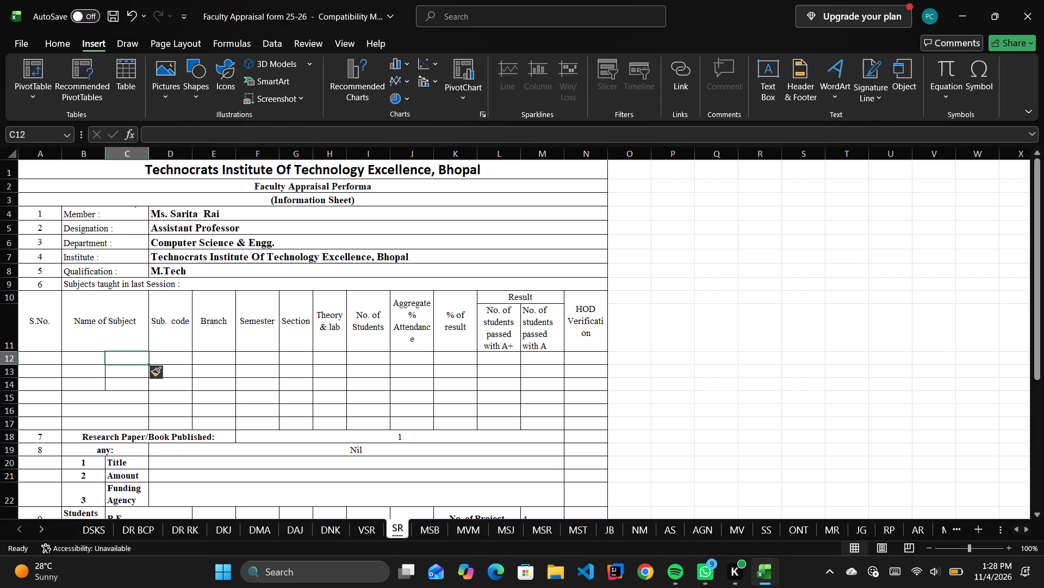
Narrow column B to about 0.06 so the Name of Subject area is reduced to column C.
click(121, 358)
drag(105, 151, 60, 151)
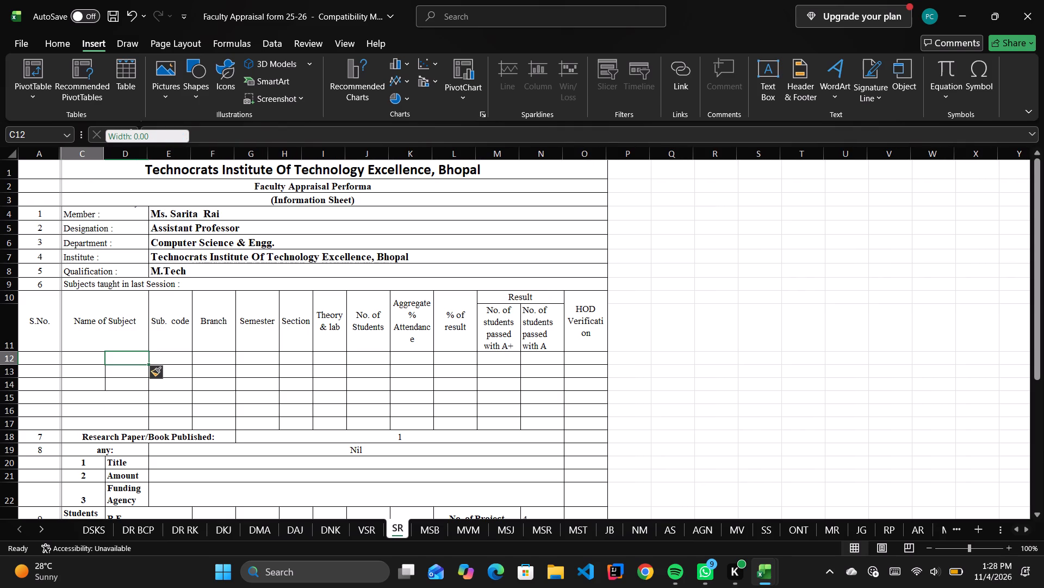
drag(60, 151, 62, 154)
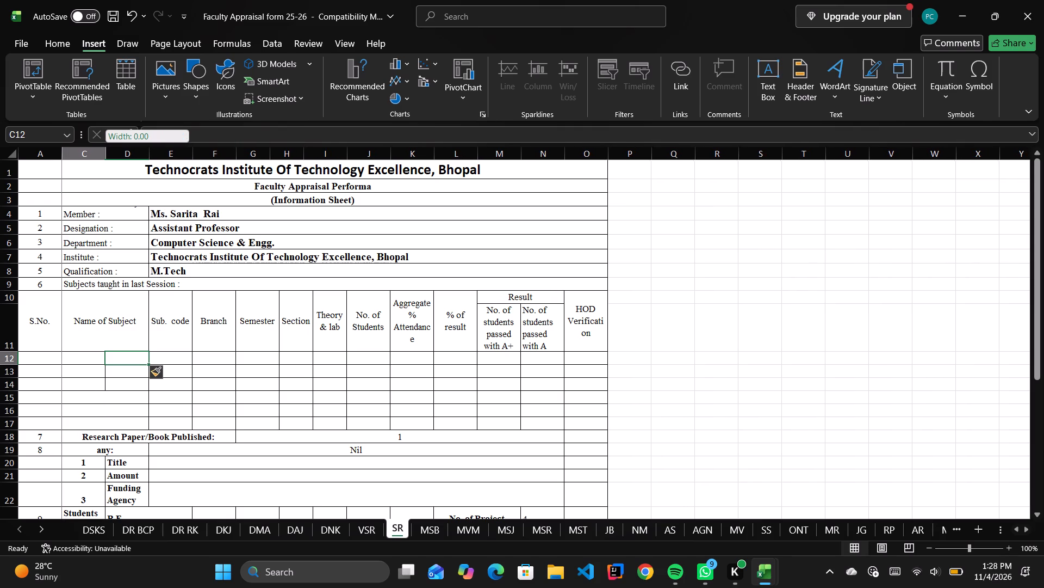
drag(62, 154, 63, 153)
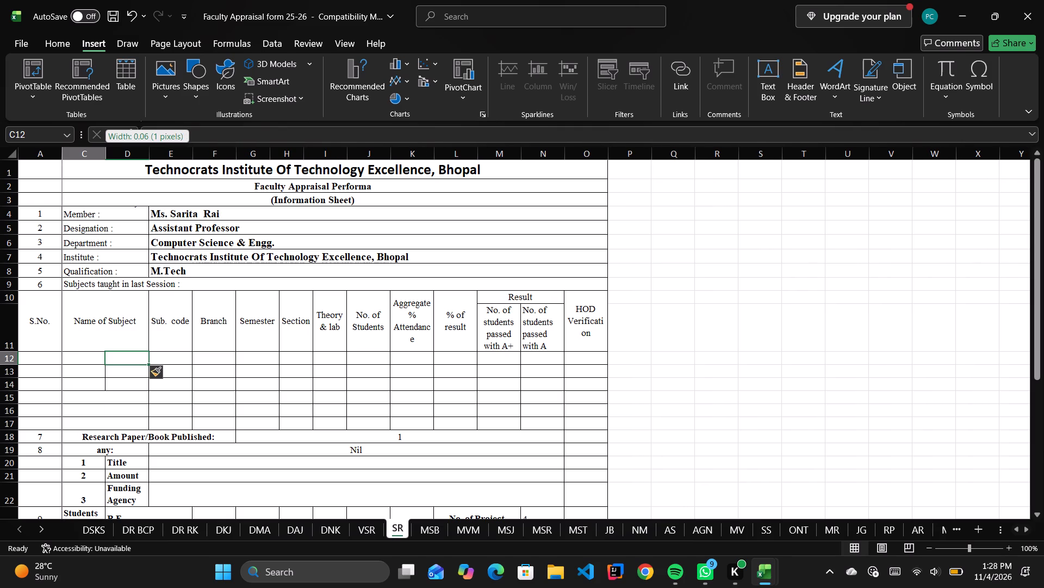
drag(63, 153, 62, 153)
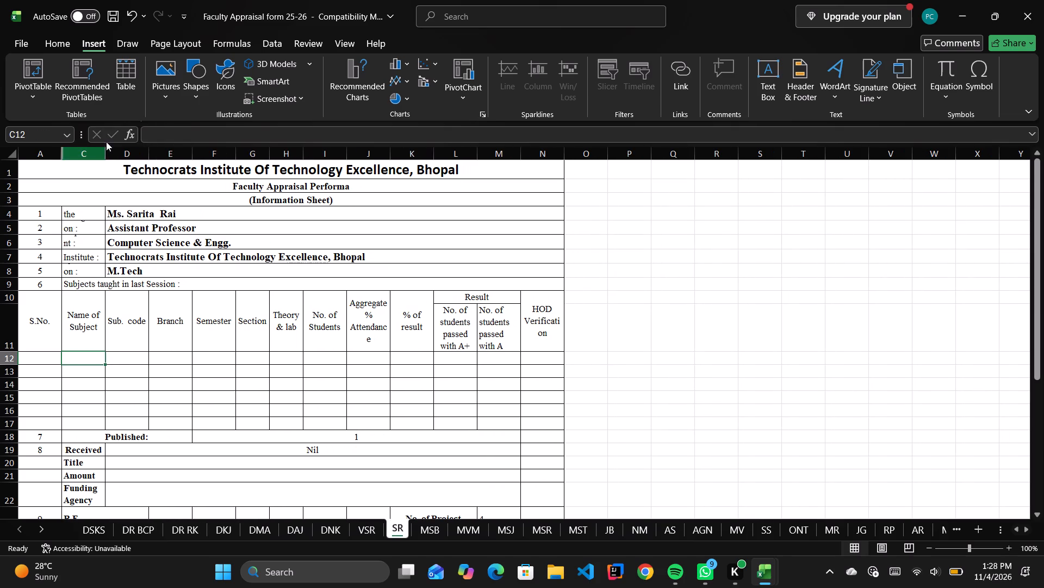
Widen column C to about double so it spans the full Name of Subject width.
drag(107, 154, 140, 152)
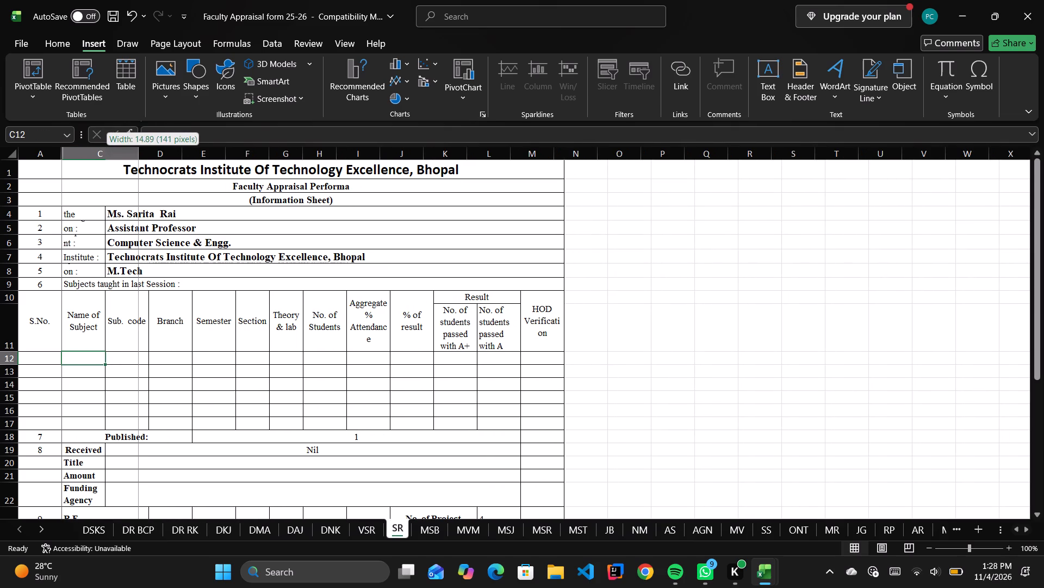
drag(140, 152, 150, 154)
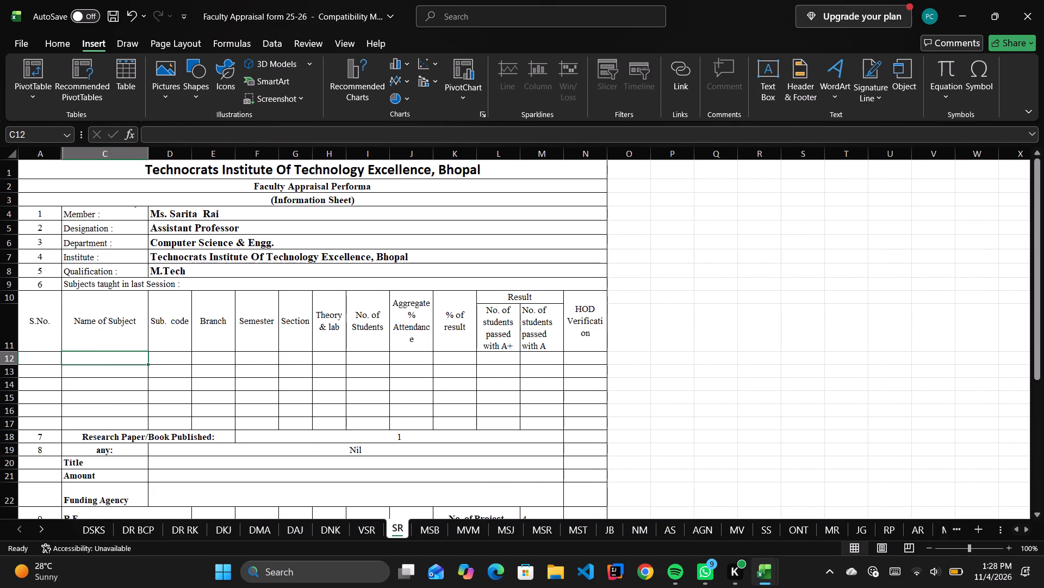
Insert a fourth entire row above row 12 in the subjects table, working from cell C12.
click(107, 357)
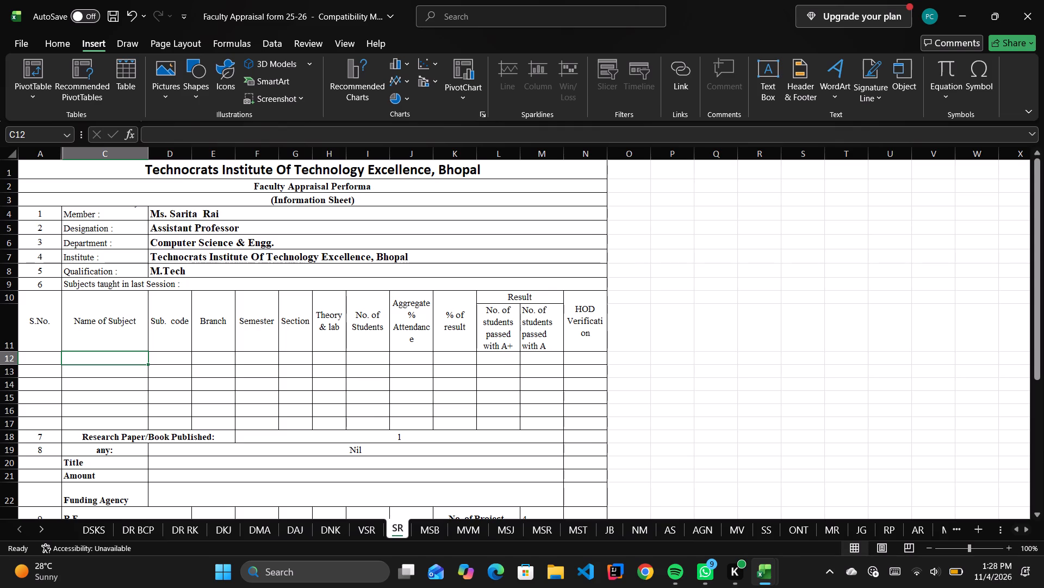
double_click(107, 357)
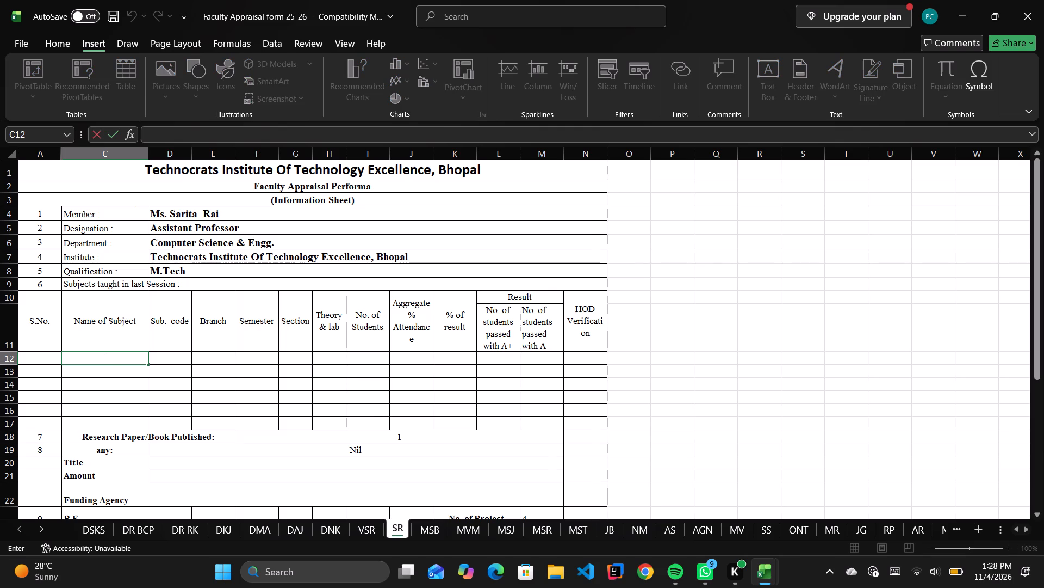
click(107, 357)
double_click(128, 359)
double_click(147, 365)
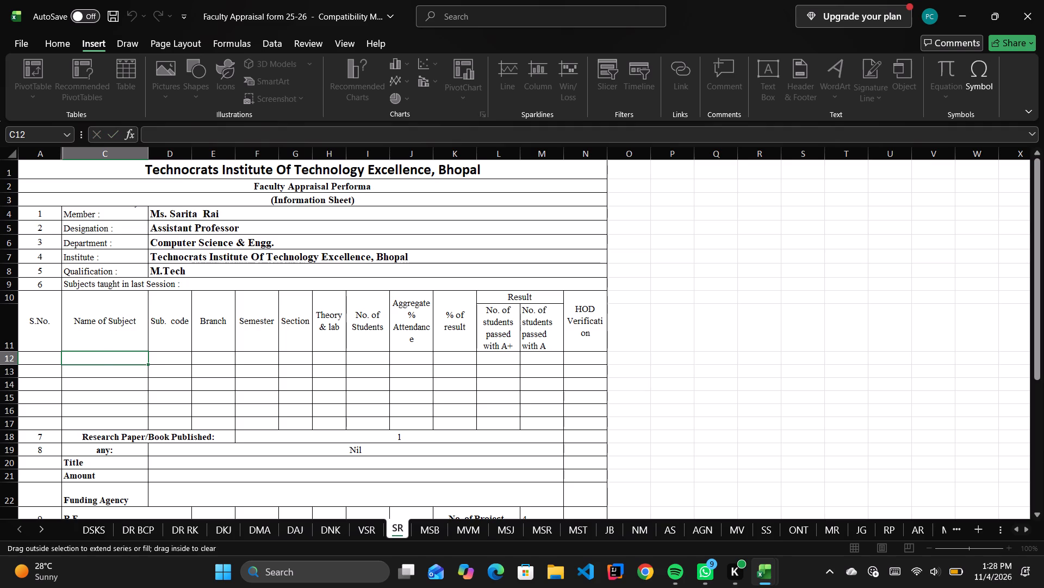
right_click(147, 365)
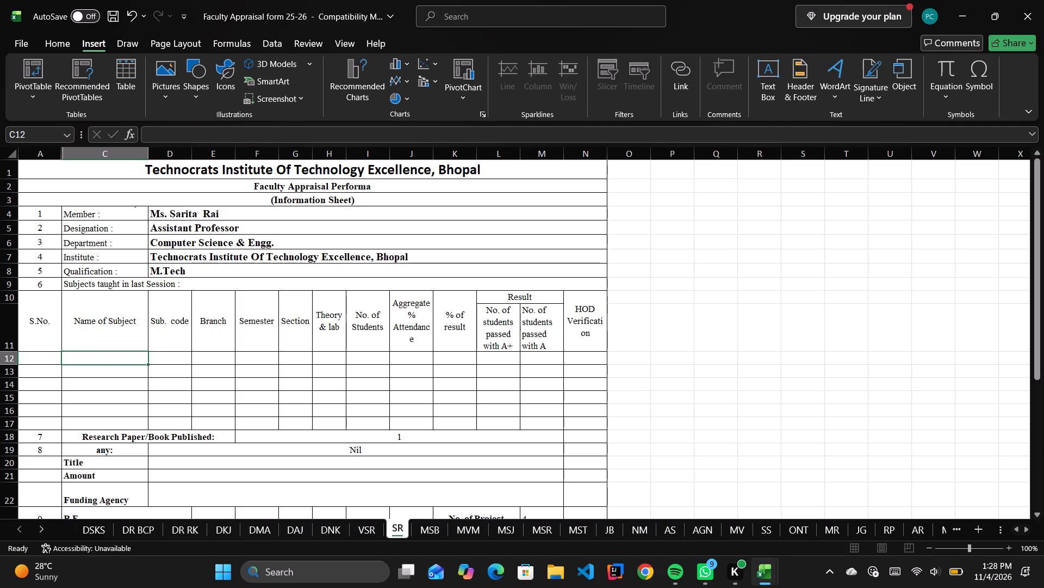
right_click(145, 361)
click(145, 361)
click(145, 361)
right_click(145, 361)
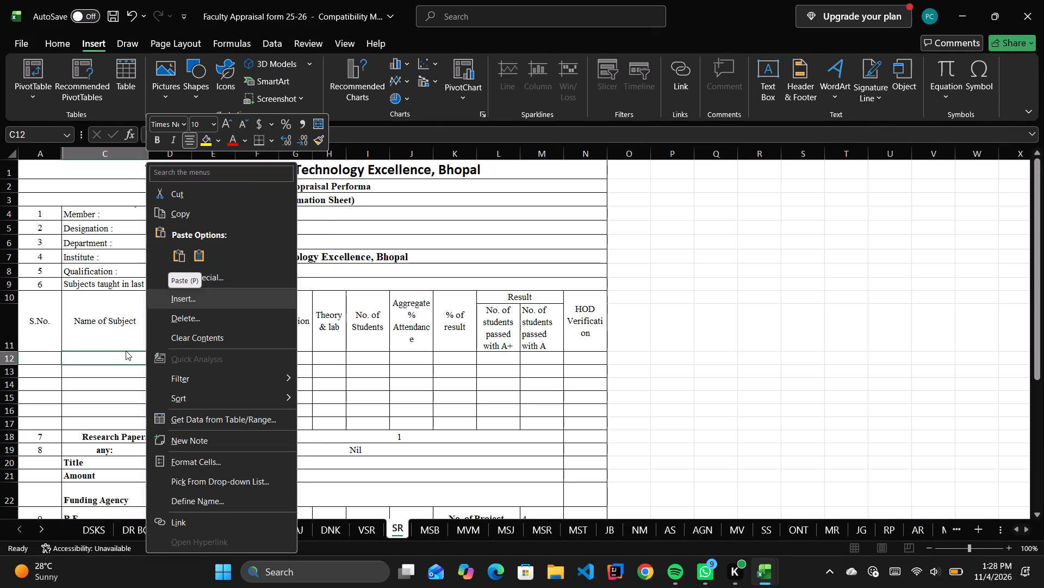
click(176, 297)
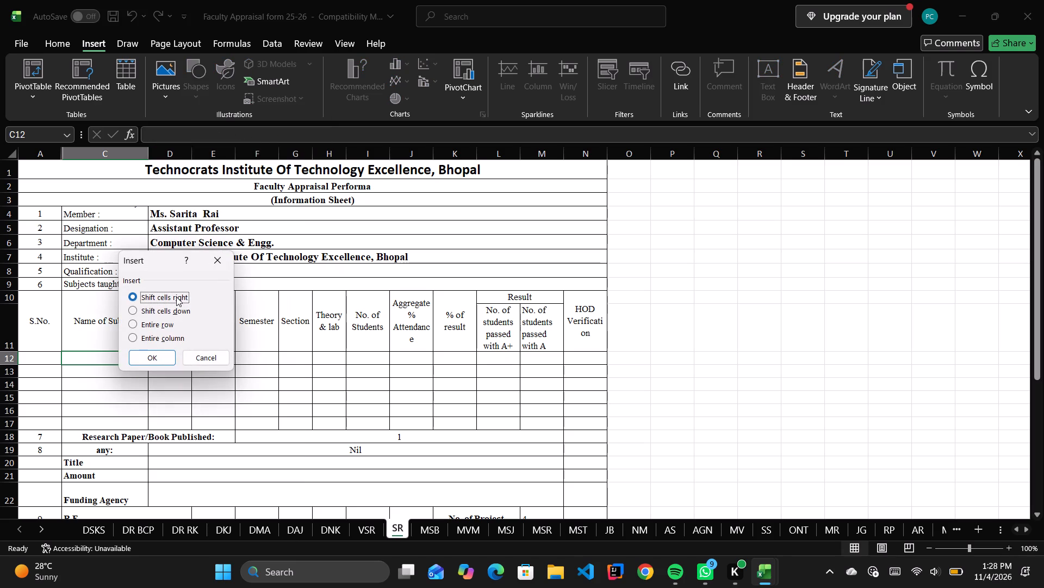
click(132, 325)
click(148, 361)
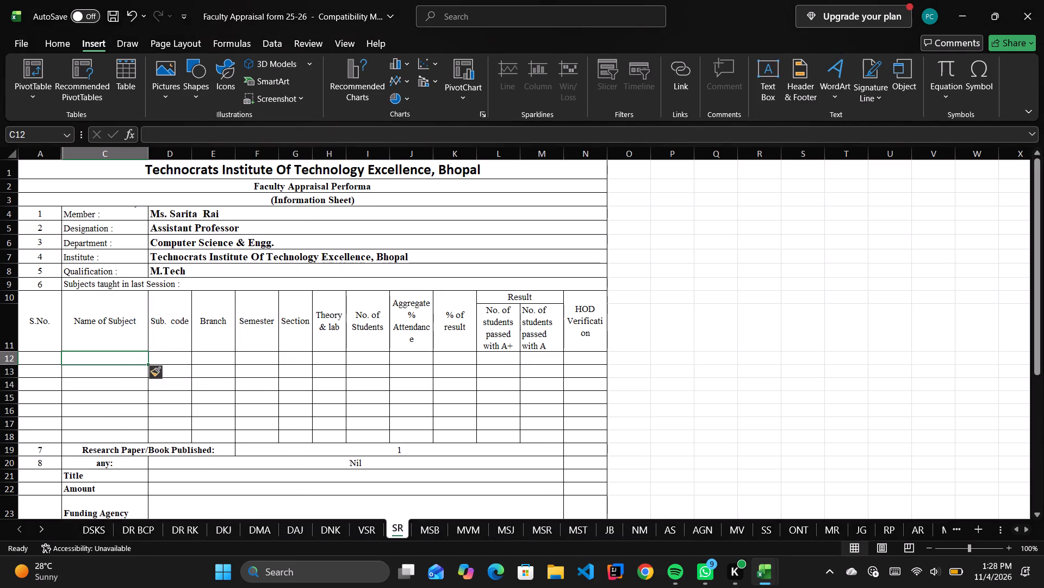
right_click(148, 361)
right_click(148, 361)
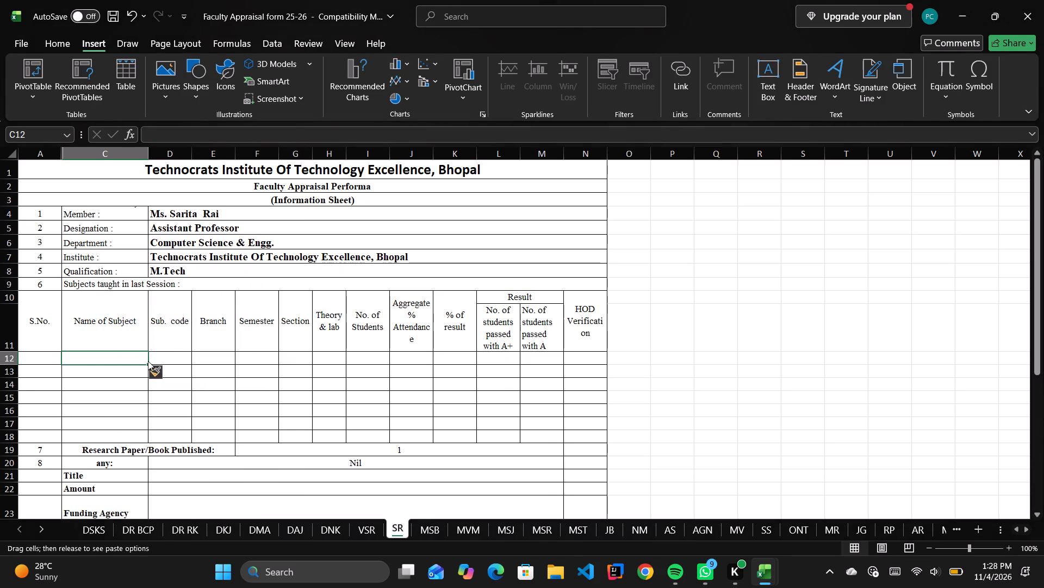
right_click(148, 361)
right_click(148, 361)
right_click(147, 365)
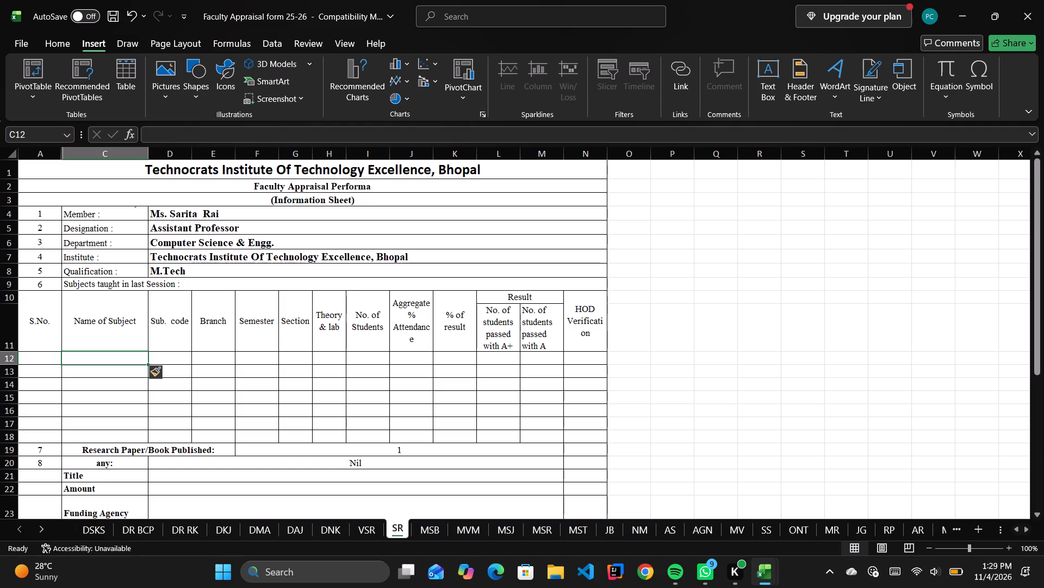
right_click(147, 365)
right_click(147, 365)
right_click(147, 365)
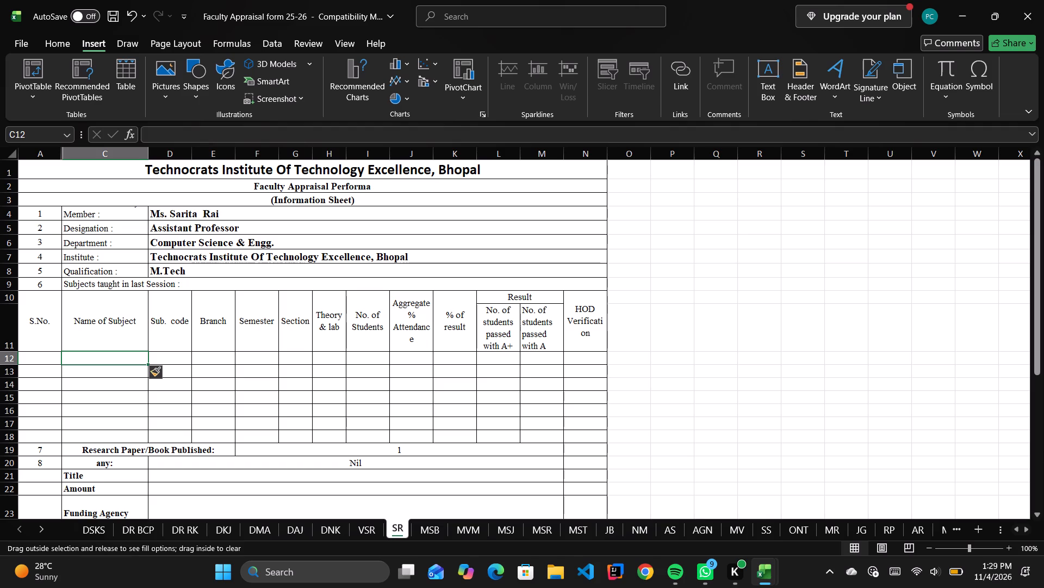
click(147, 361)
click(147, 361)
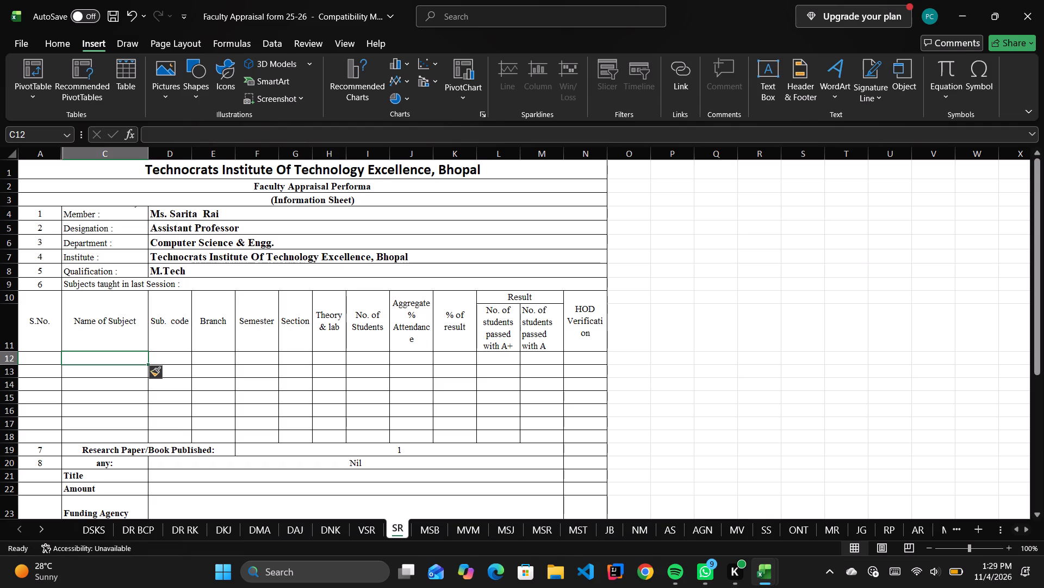
Insert three more entire rows above row 12 in the subjects table.
click(145, 362)
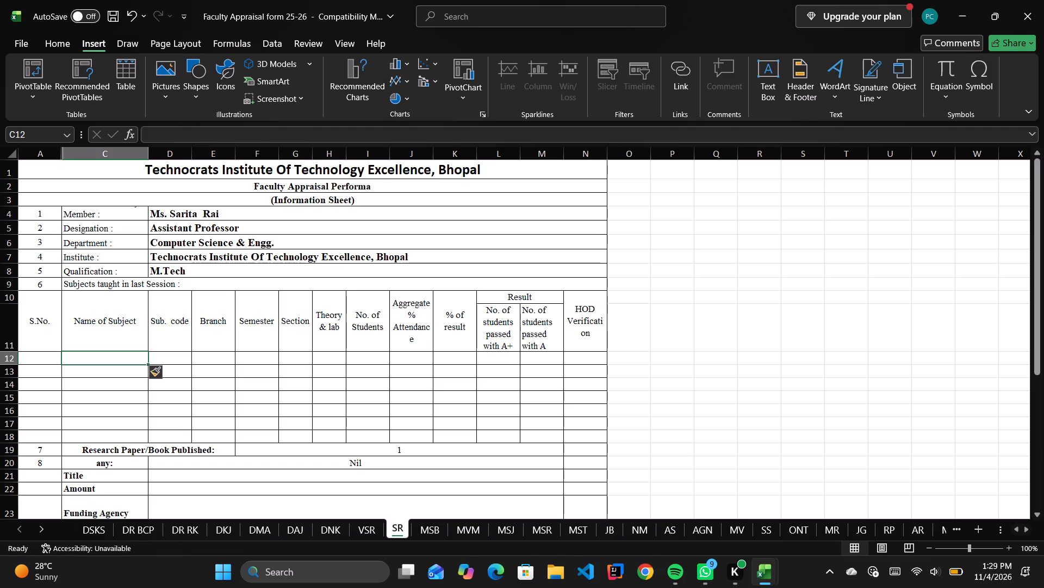
right_click(145, 362)
click(192, 302)
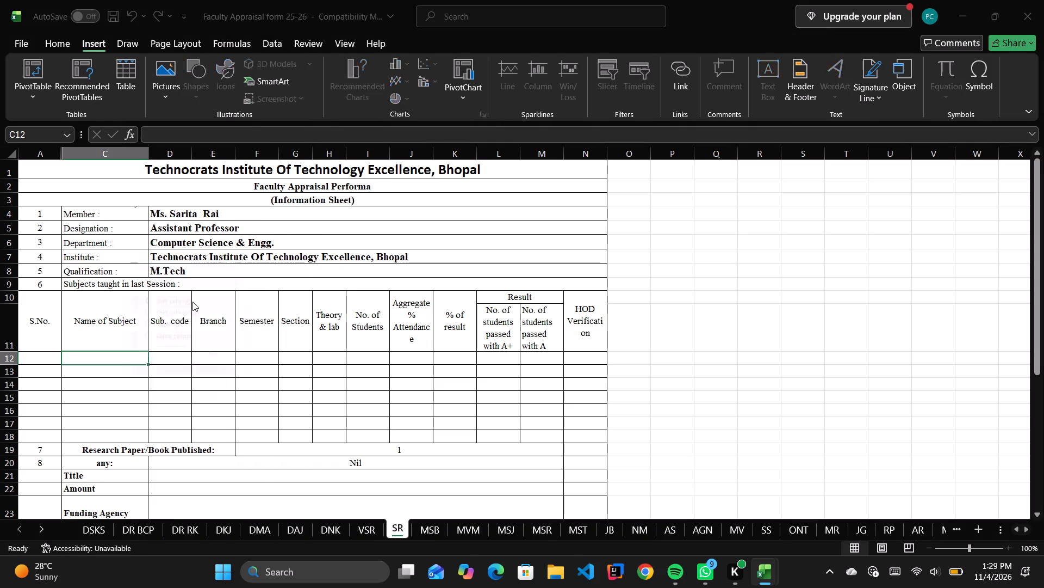
click(150, 333)
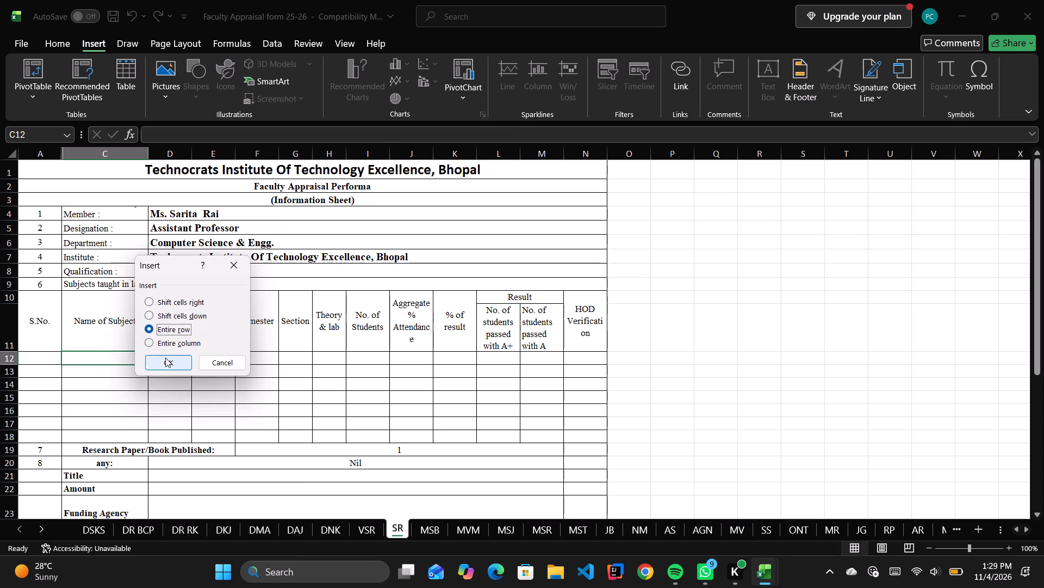
click(166, 363)
right_click(145, 362)
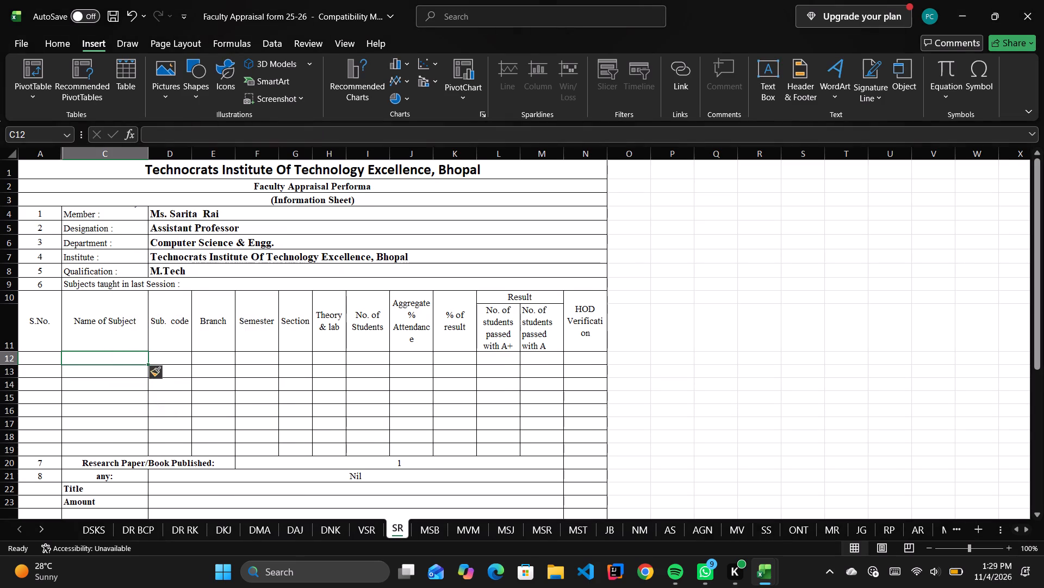
click(185, 299)
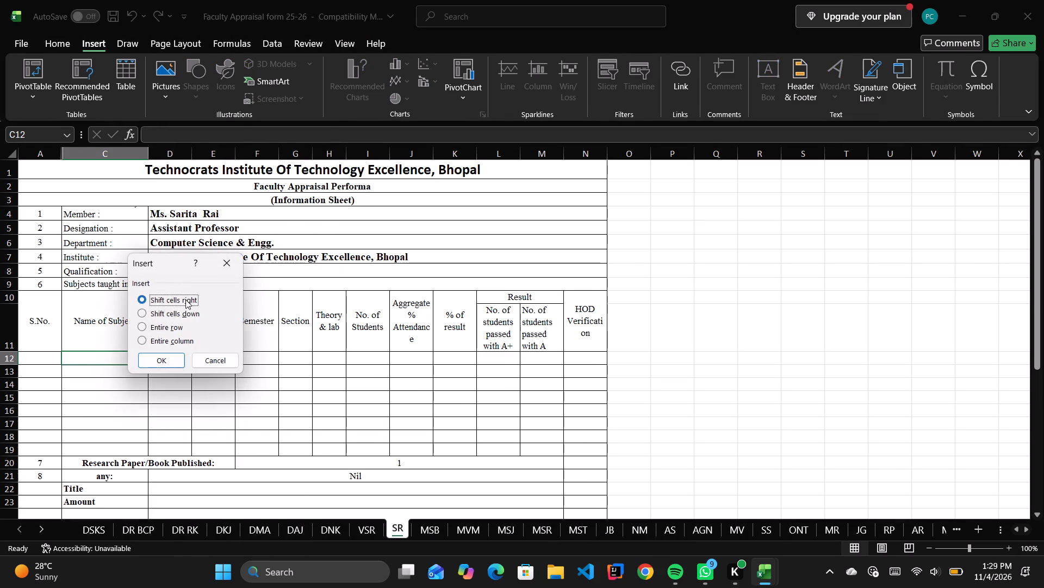
click(145, 323)
click(150, 358)
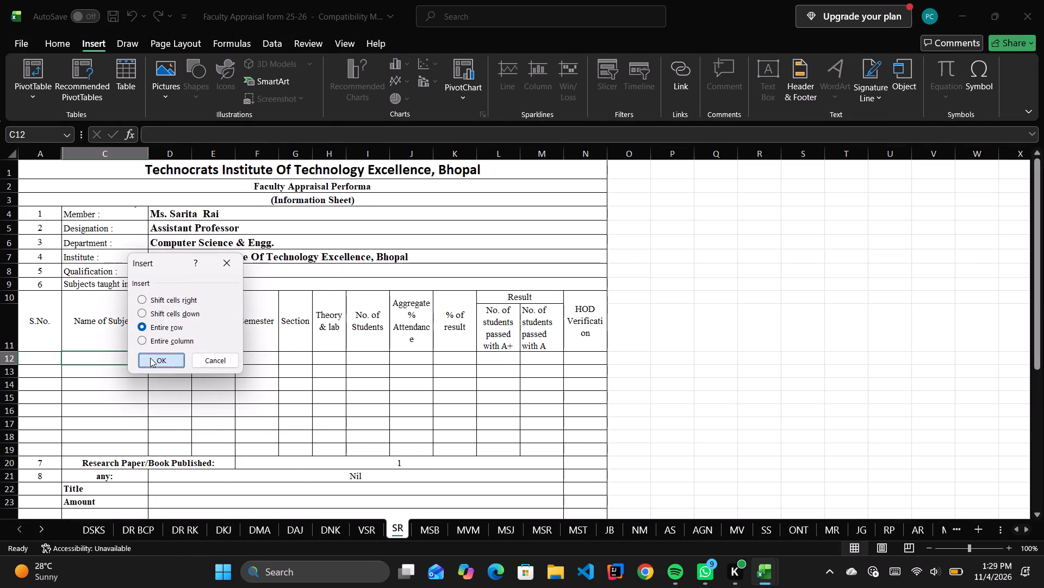
right_click(150, 358)
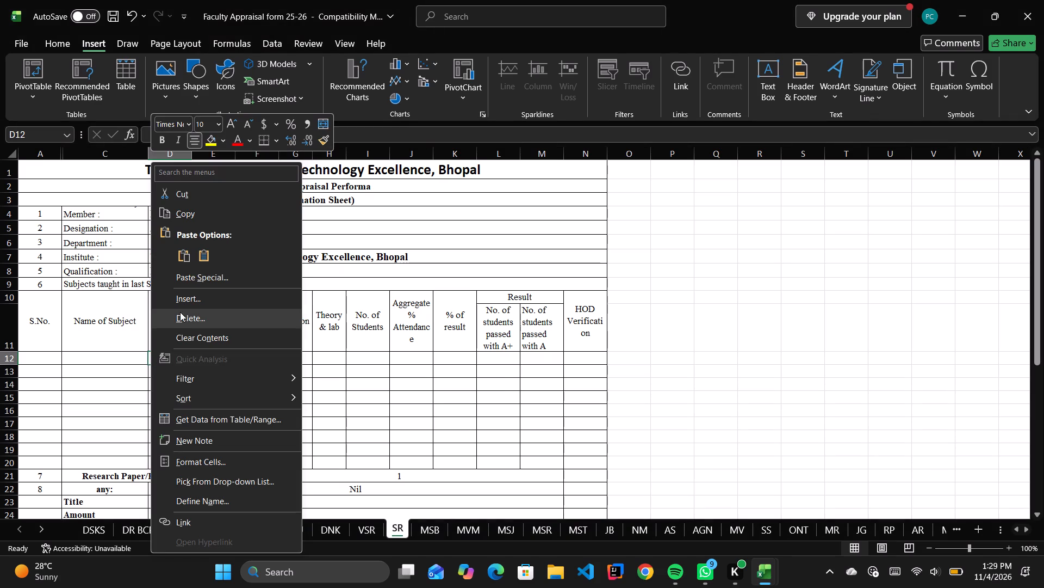
click(190, 297)
click(148, 324)
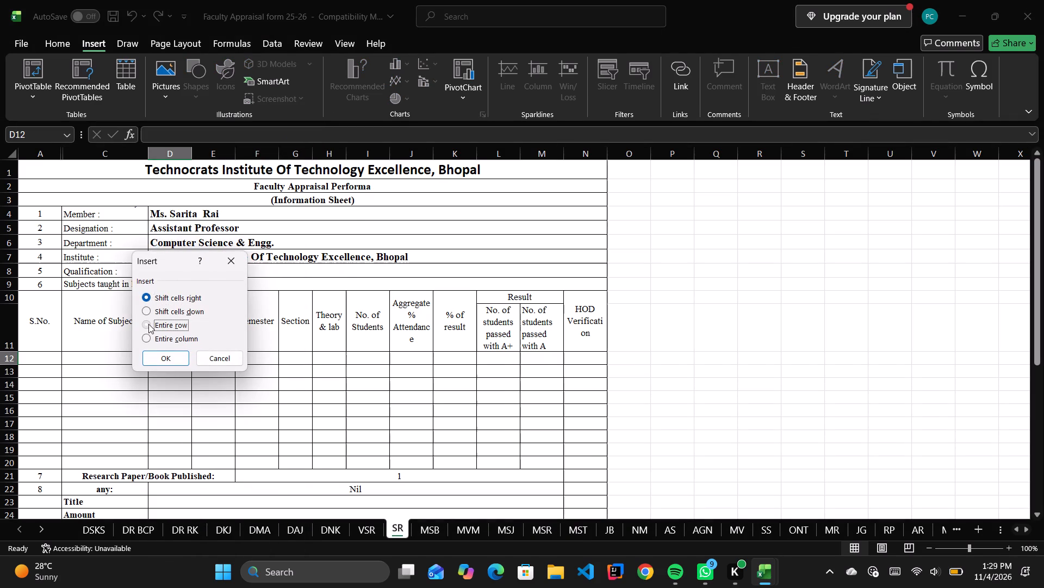
click(165, 360)
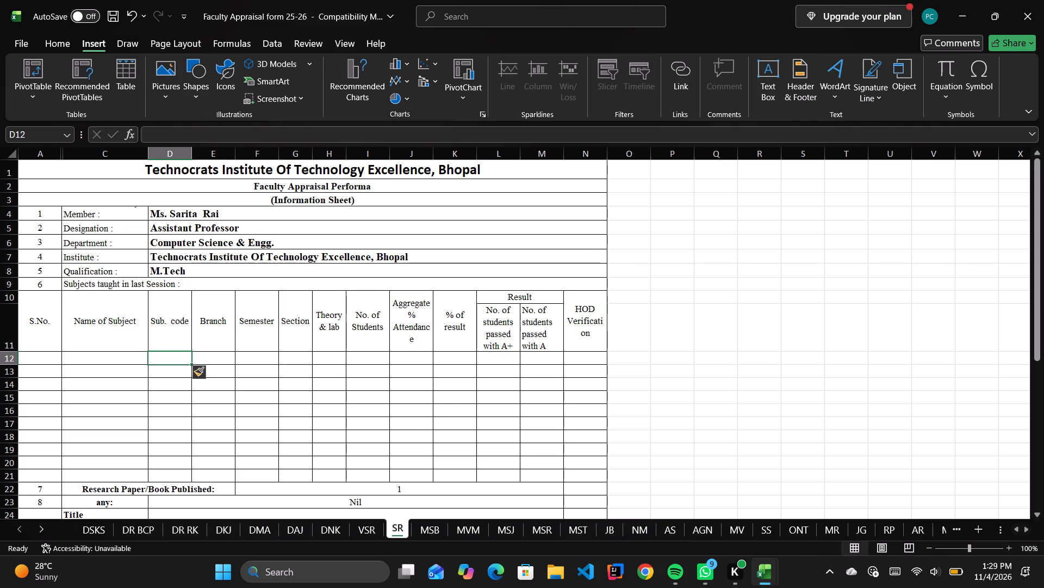
Enter "image processing and computer vvission" as the first Name of Subject entry in cell C12.
click(119, 357)
click(119, 357)
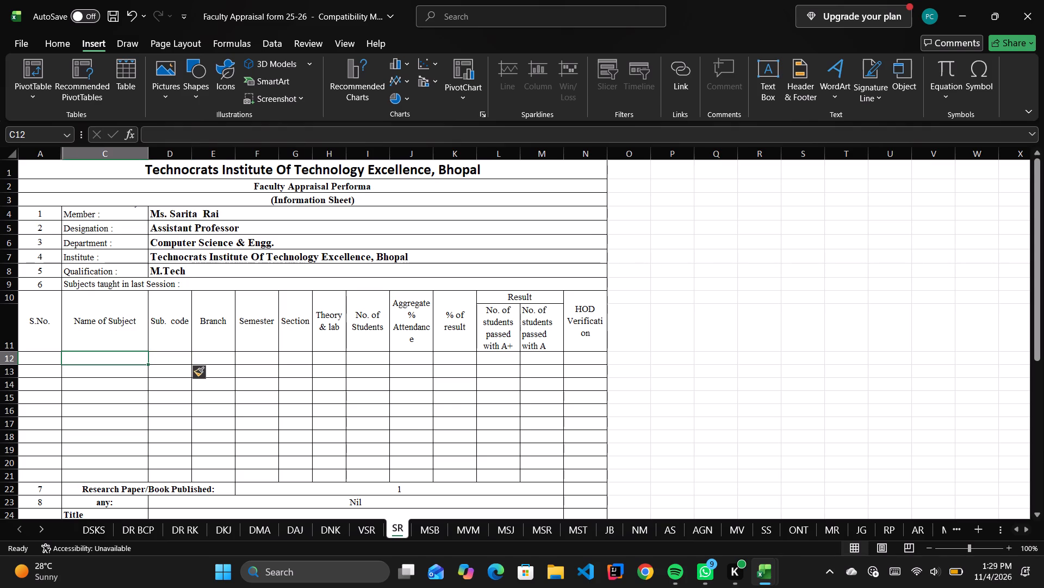
click(119, 357)
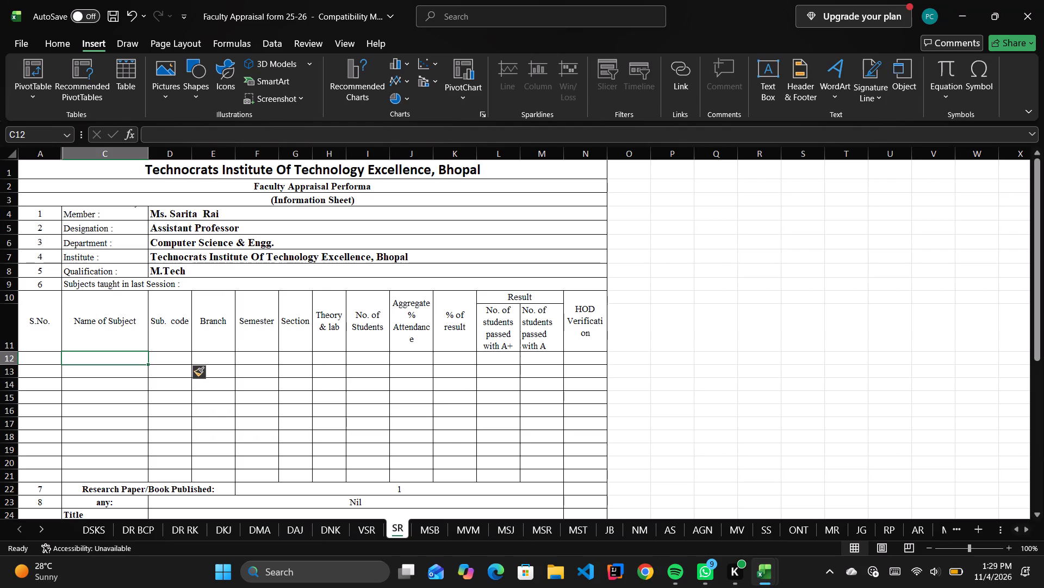
click(119, 357)
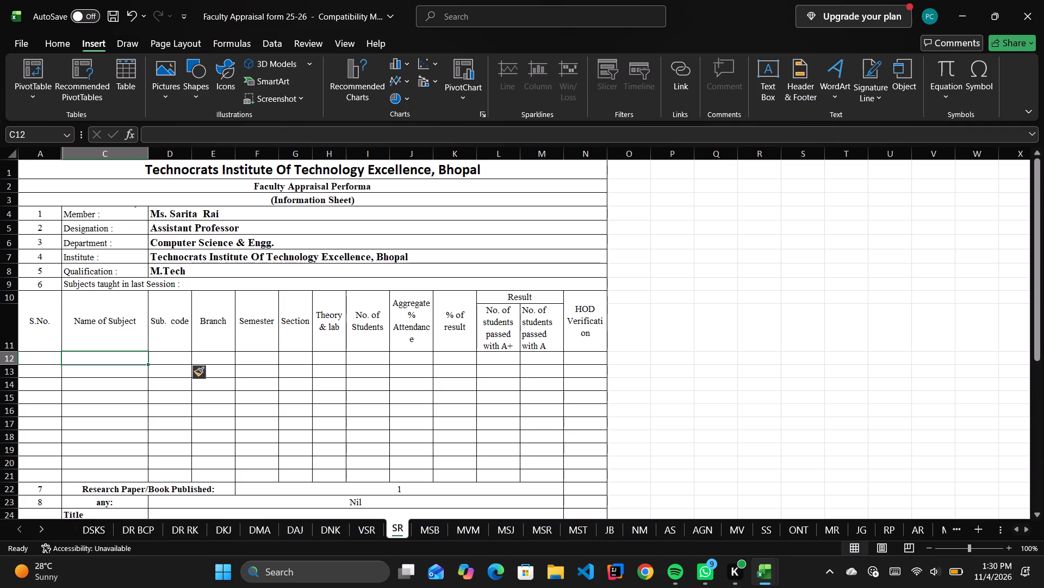
text(imaf)
key(BackSpace)
text(ge prov)
key(BackSpace)
text(cessing and cp)
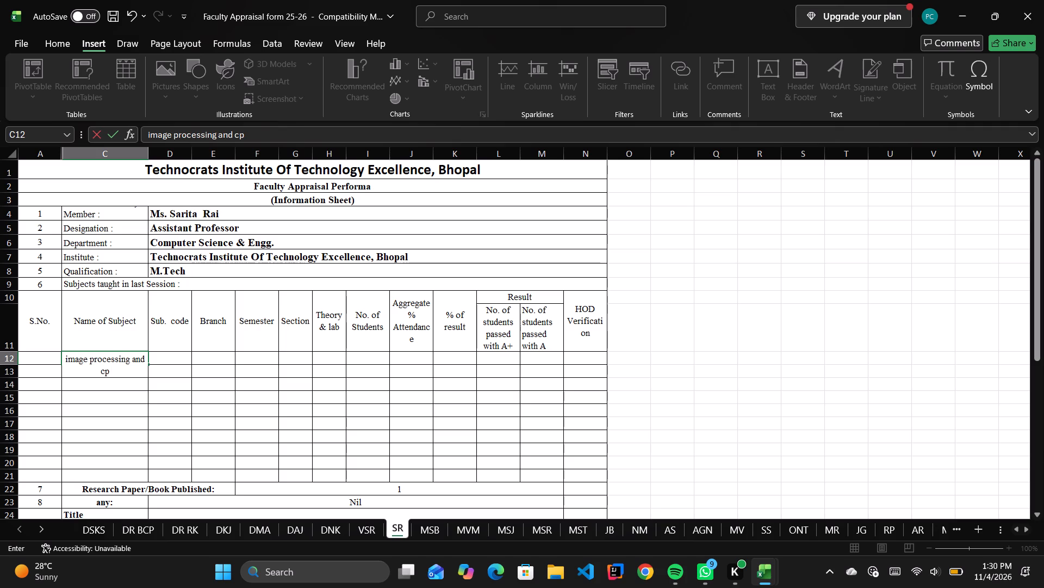
key(BackSpace)
text(omputer vvission)
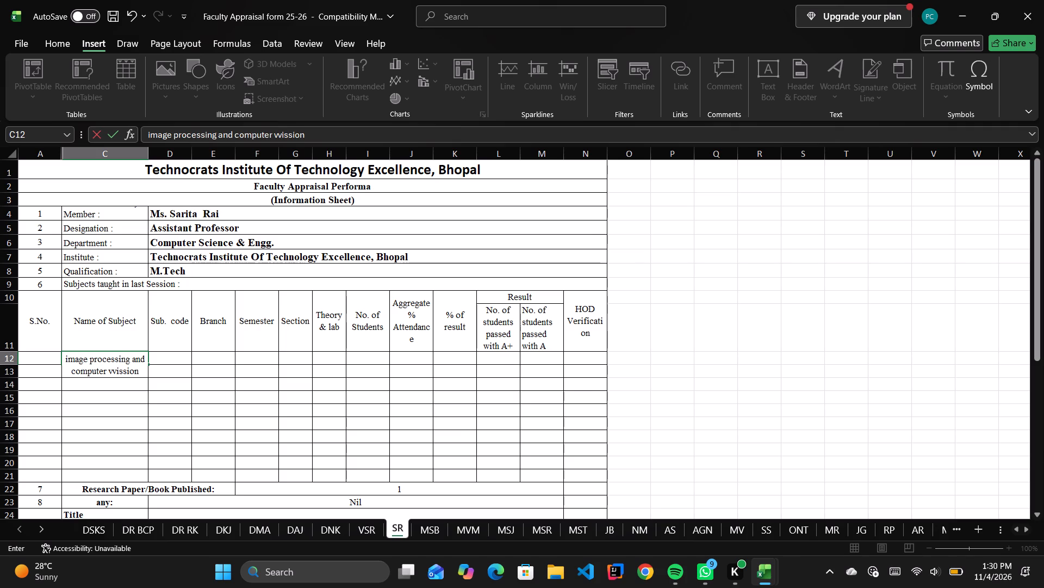
click(169, 354)
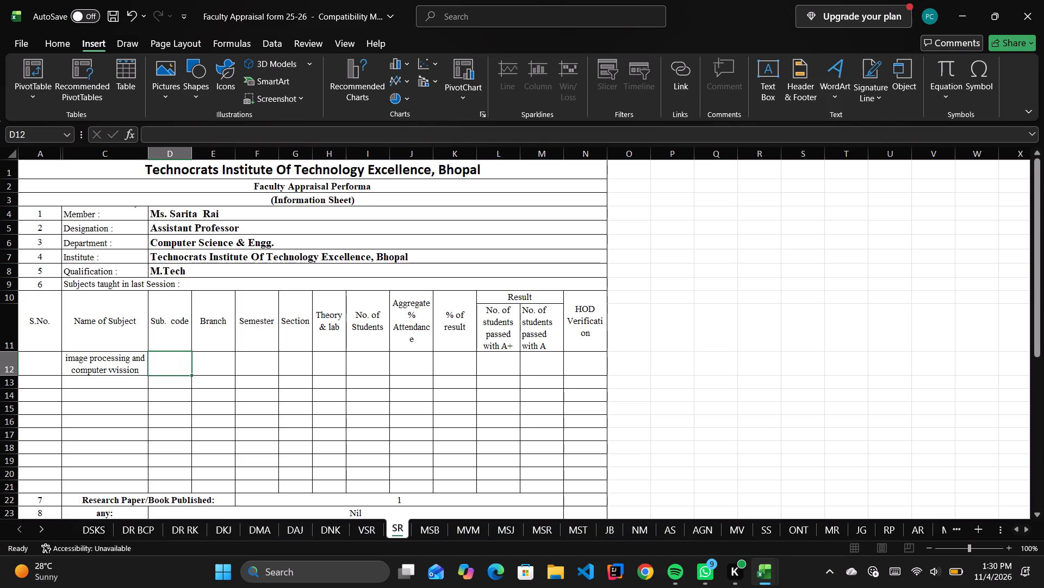
Correct the last word of the subject name in C12 to "vision".
click(135, 385)
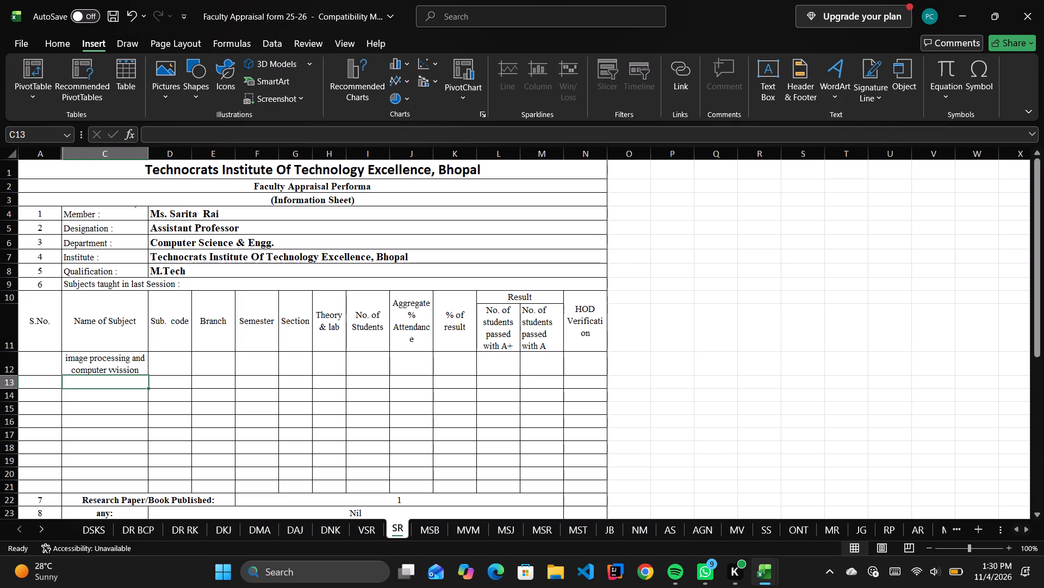
click(123, 377)
click(123, 372)
double_click(123, 372)
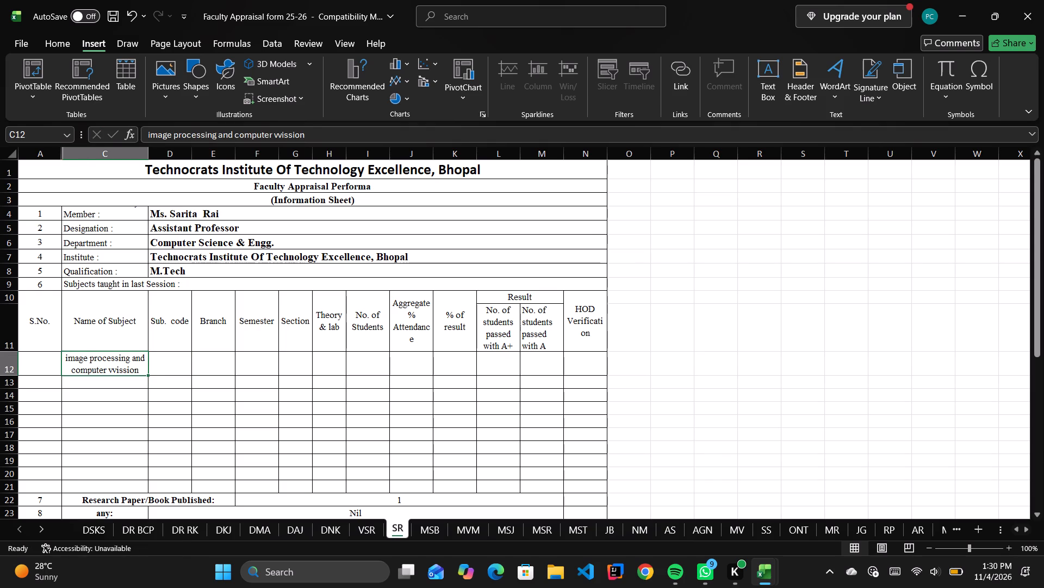
key(BackSpace)
key(BackSpace)
key(BackSpace)
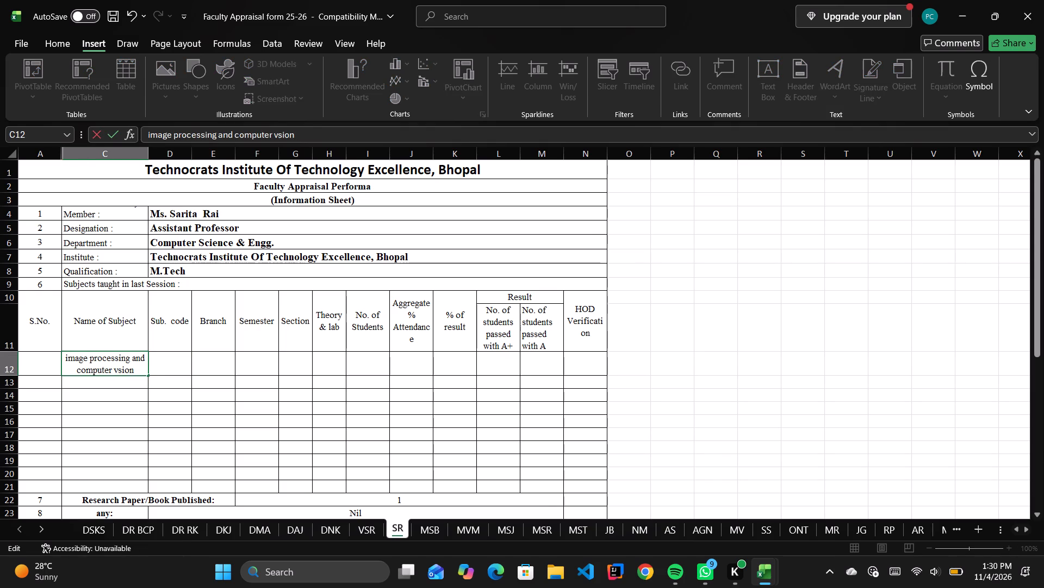
key(i)
click(123, 385)
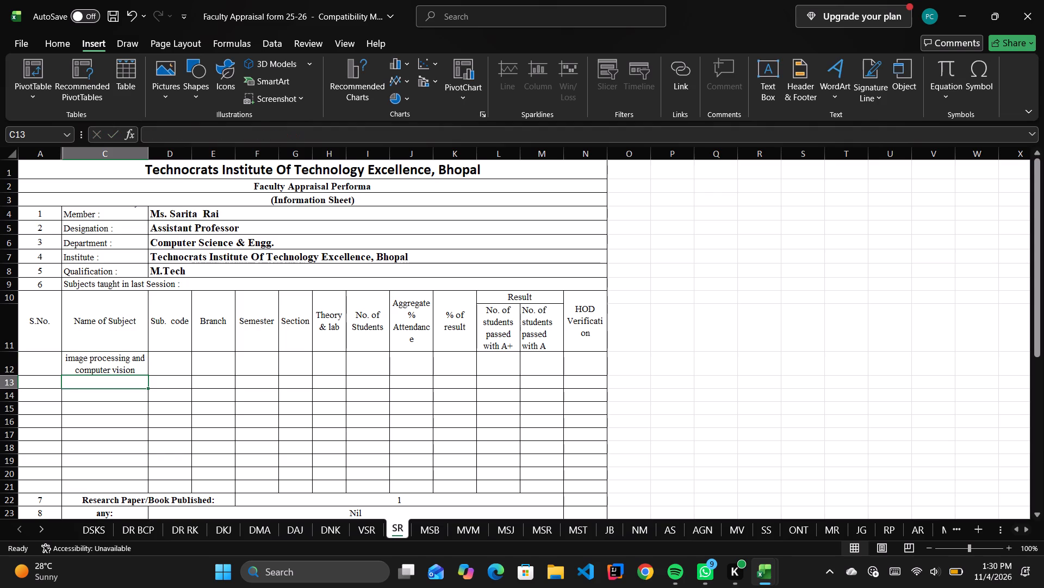
Enter "D/O elective lab" in C13 and "seminar" in C14 as the following subject names.
text(D?)
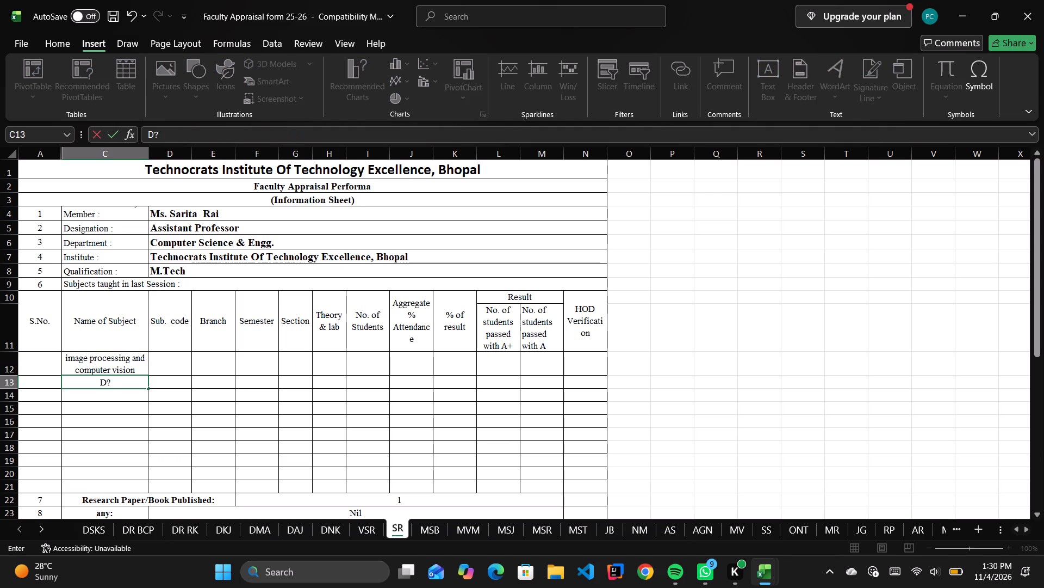
key(BackSpace)
text(/O elective lab)
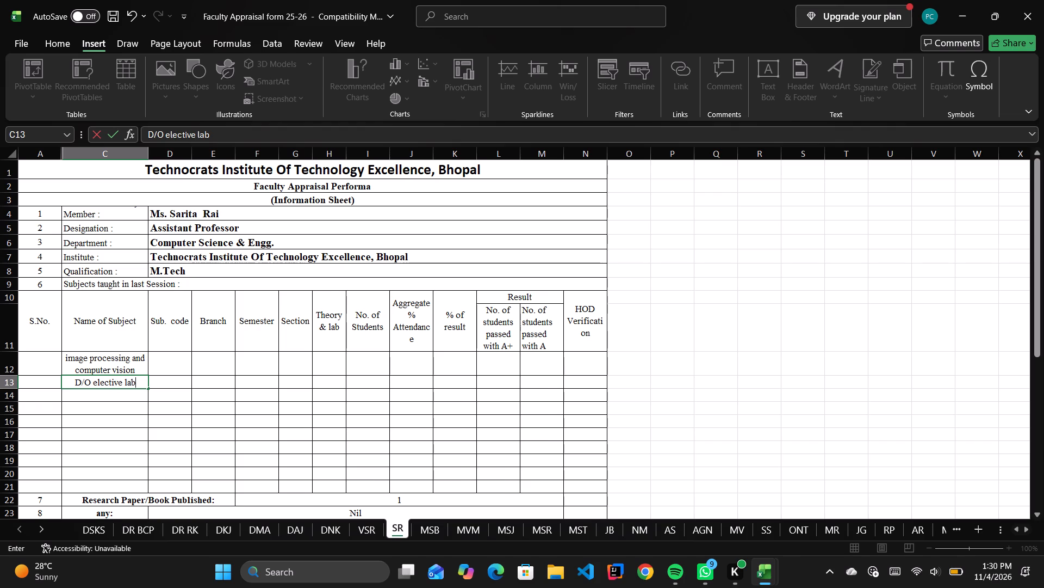
click(117, 395)
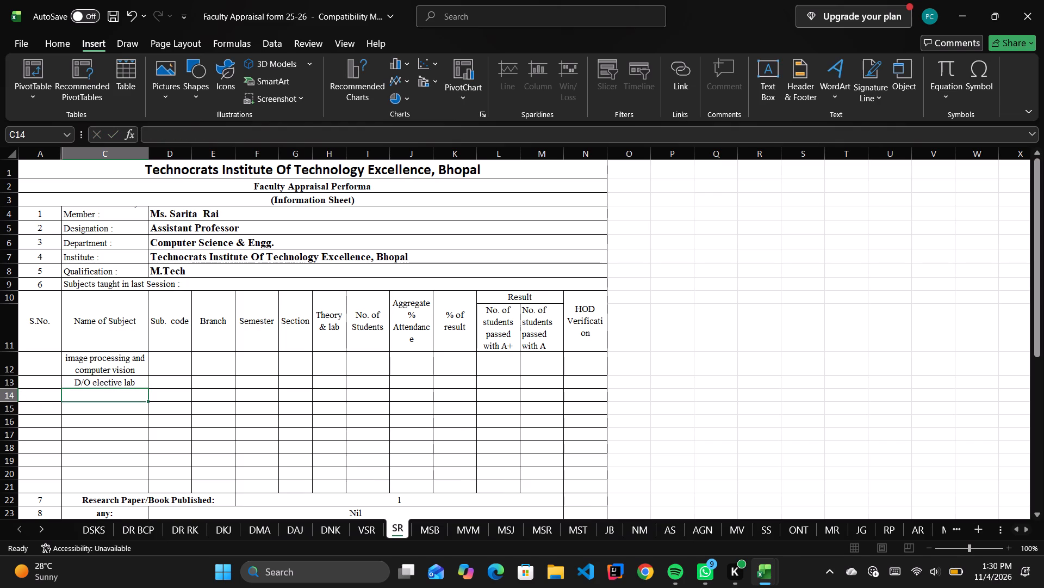
text(seminar)
click(110, 407)
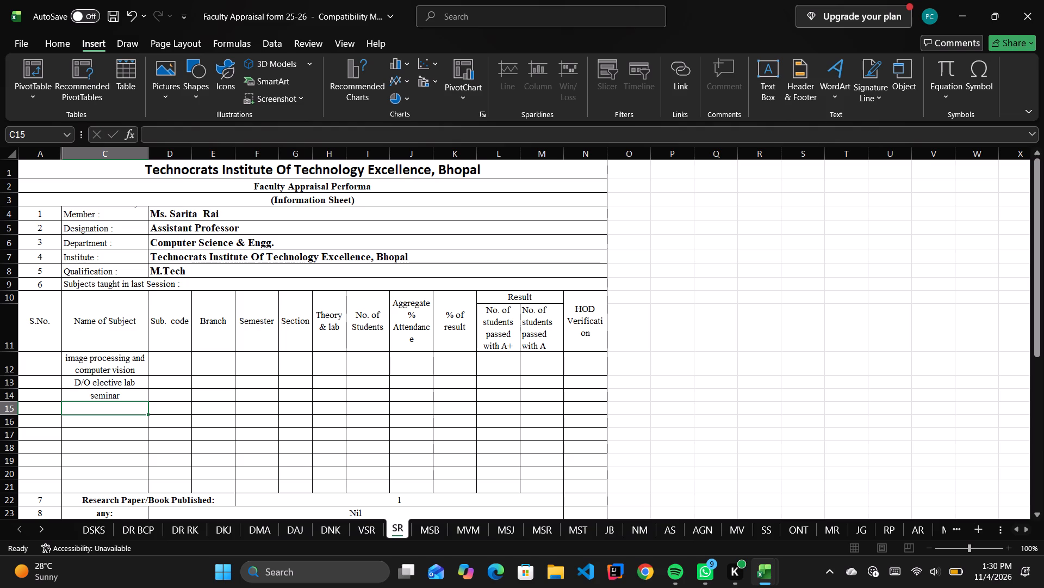
Enter "skill development lab" in C15 and "data analytics lab" in C16 as subject names.
text(skill development lab)
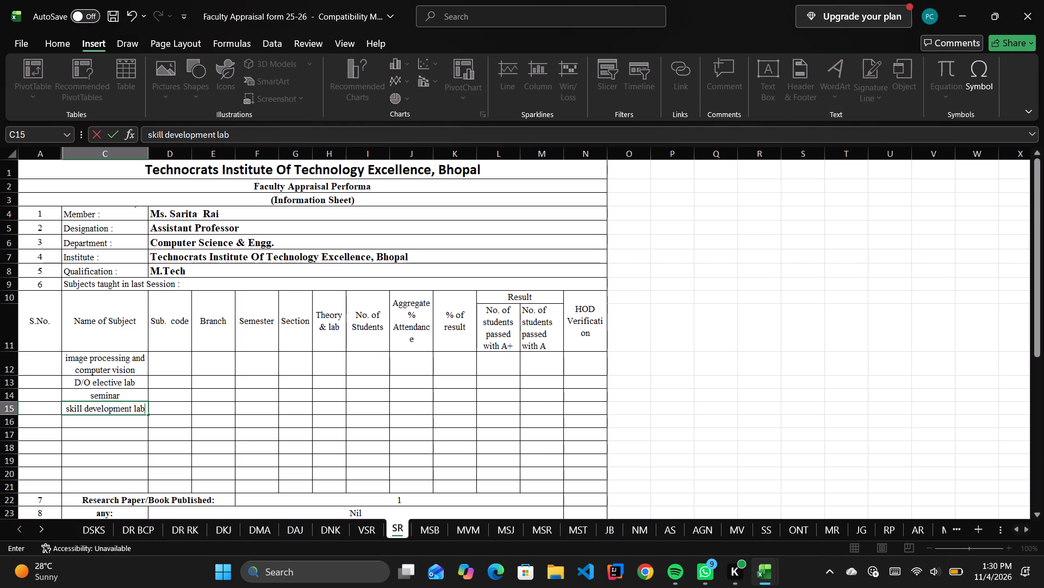
click(105, 421)
text(ta)
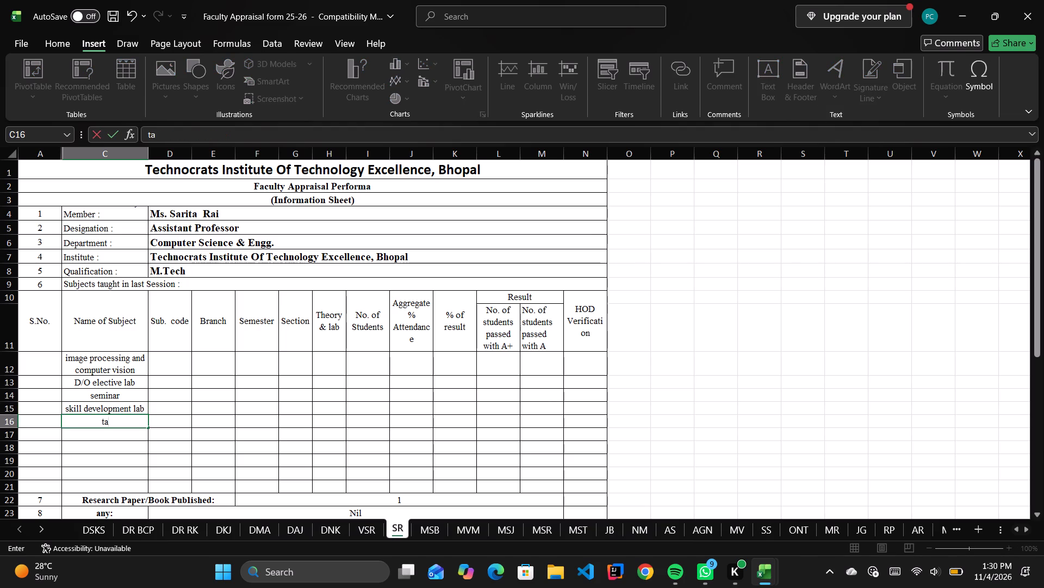
key(BackSpace)
key(BackSpace)
text(data analytics lab)
key(space)
click(99, 432)
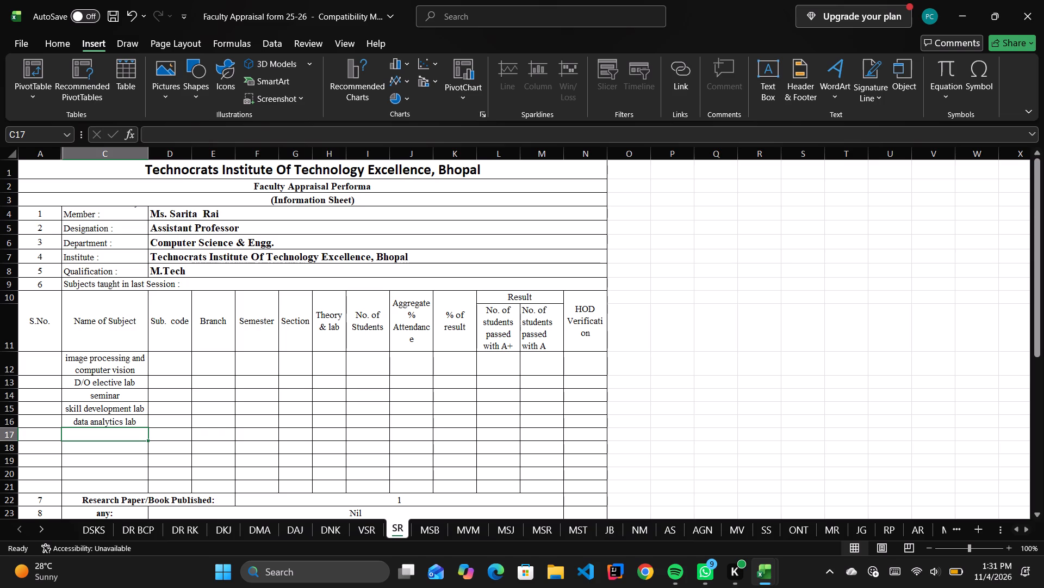
Enter "departmental elective-big data" as the subject name in C17.
text(departmet)
key(BackSpace)
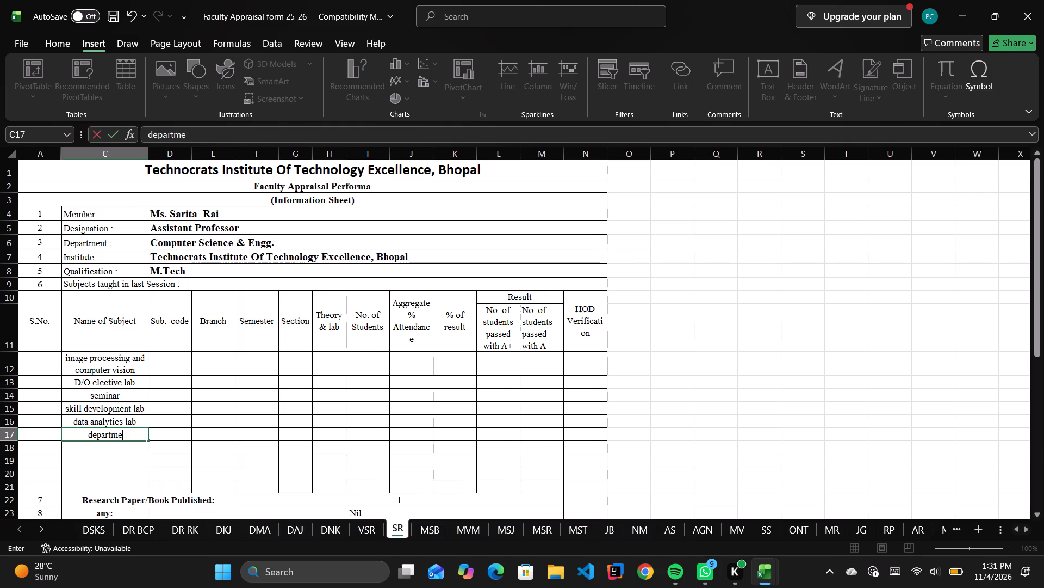
text(ntal)
key(space)
text(elective)
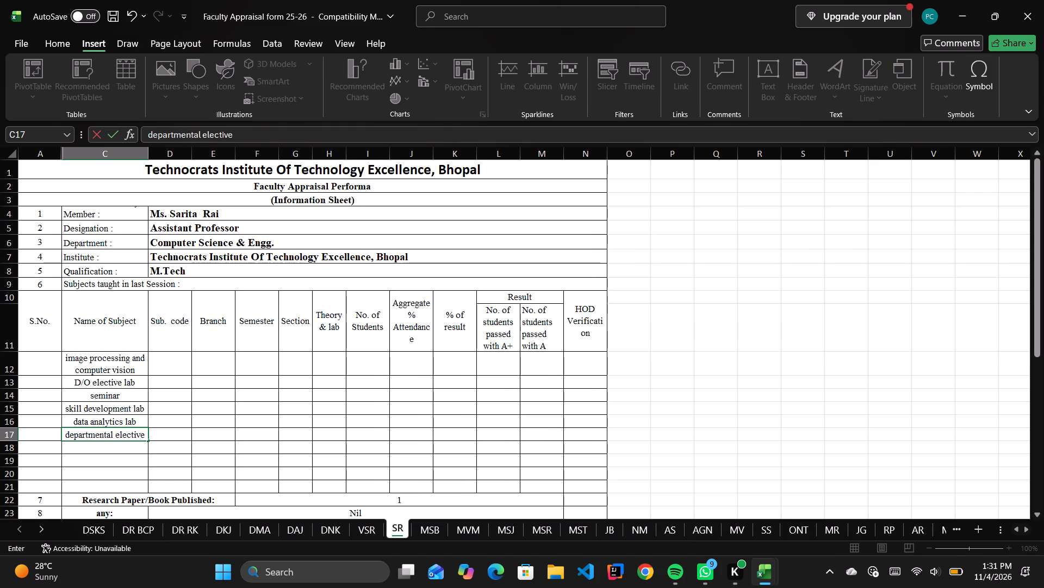
key(minus)
text(big data)
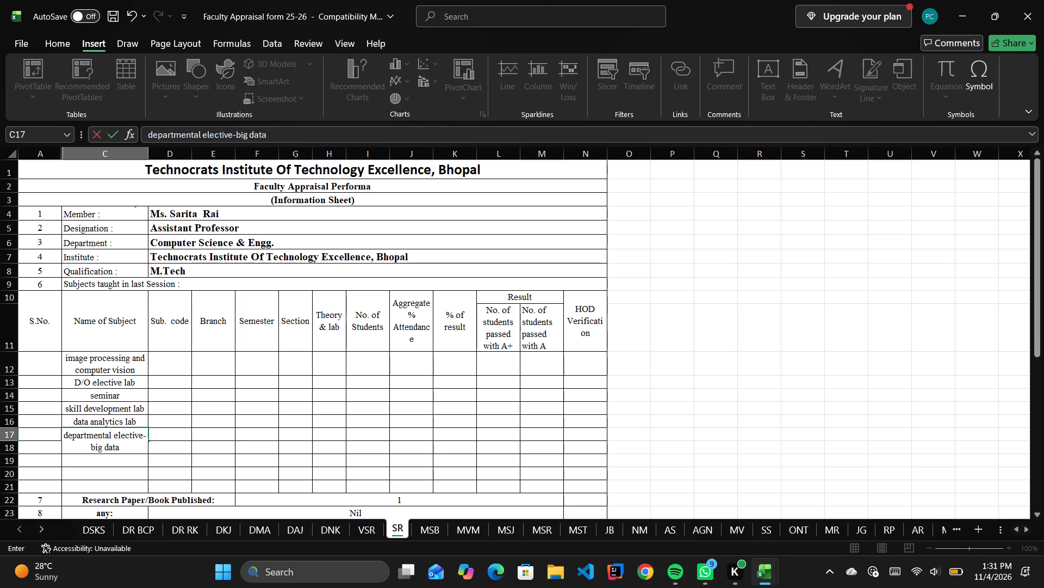
click(96, 464)
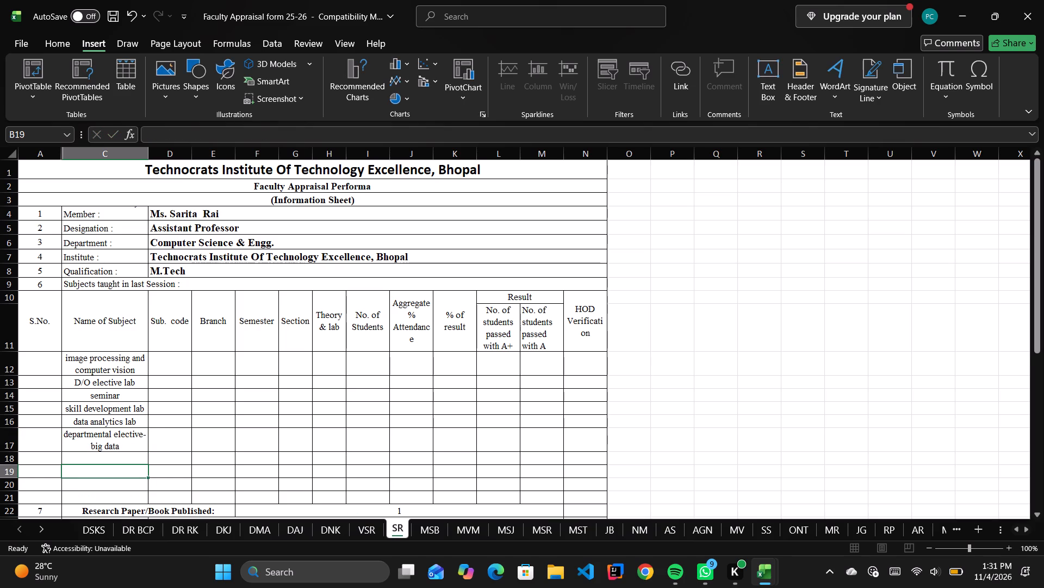
Enter "departmental elective-big data" as the subject name in C18.
click(96, 458)
key(ctrl+v)
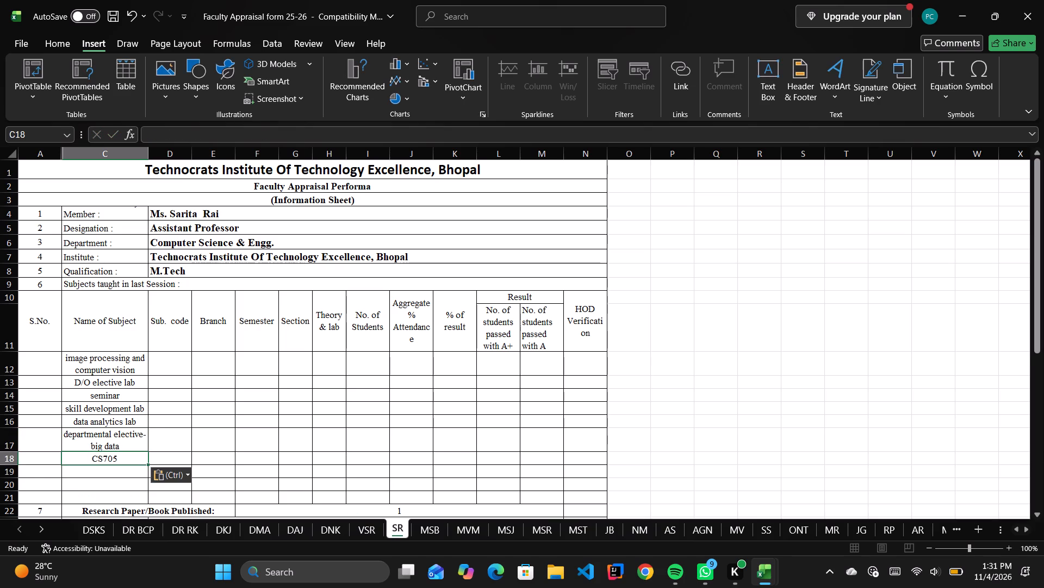
key(BackSpace)
key(BackSpace)
key(BackSpace)
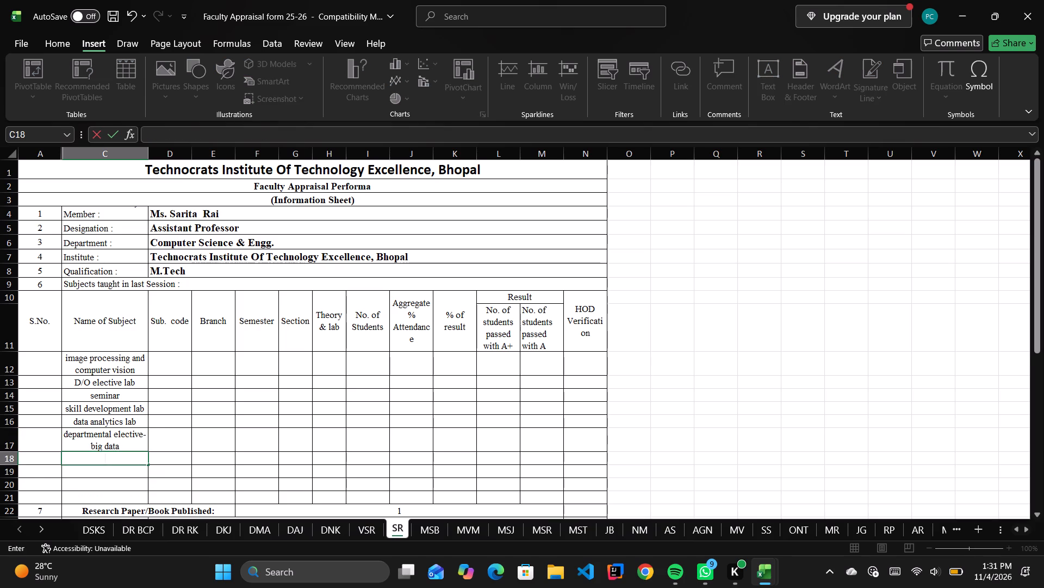
text(departmental)
key(Return)
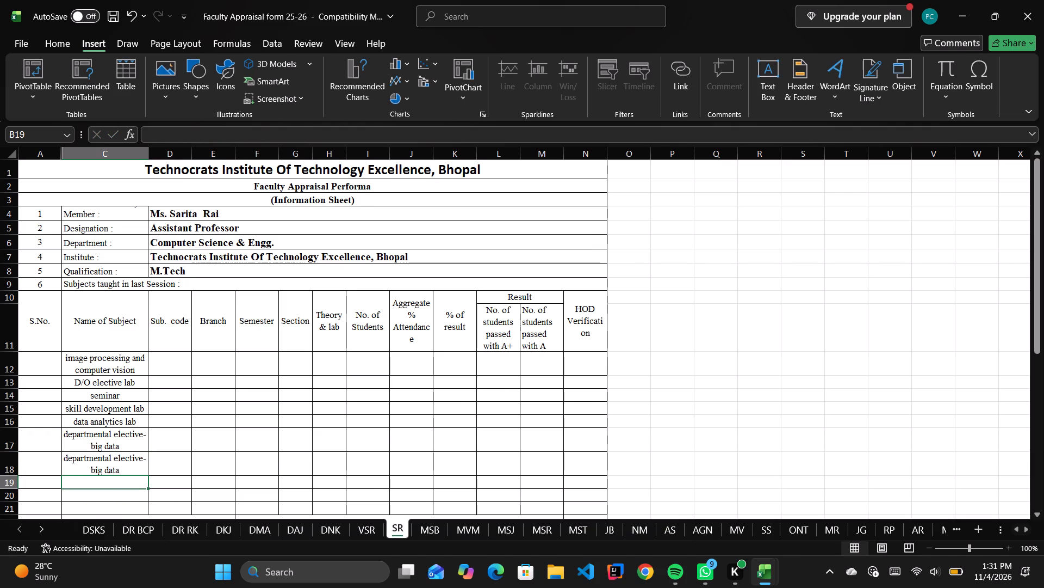
Enter "computer workshop" in C19 and "self study" in C20 as subject names.
text(computer workshop)
click(73, 498)
text(de)
key(BackSpace)
key(BackSpace)
key(d)
key(BackSpace)
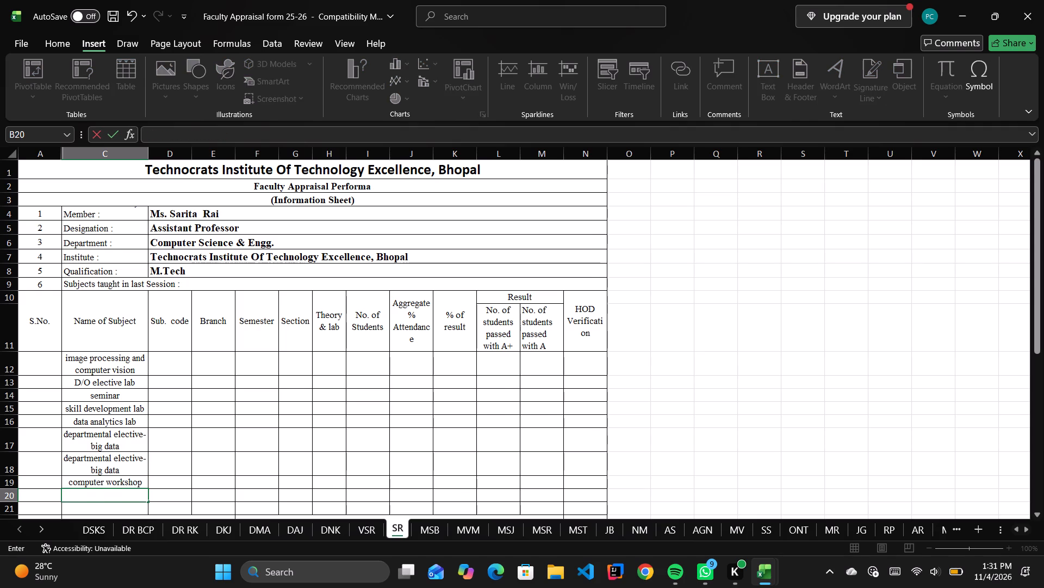
text(dw)
key(BackSpace)
key(BackSpace)
text(sel)
key(t)
key(BackSpace)
text(f stude)
key(BackSpace)
key(y)
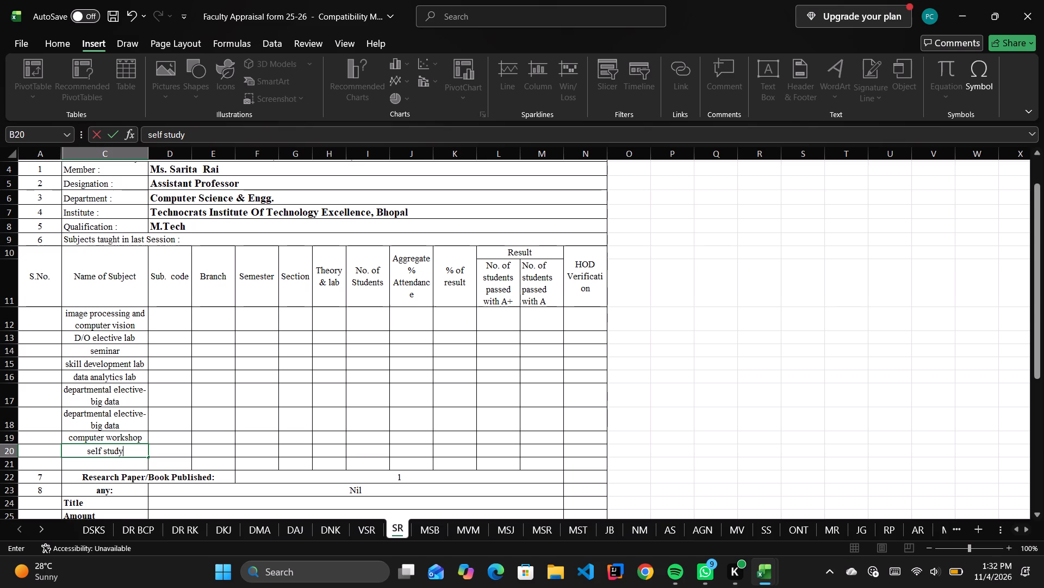
Enter "CS803(A)" in D12 as the subject code for image processing and computer vision.
scroll(140, 427, down, 1)
click(178, 321)
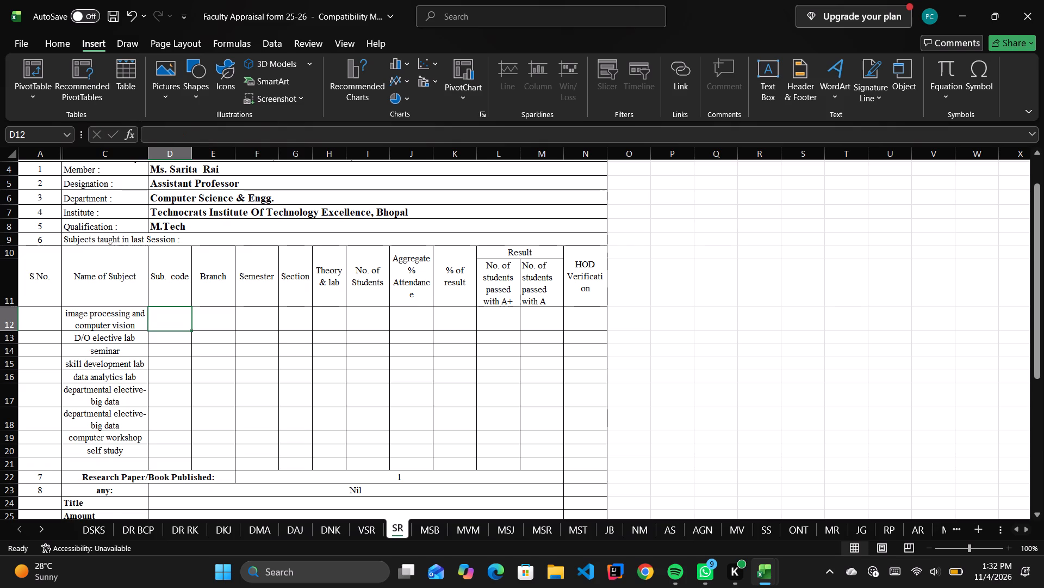
click(169, 323)
text(CS)
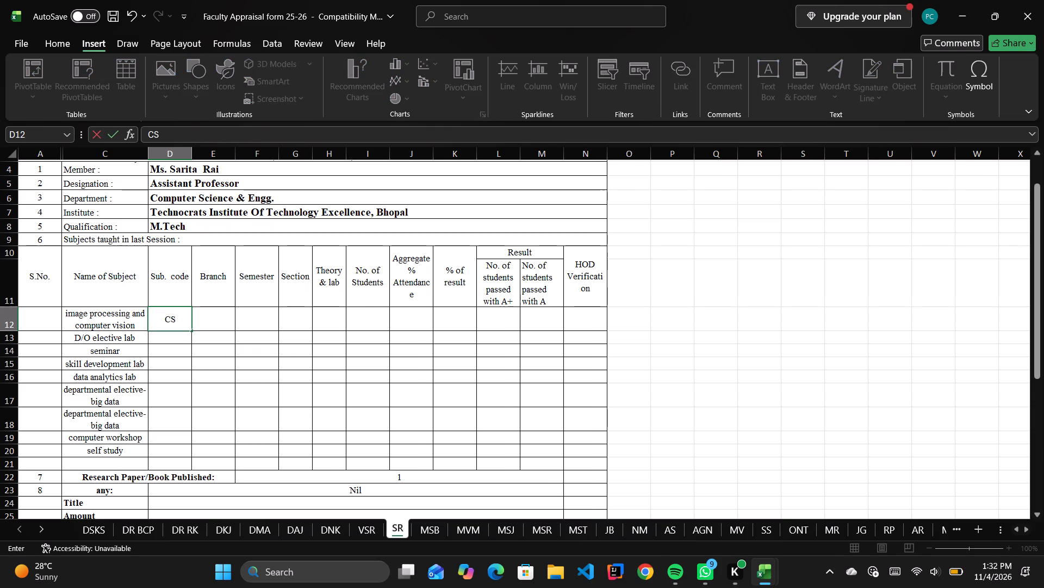
text(803)
key(shift+parenleft)
key(shift+a)
text(00)
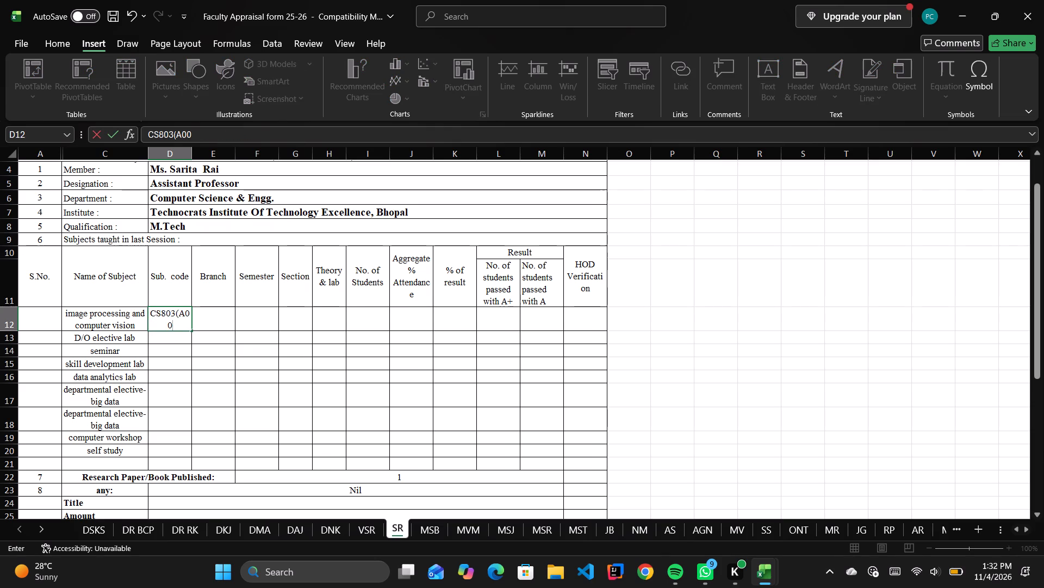
key(BackSpace)
key(shift+parenright)
key(BackSpace)
key(BackSpace)
key(shift+parenright)
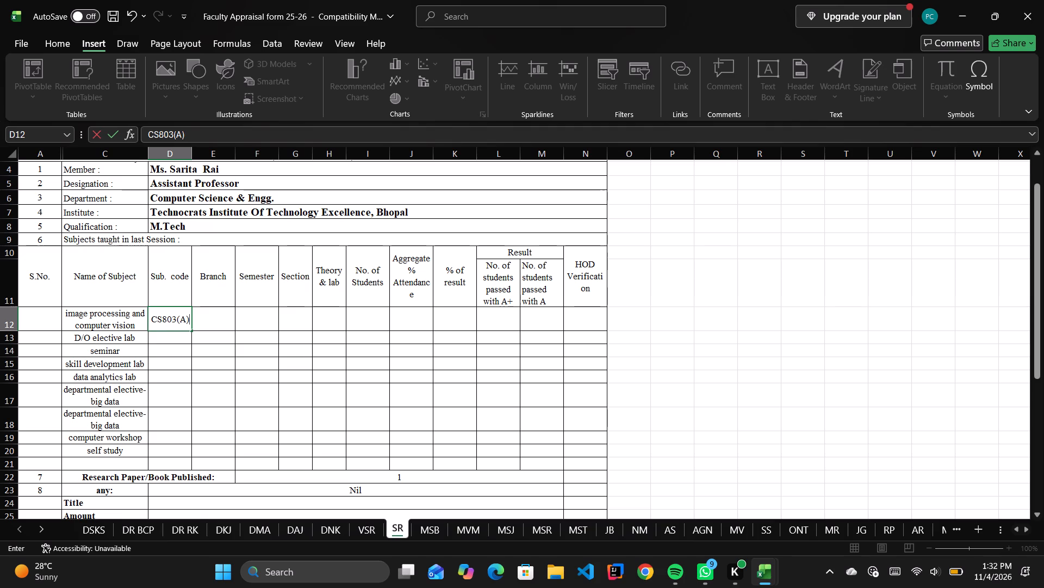
Enter "CS804" in D13 as the subject code for D/O elective lab.
click(169, 340)
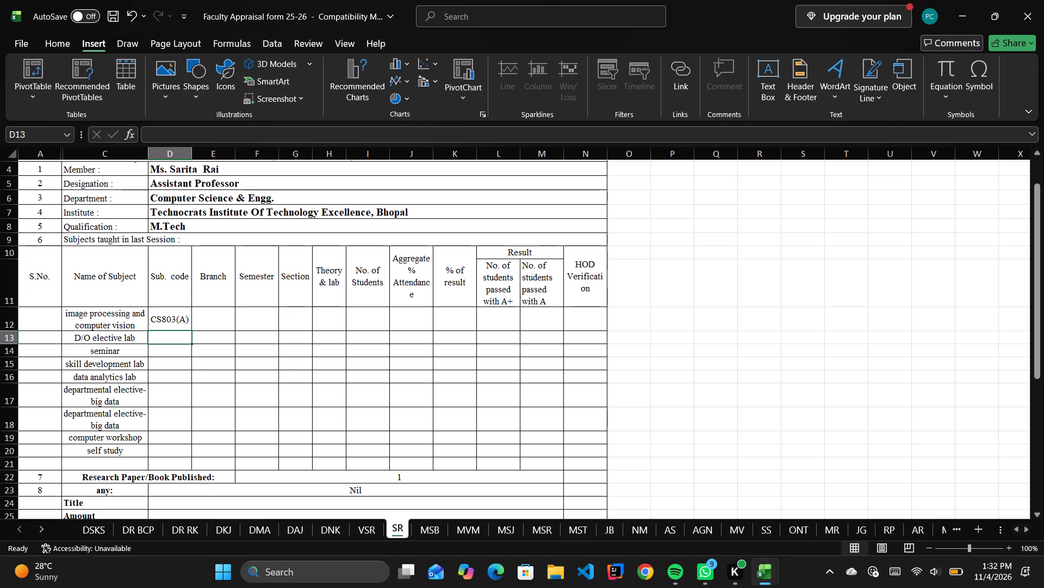
click(169, 339)
text(Cs)
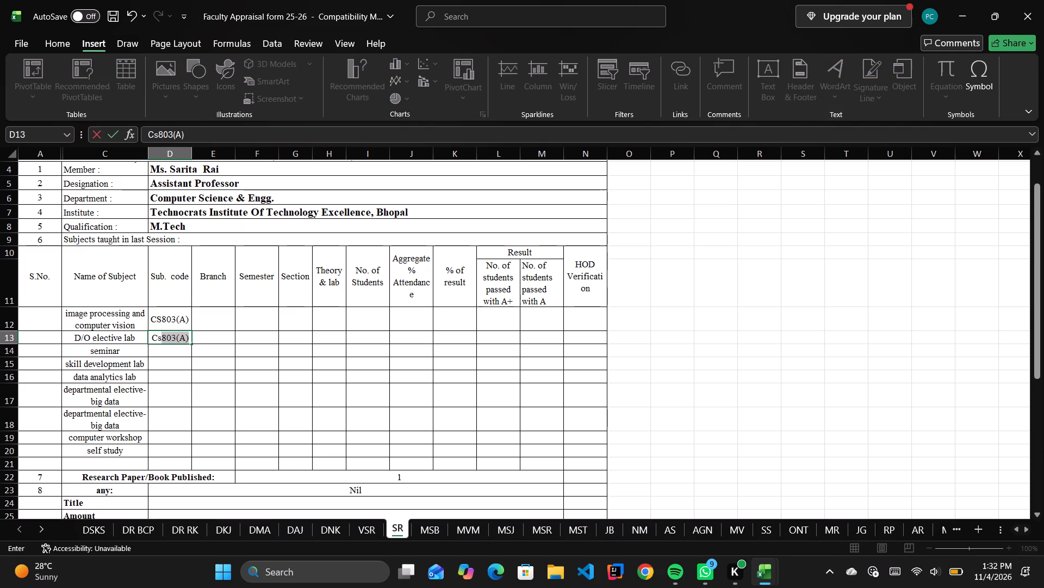
key(BackSpace)
key(shift+s)
key(BackSpace)
key(BackSpace)
key(shift+s)
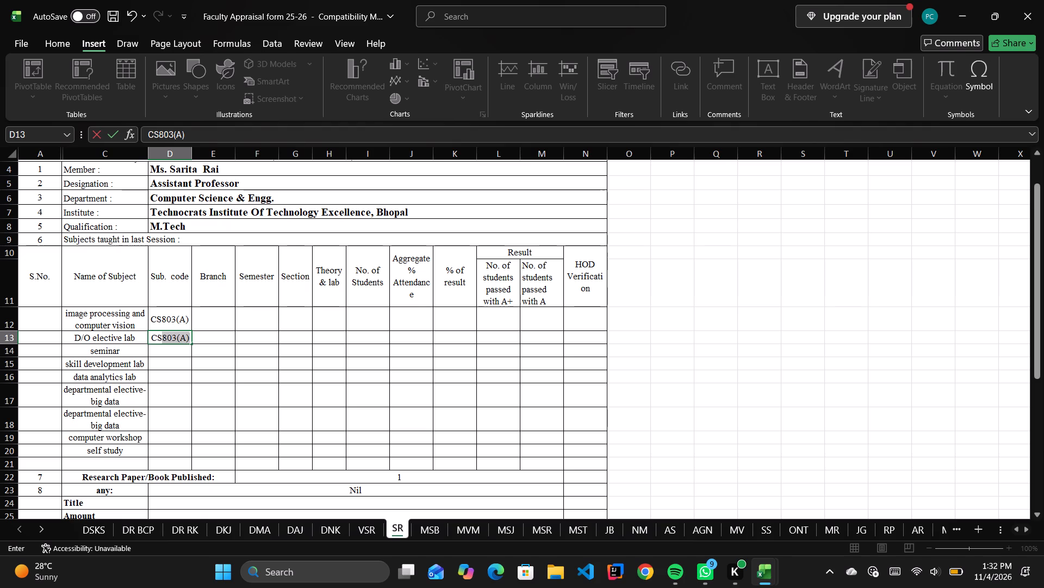
text(8-04)
key(BackSpace)
key(BackSpace)
key(BackSpace)
key(0)
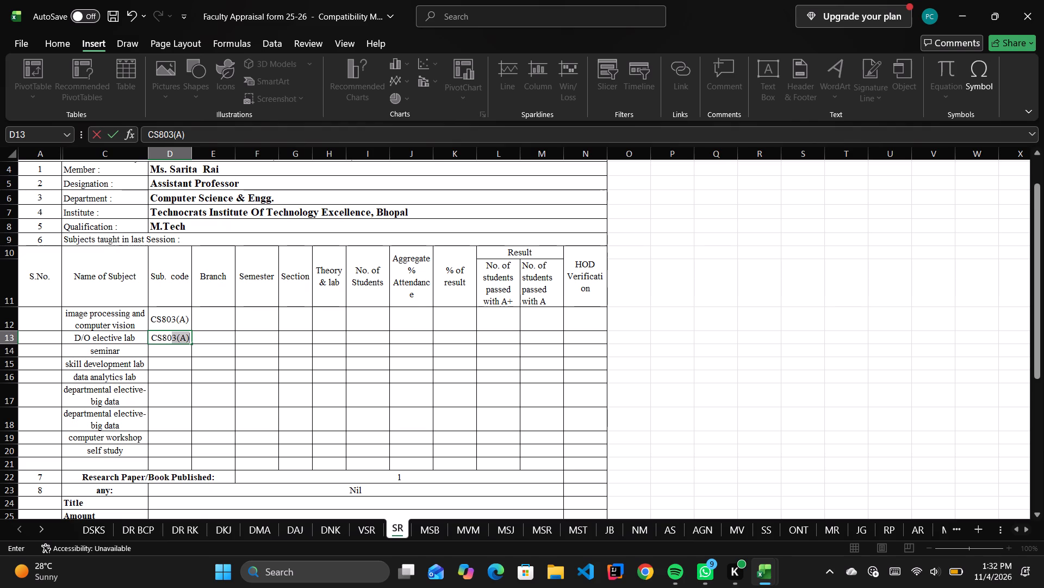
key(4)
Enter "nil" in D14 as the subject code for seminar.
click(169, 354)
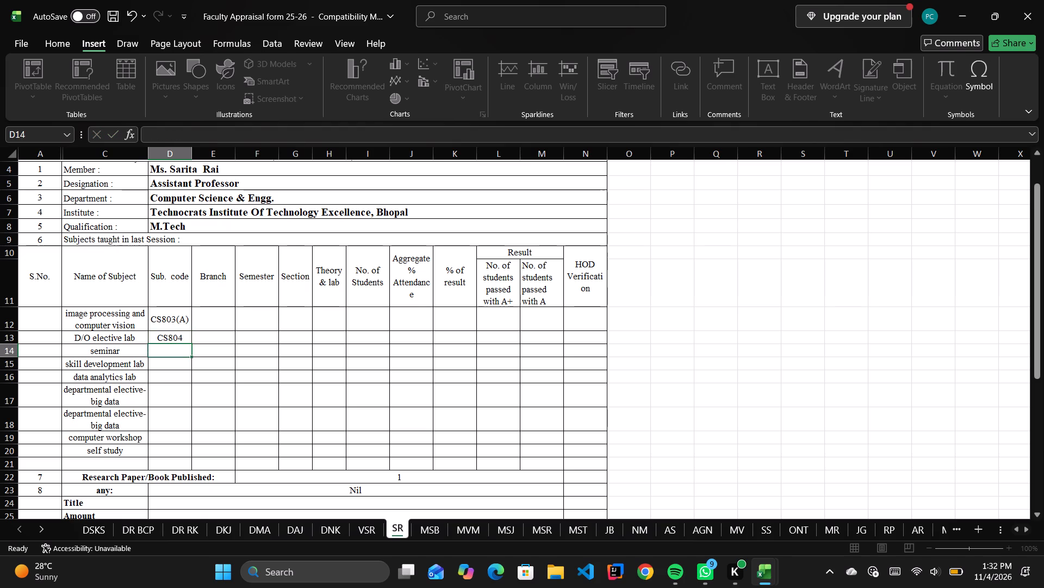
text(CS)
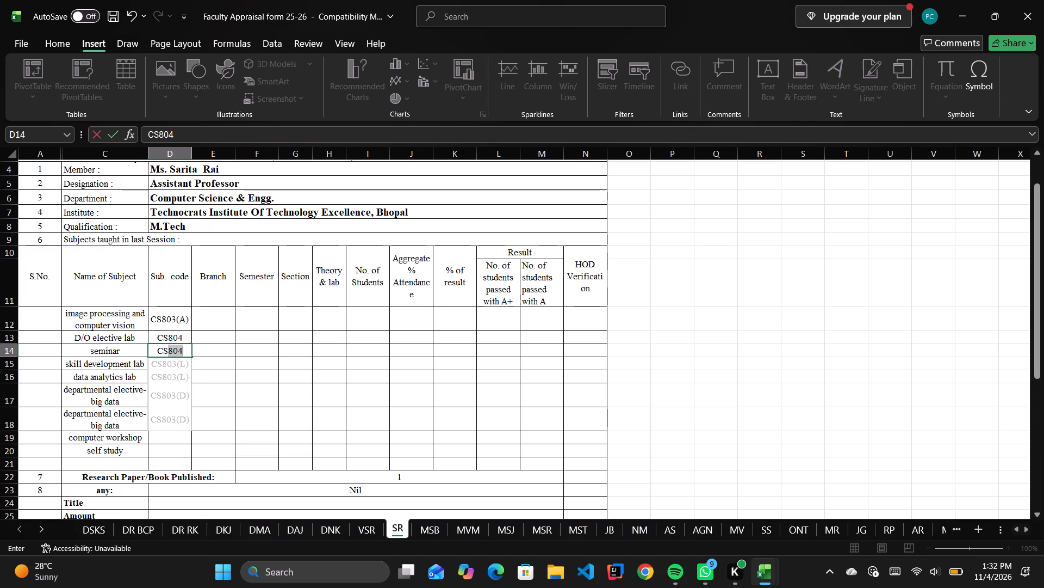
key(BackSpace)
key(BackSpace)
key(BackSpace)
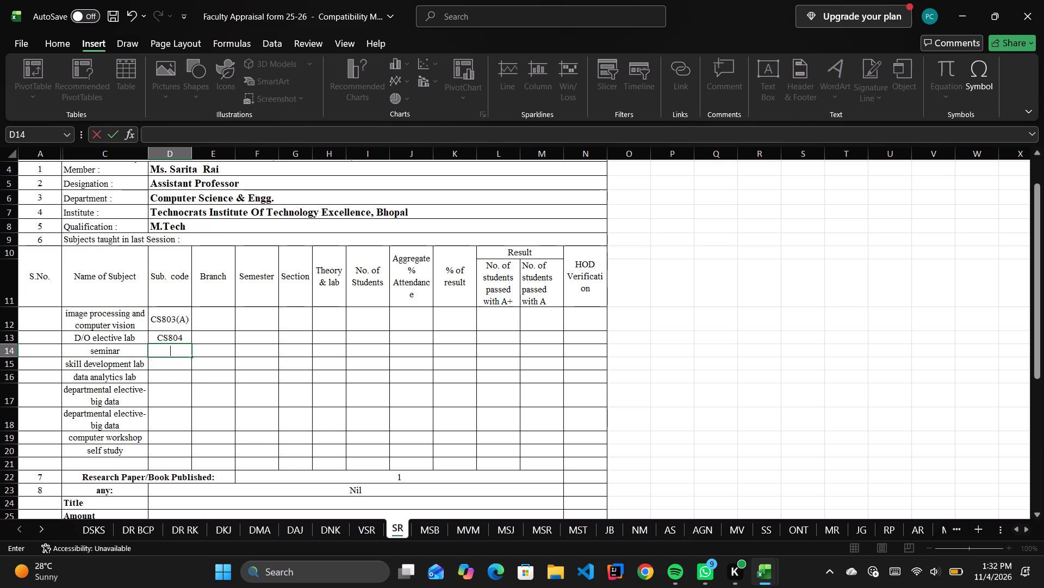
text(nil)
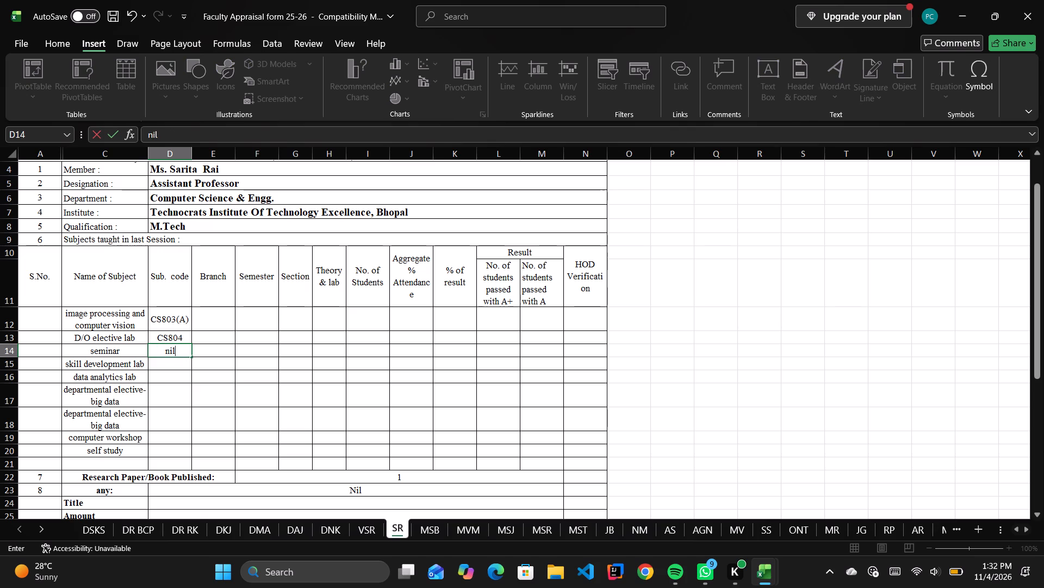
Enter the subject codes "CS606" for skill development lab in D15 and "CS406" for data analytics lab in D16.
double_click(176, 365)
text(CS)
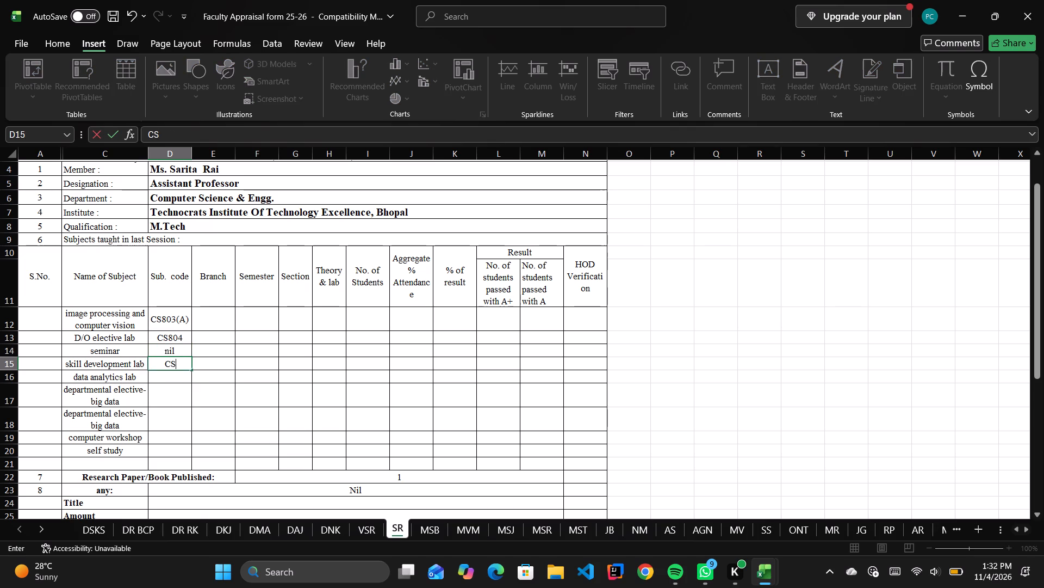
text(606)
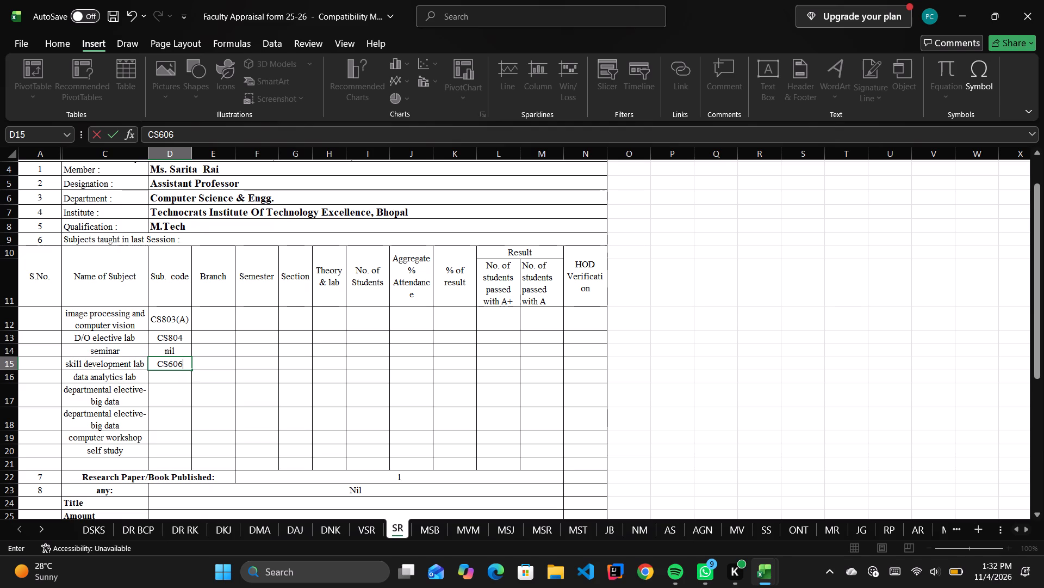
click(175, 378)
text(CS)
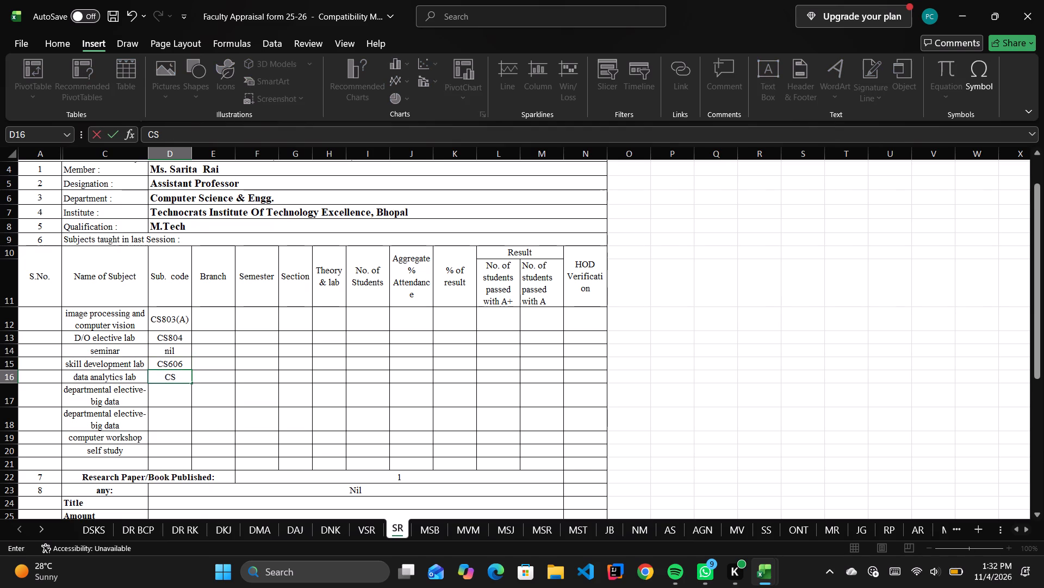
text(406)
Enter the subject codes "CS405" in D17 and "CS702(D)" in D18 for the two departmental elective-big data rows.
click(181, 399)
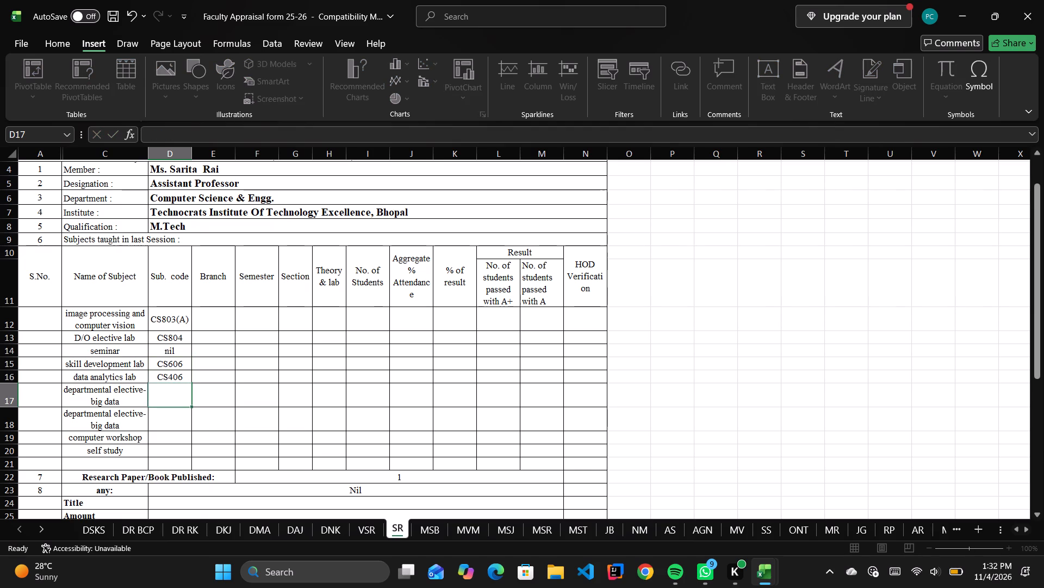
text(CS405)
click(181, 422)
text(CS)
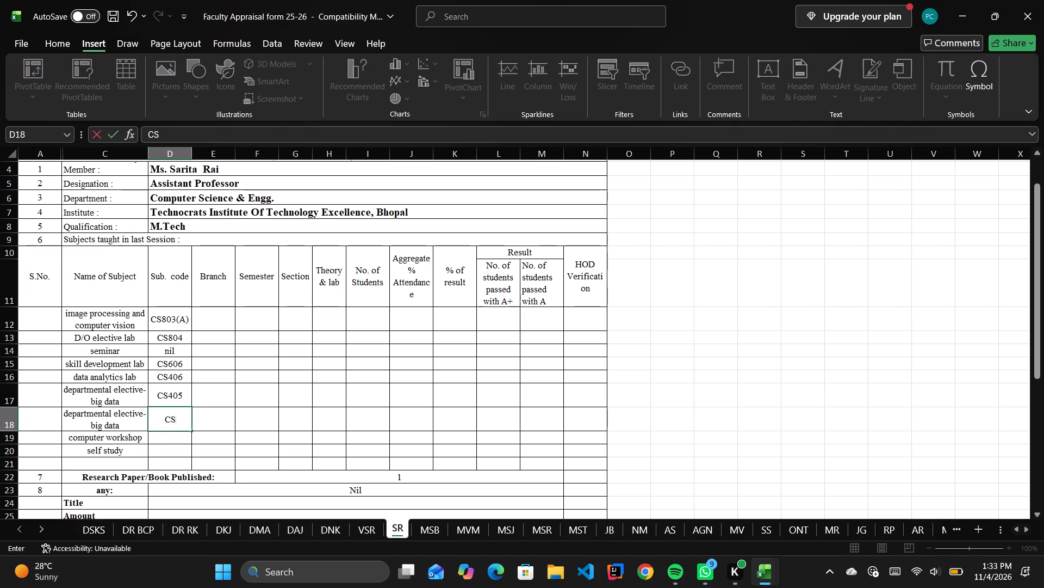
text(70)
key(2)
key(shift+parenleft)
key(shift+d)
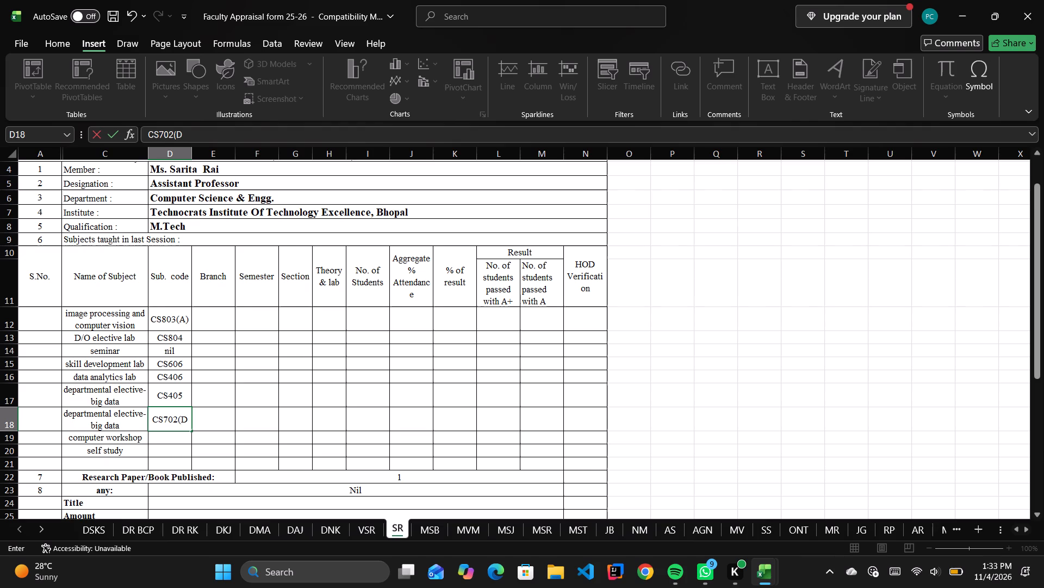
key(shift+parenright)
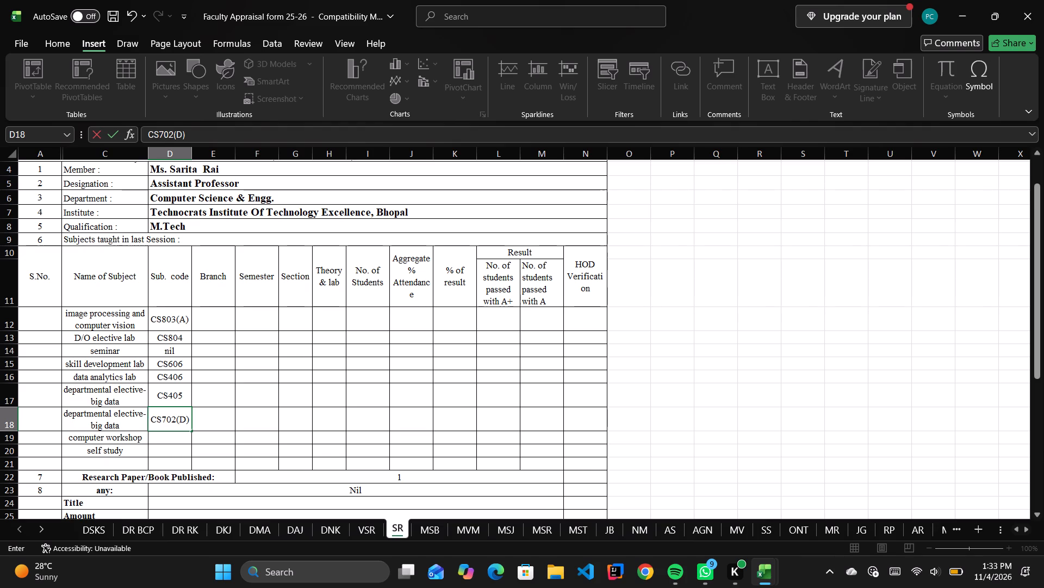
Enter "CS704" in D19 as the subject code for computer workshop.
click(175, 437)
text(CS)
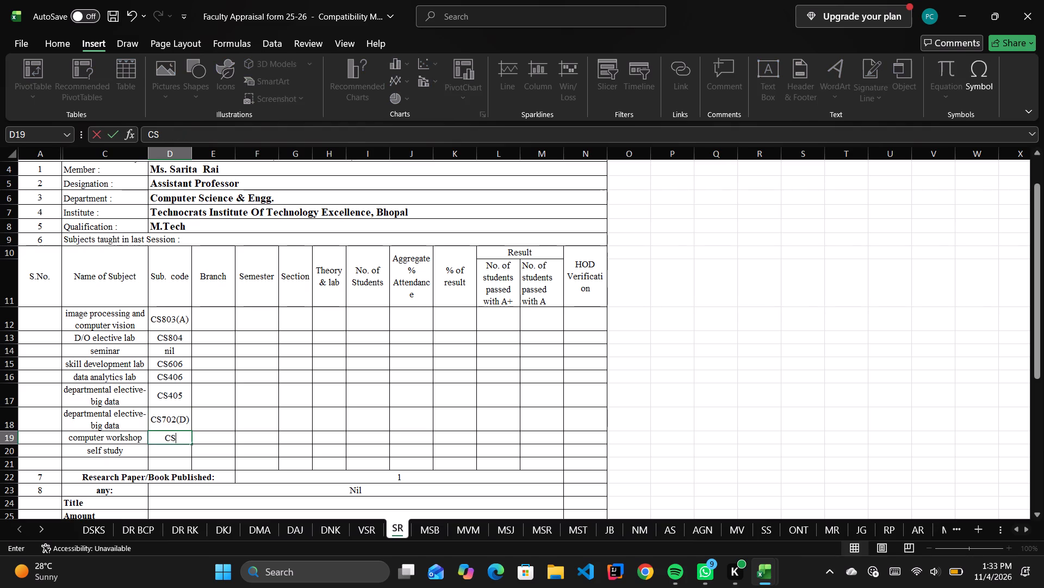
text(704)
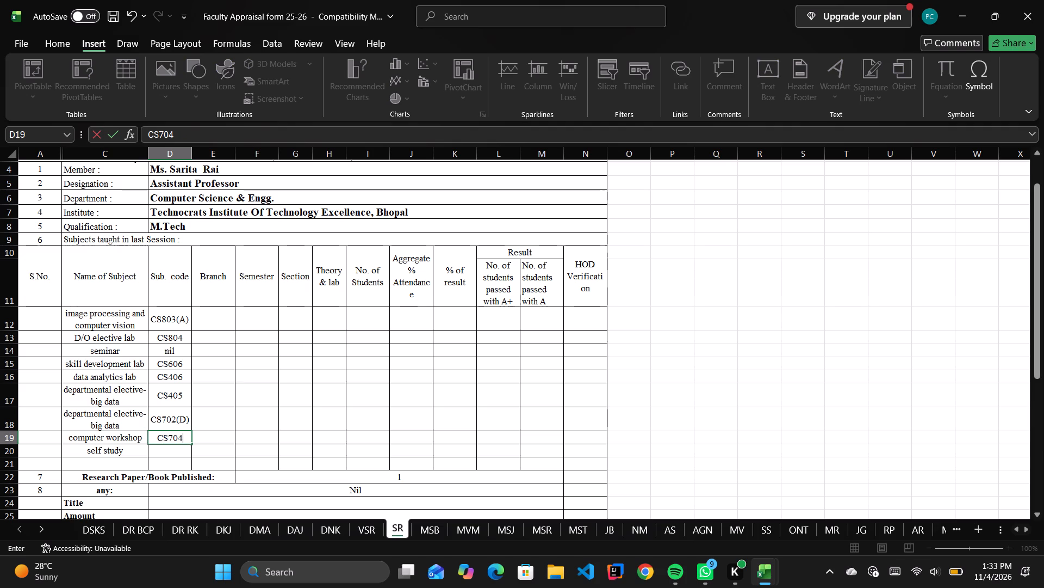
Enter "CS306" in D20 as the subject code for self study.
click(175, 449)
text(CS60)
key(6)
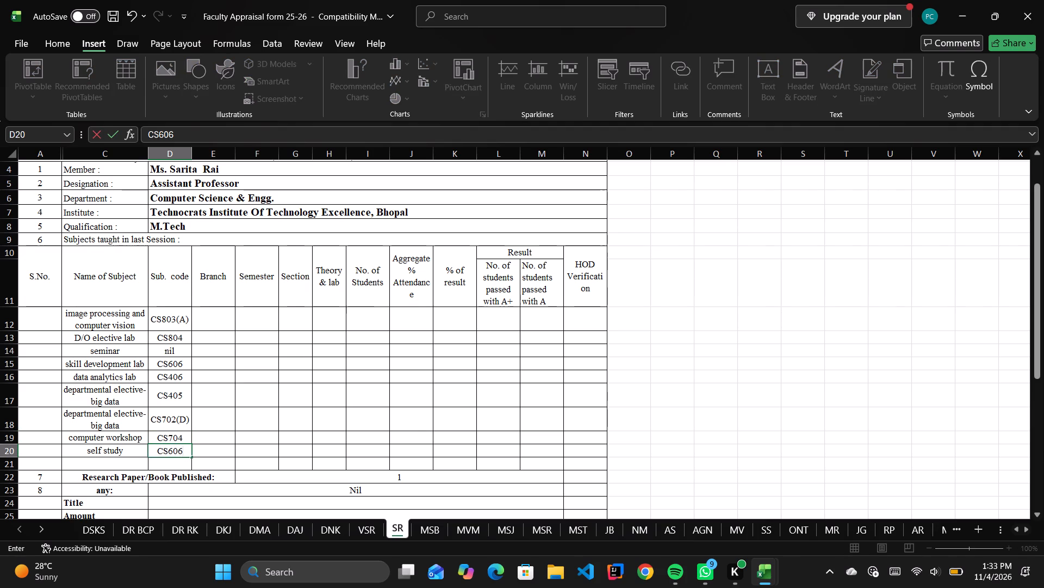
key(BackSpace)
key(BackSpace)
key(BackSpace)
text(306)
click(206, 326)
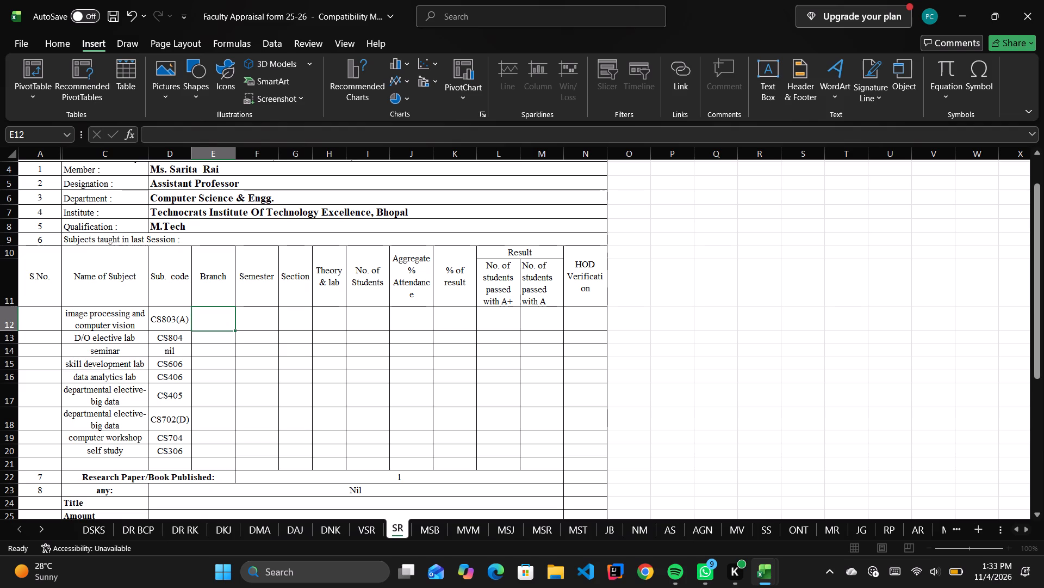
Change the subject code for data analytics lab in D16 to "CS605".
click(183, 377)
key(BackSpace)
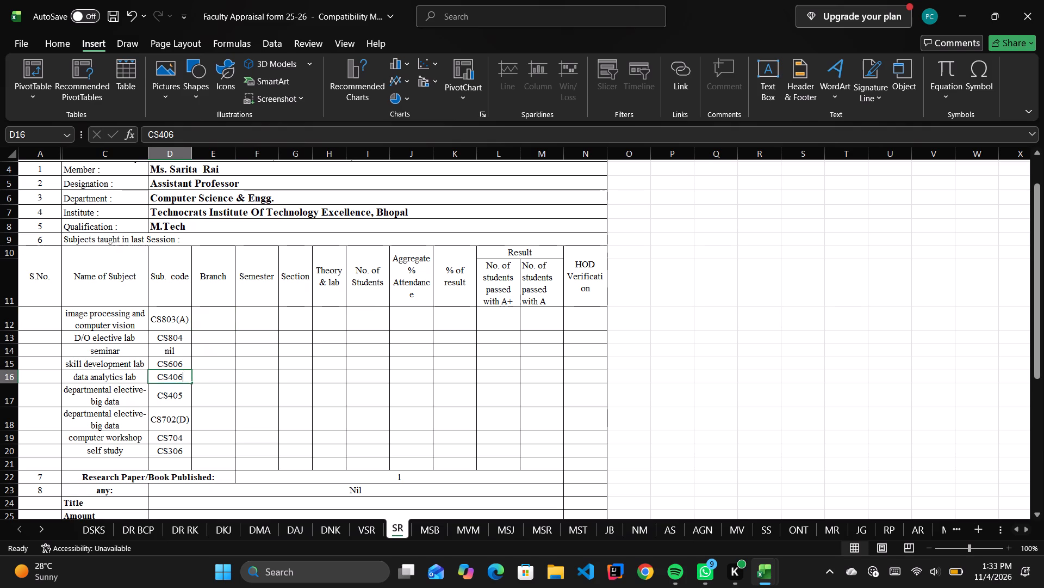
key(BackSpace)
text(CS605)
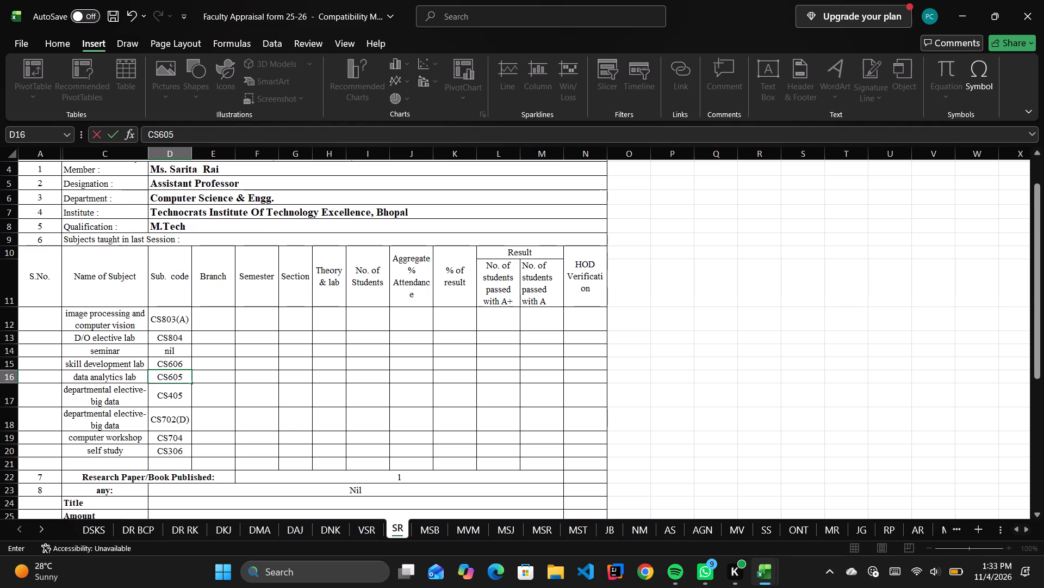
Change the subject code in D17, the first departmental elective-big data row, to "CS702(D)".
click(179, 399)
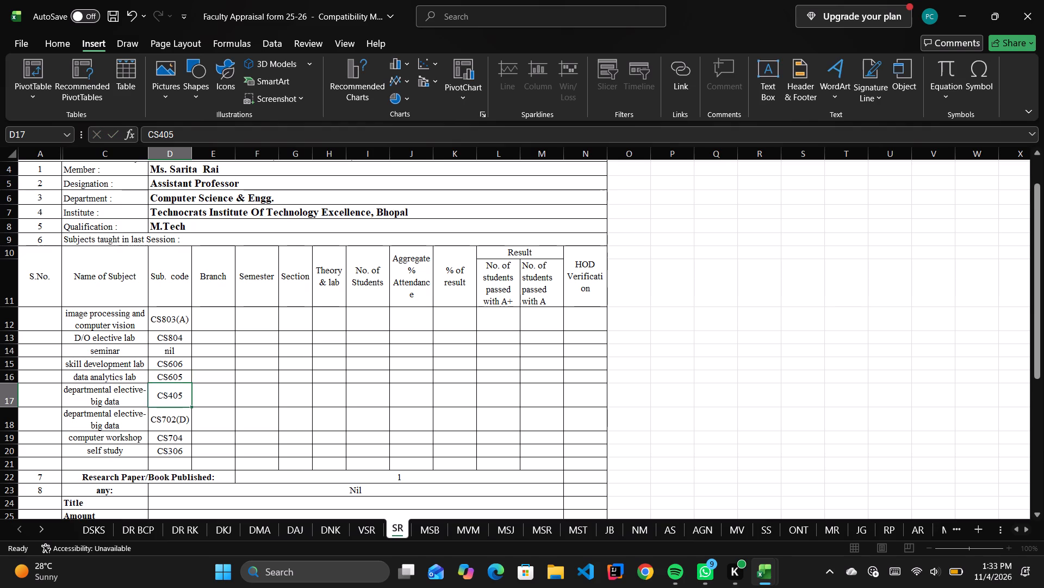
click(188, 399)
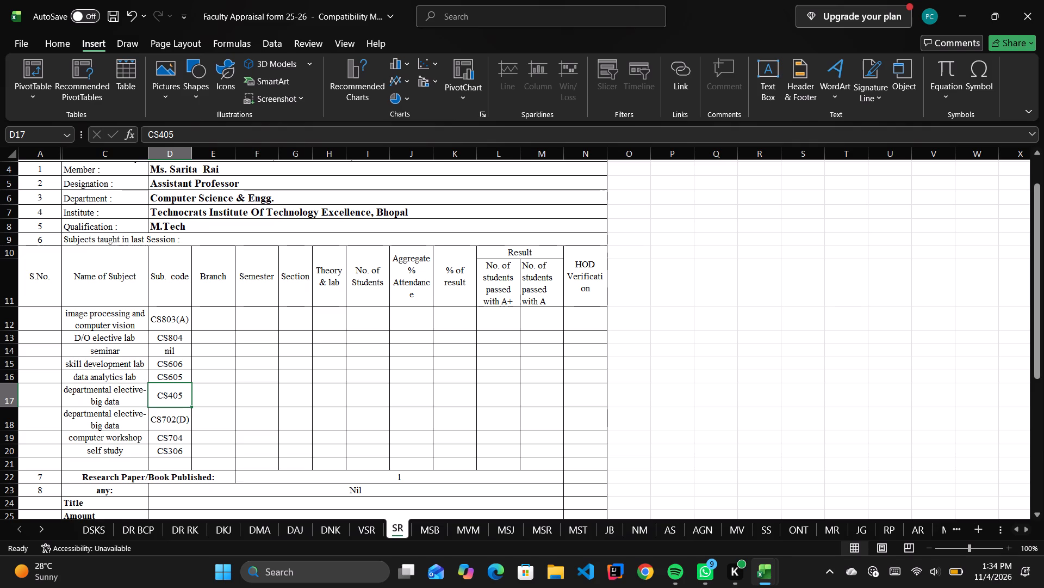
click(183, 396)
key(BackSpace)
key(BackSpace)
key(BackSpace)
key(BackSpace)
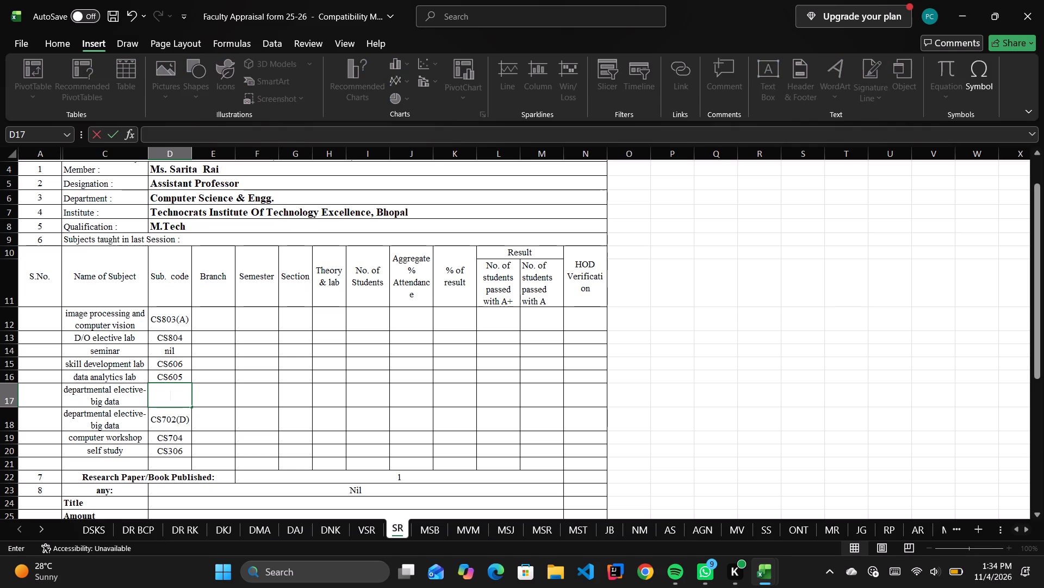
click(175, 401)
text(CS)
text(70)
key(3)
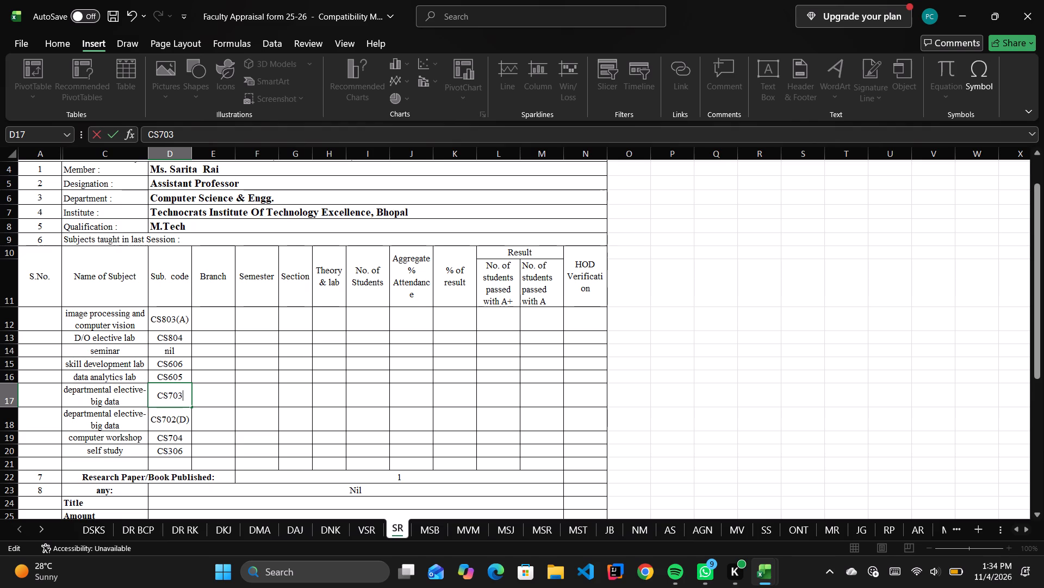
key(BackSpace)
key(2)
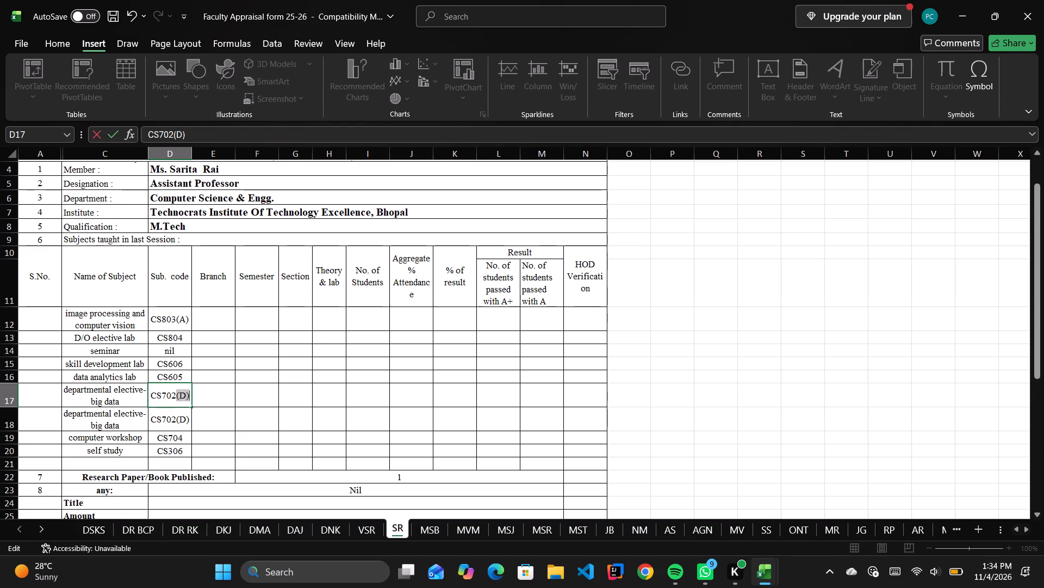
key(shift+parenleft)
key(shift+d)
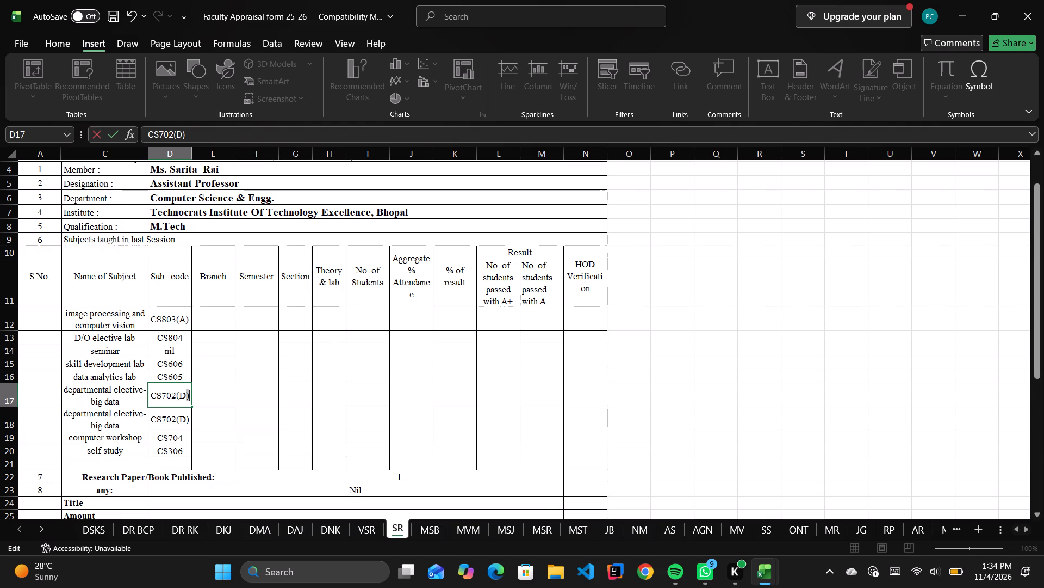
Change the subject code in D18, the second departmental elective-big data row, to "CS704".
double_click(188, 424)
key(BackSpace)
key(BackSpace)
key(BackSpace)
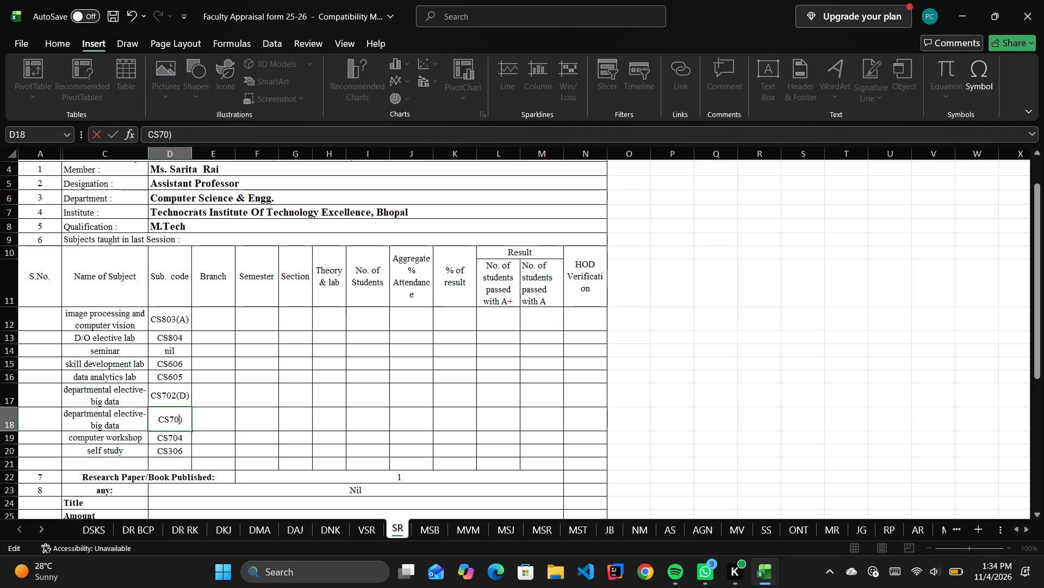
key(BackSpace)
key(Right)
key(BackSpace)
text(04)
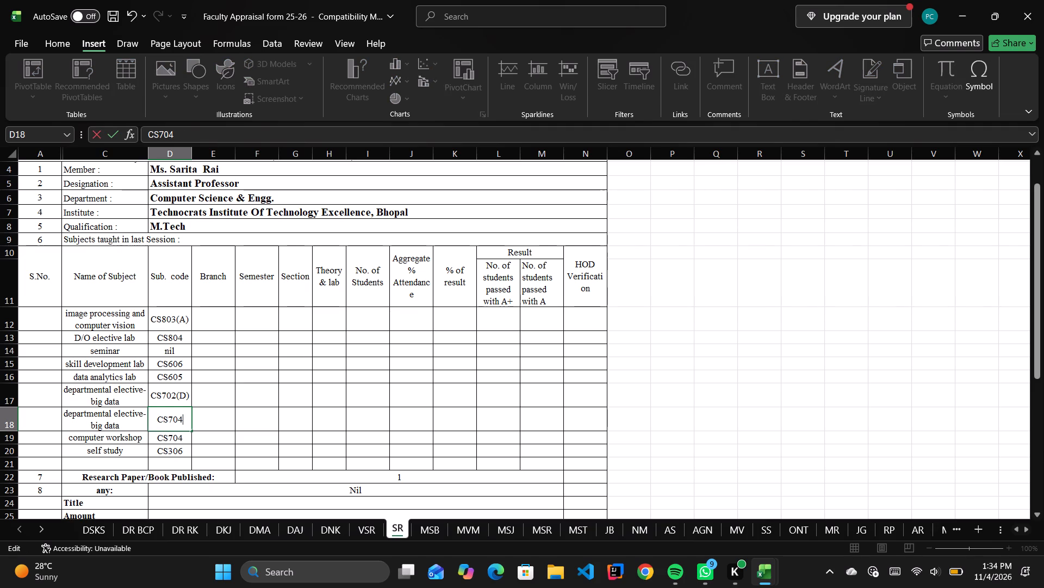
Change the subject code for computer workshop in D19 to "CS306".
click(185, 442)
key(BackSpace)
key(BackSpace)
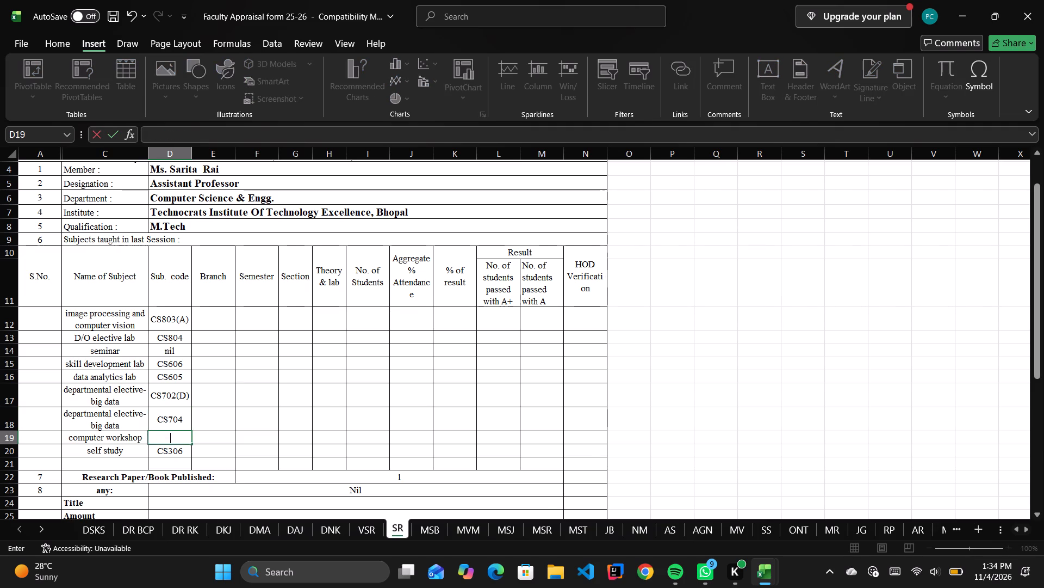
text(CS)
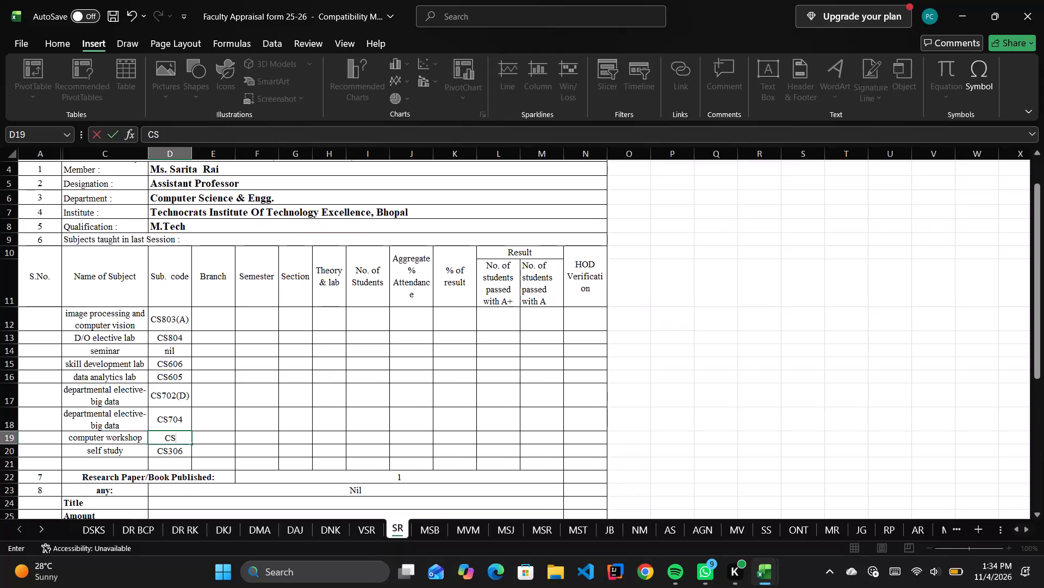
text(306)
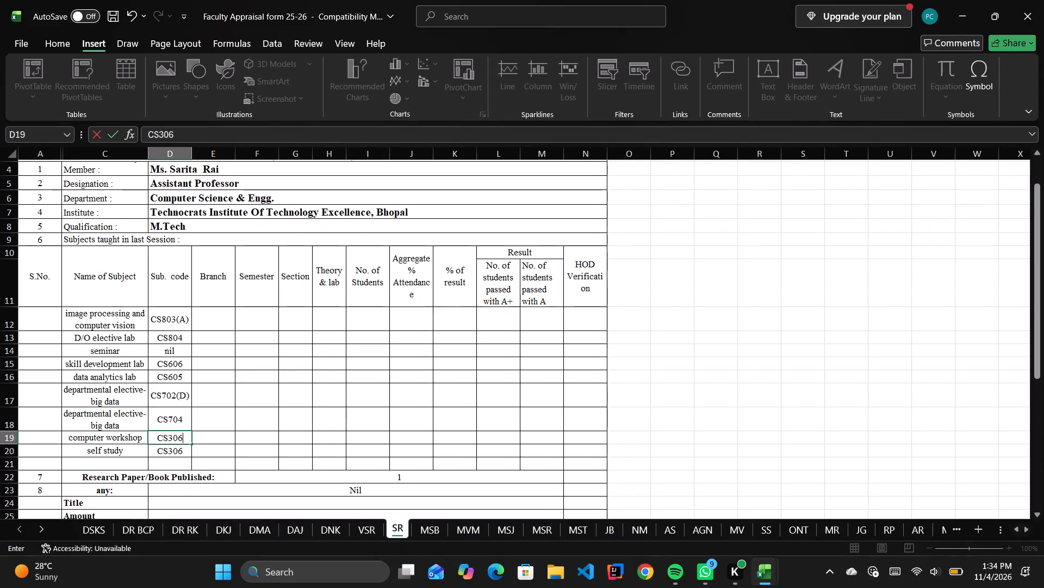
Replace the subject code for self study in D20 with "nil".
double_click(184, 452)
key(BackSpace)
key(BackSpace)
key(BackSpace)
key(BackSpace)
key(BackSpace)
key(BackSpace)
key(BackSpace)
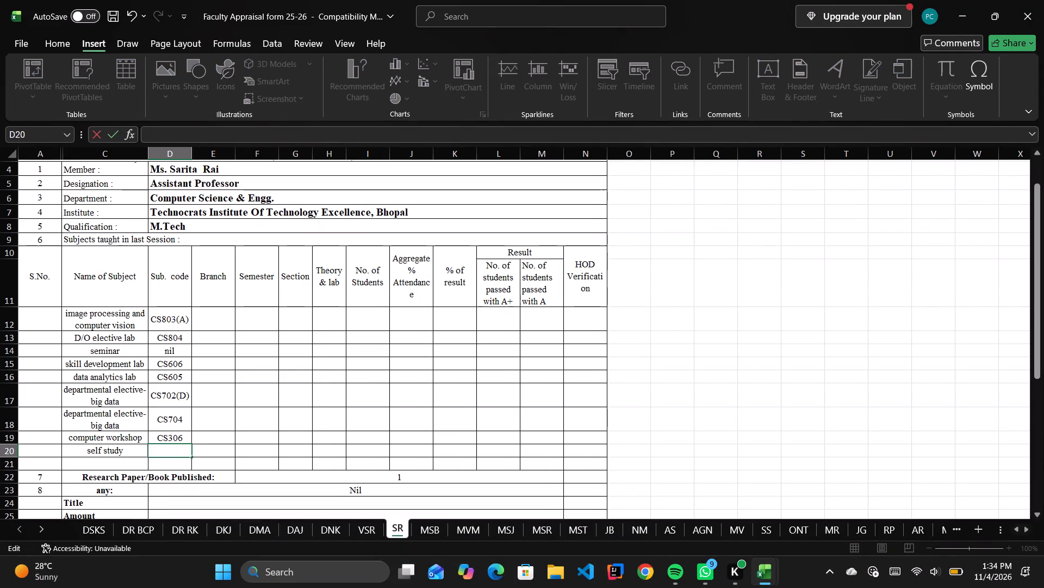
key(v)
key(BackSpace)
key(b)
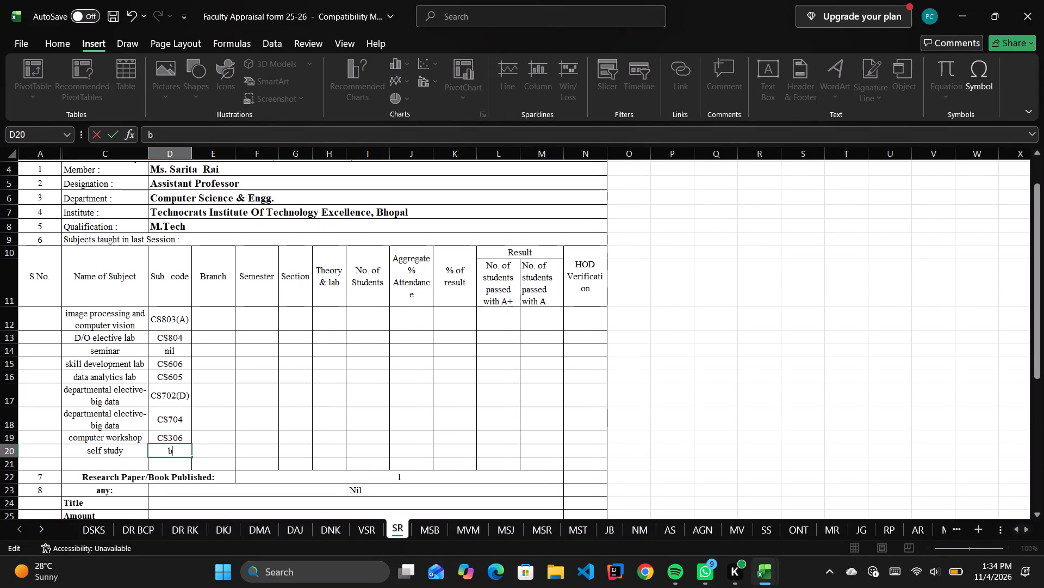
key(BackSpace)
key(n)
click(184, 452)
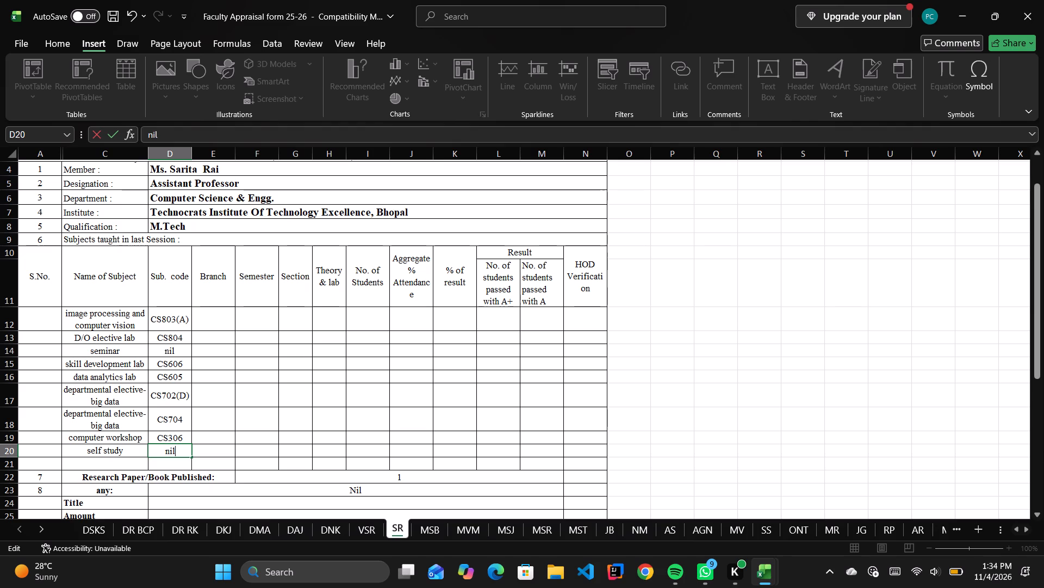
Enter "CSE" as the branch in E12 through E16, from image processing and computer vision to data analytics lab.
click(215, 314)
text(CSE)
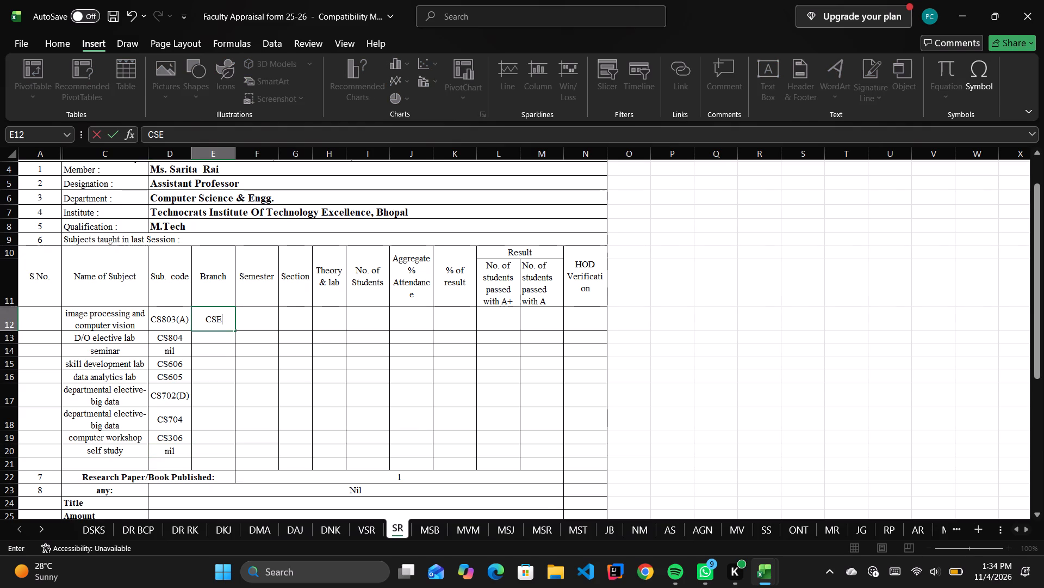
click(215, 338)
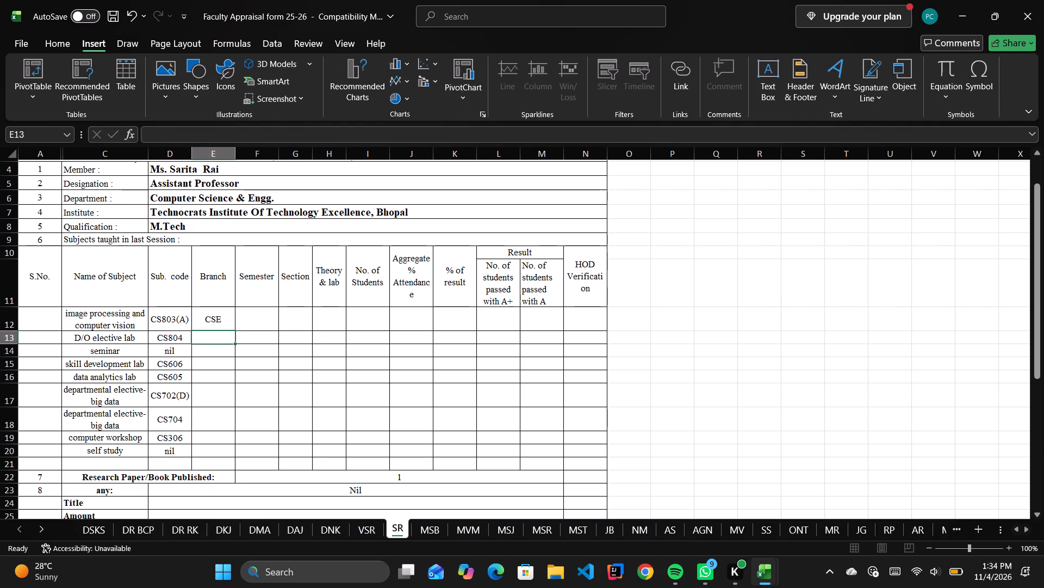
text(CSE)
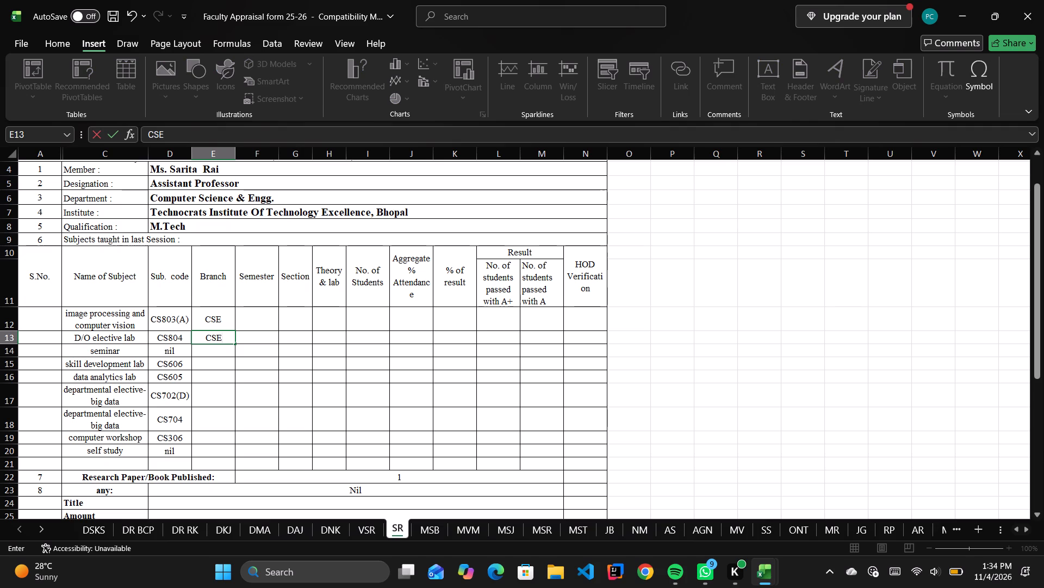
double_click(213, 350)
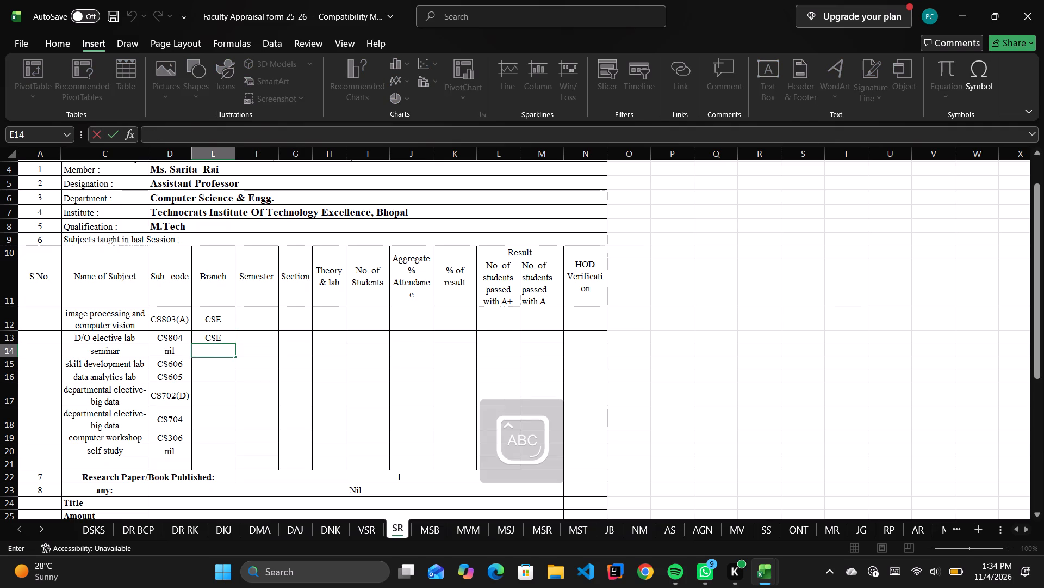
text(CSE)
click(212, 364)
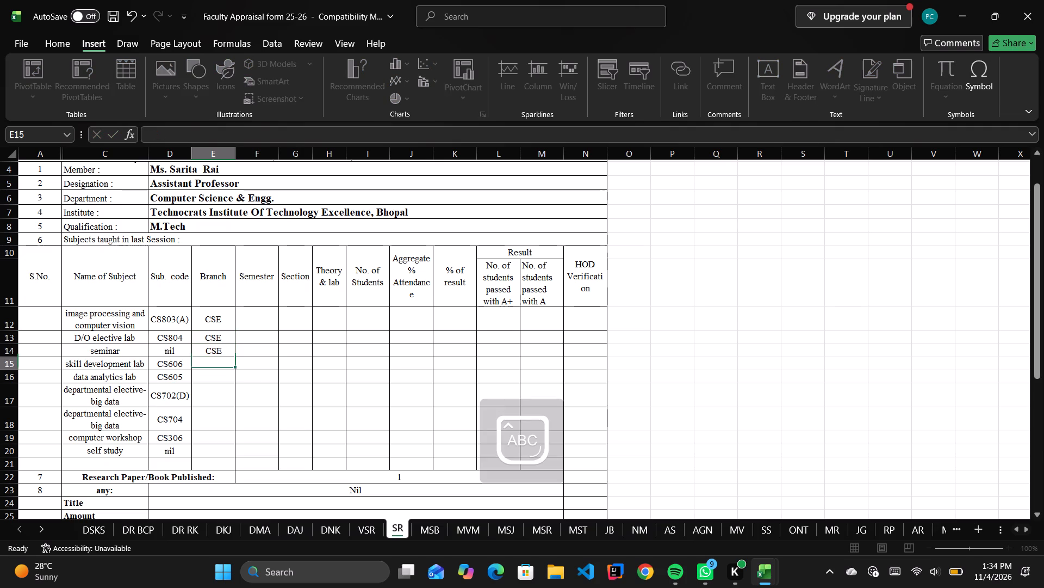
text(CSE)
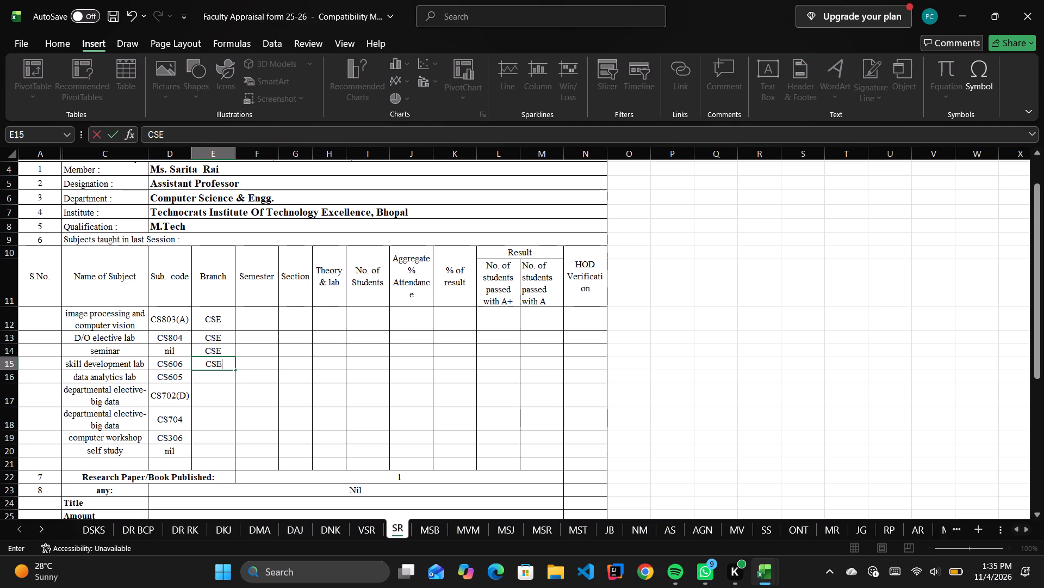
key(c)
key(BackSpace)
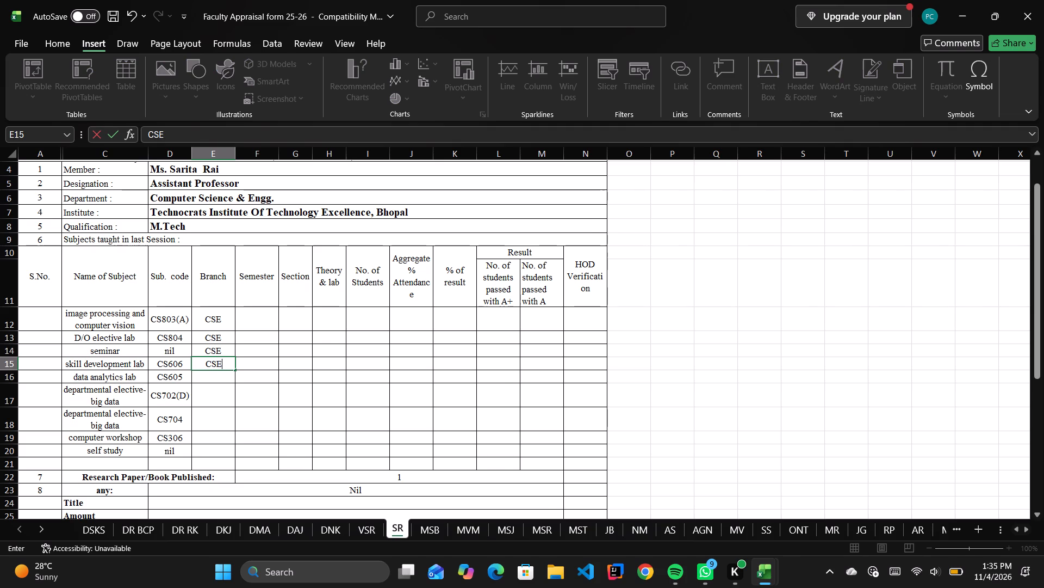
click(212, 377)
text(CSE)
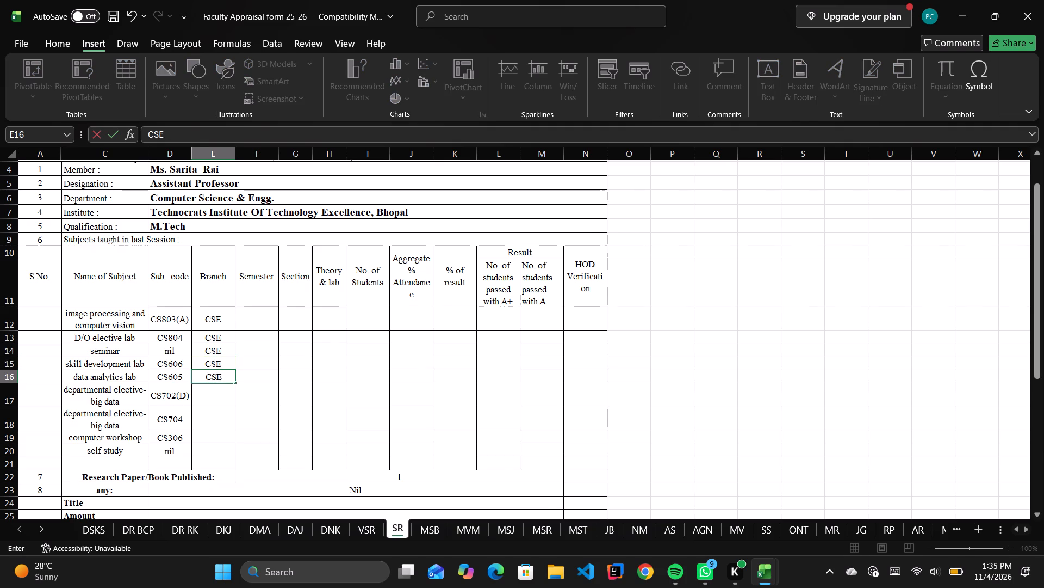
Enter "CSE" as the branch in E17 and E18 for the two departmental elective-big data rows.
double_click(212, 401)
text(CSE)
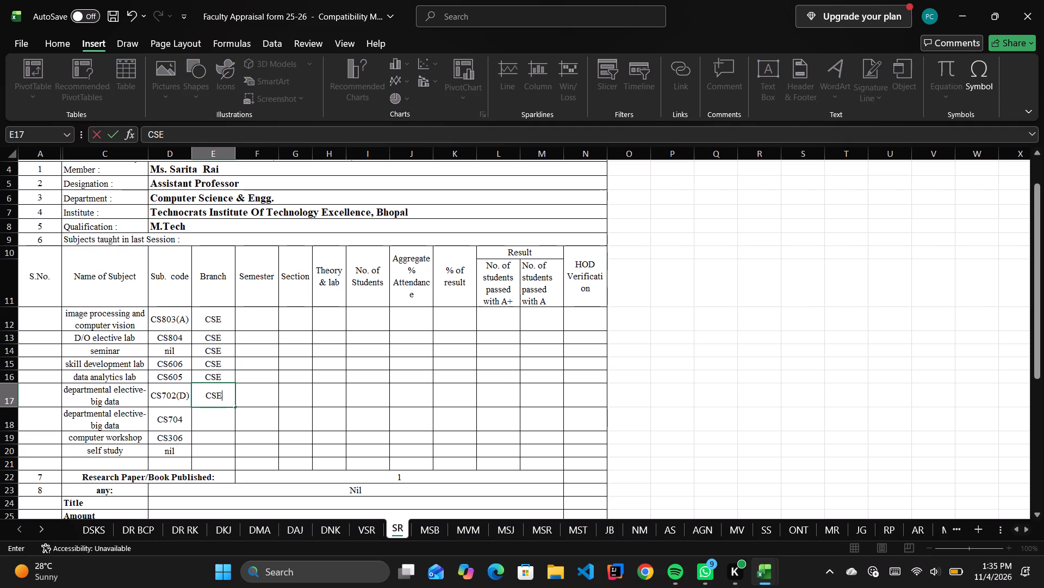
double_click(212, 408)
text(CSE)
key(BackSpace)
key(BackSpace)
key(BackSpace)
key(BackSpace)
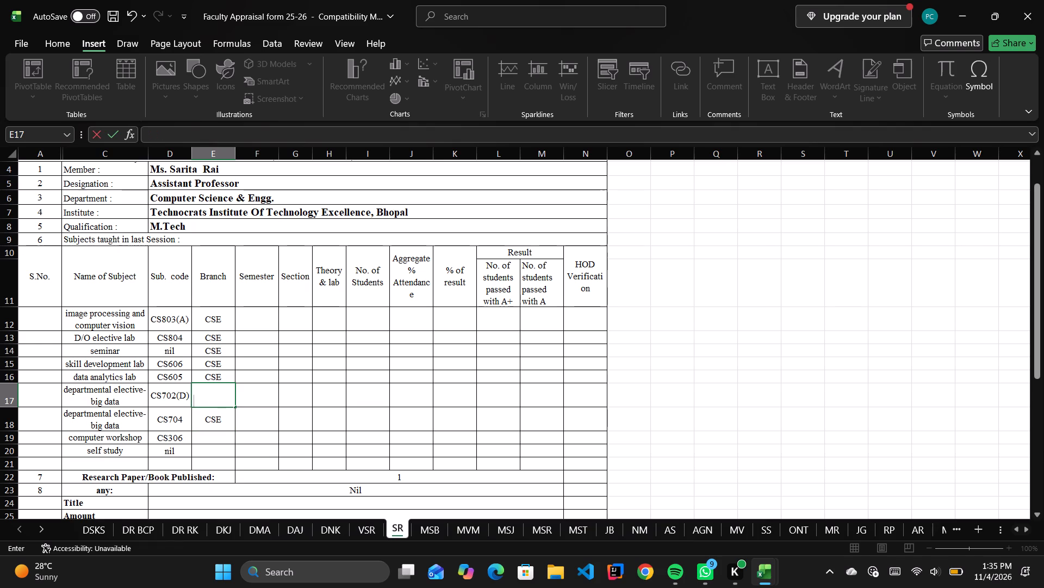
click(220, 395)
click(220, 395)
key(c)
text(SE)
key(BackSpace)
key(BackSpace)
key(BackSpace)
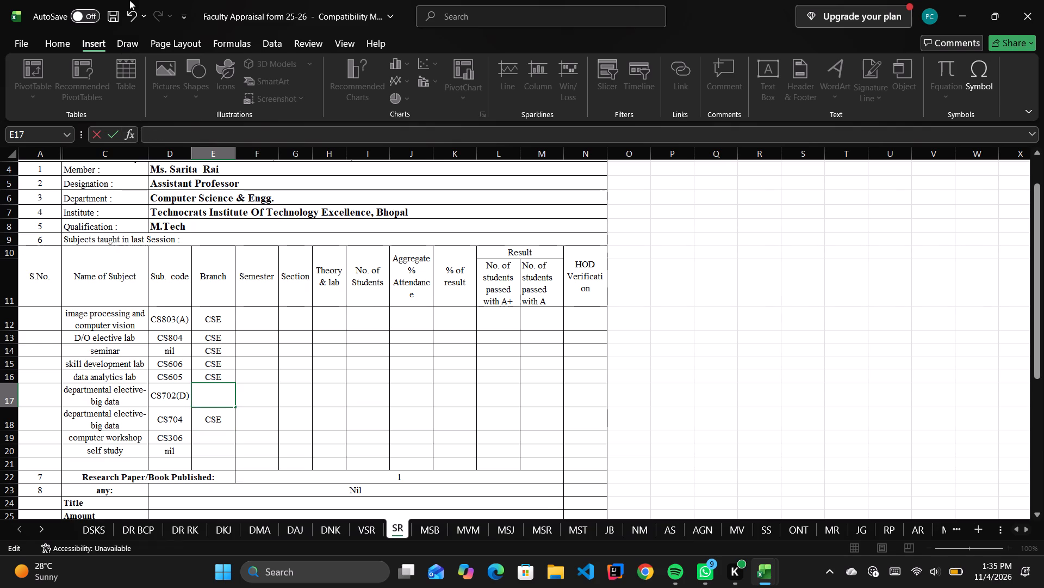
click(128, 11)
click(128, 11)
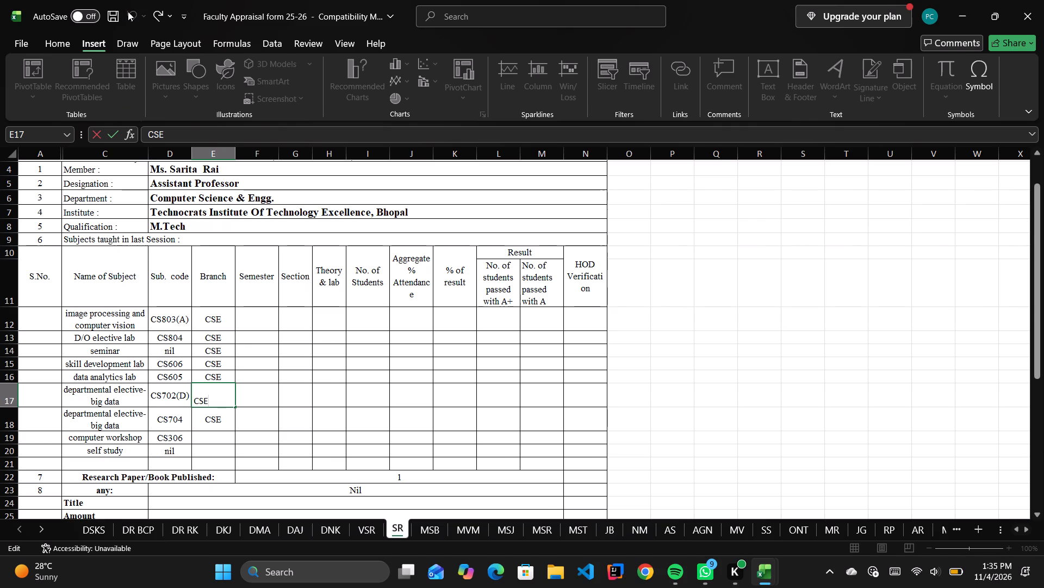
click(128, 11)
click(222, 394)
Clear and re-enter "CSE" as the branch in E17 for the departmental elective-big data row coded CS702(D).
key(BackSpace)
key(BackSpace)
key(BackSpace)
key(BackSpace)
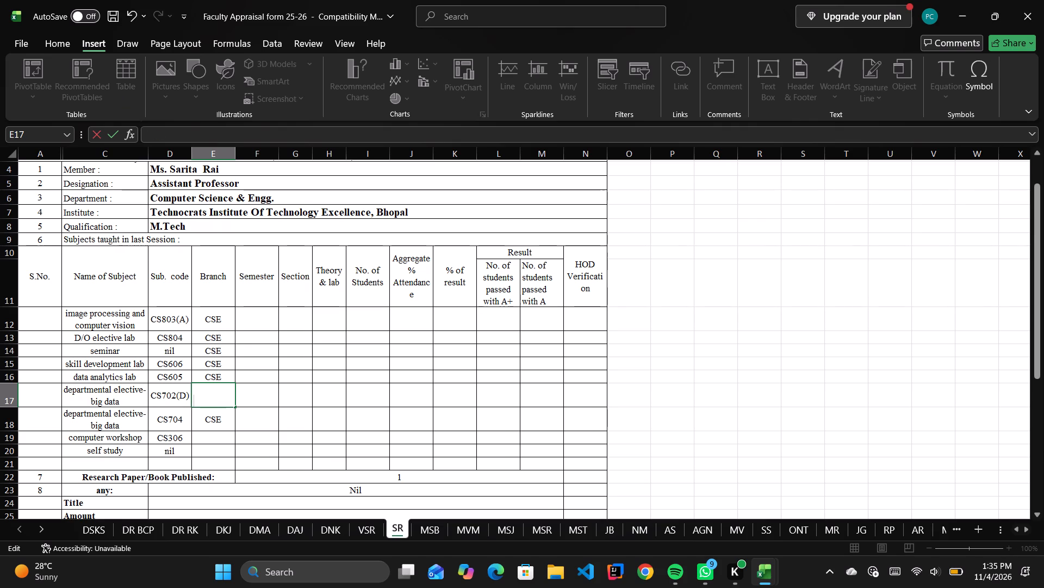
text(cse)
key(BackSpace)
key(BackSpace)
key(BackSpace)
key(BackSpace)
text(CSE)
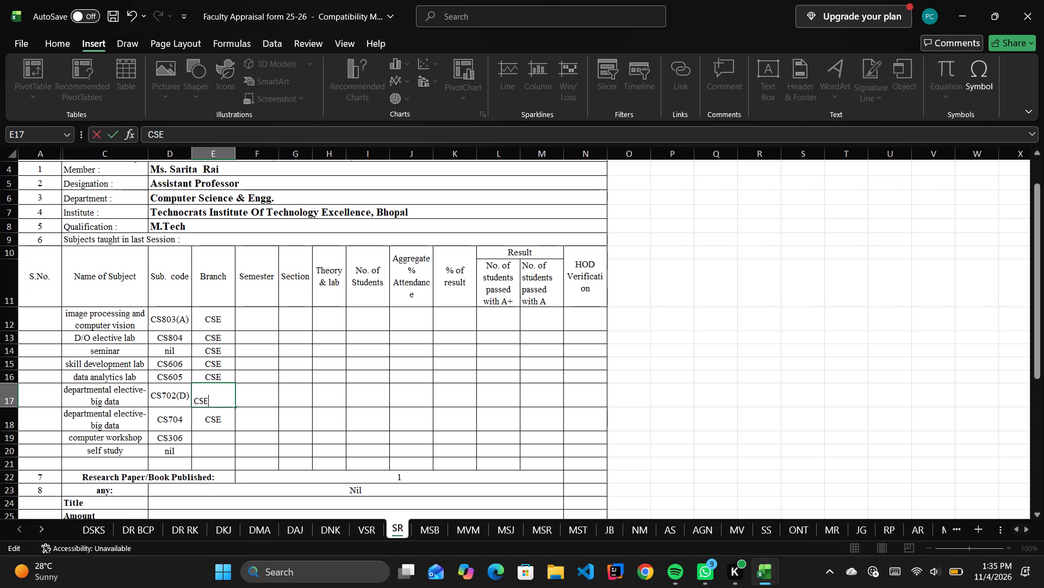
Enter "CSE" as the branch in E19 for computer workshop and E20 for self study.
click(216, 439)
text(CSE)
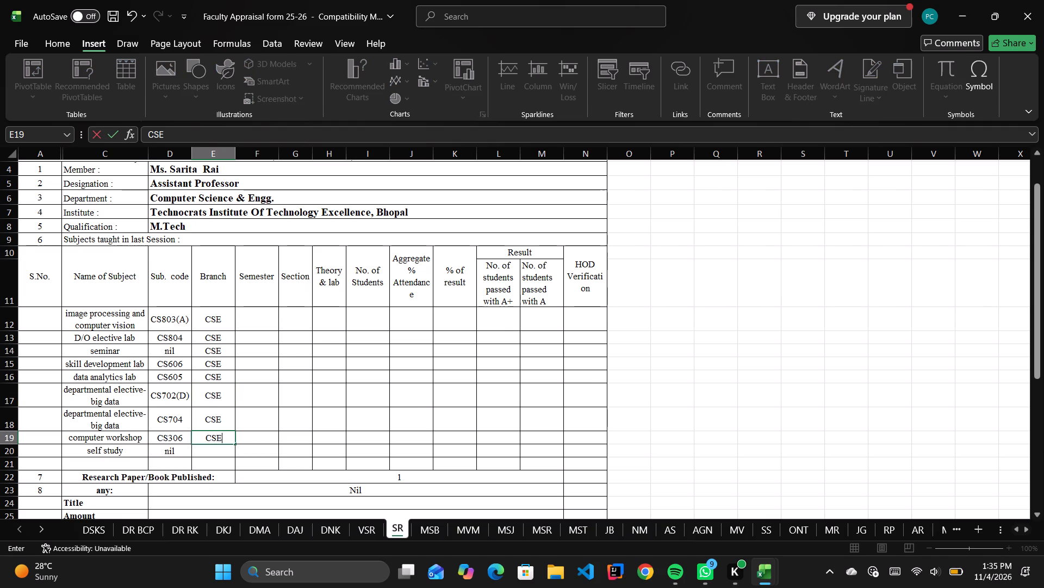
click(213, 460)
drag(216, 457, 222, 452)
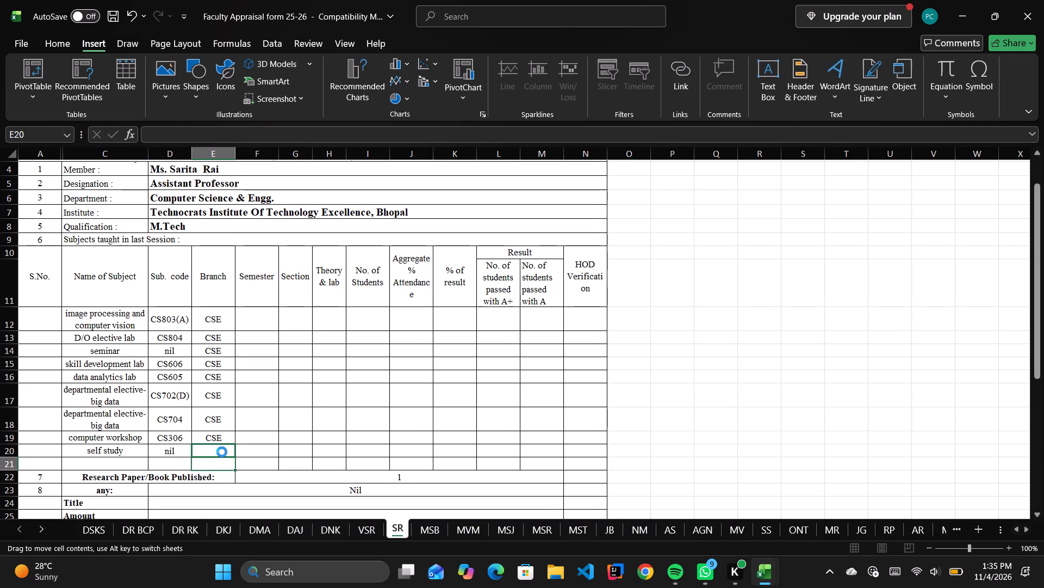
click(222, 452)
text(CSE)
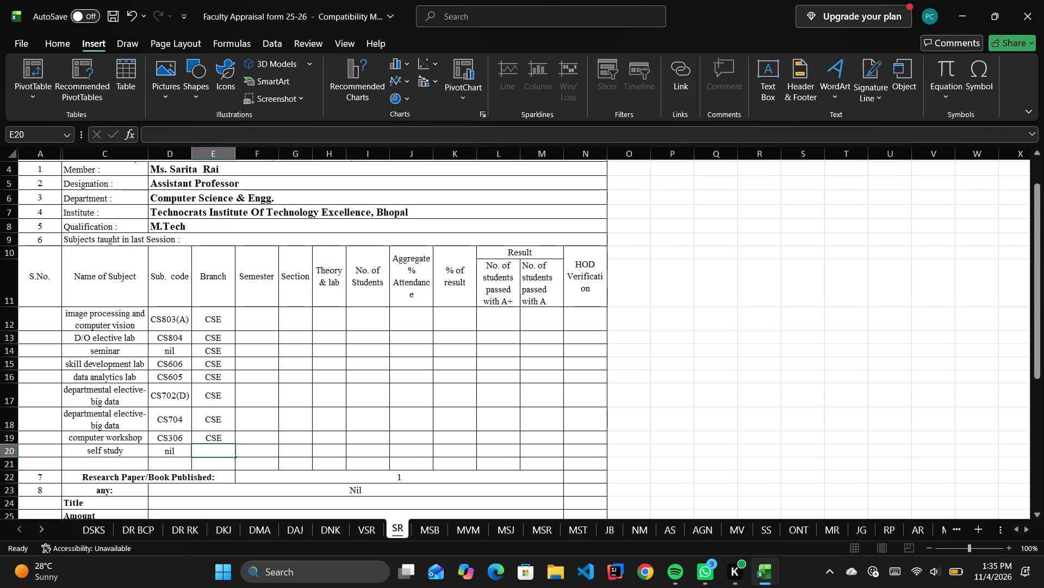
Enter the semesters: 8 in F12 through F14, and 6 in F15 and F16 for skill development lab and data analytics lab.
click(253, 327)
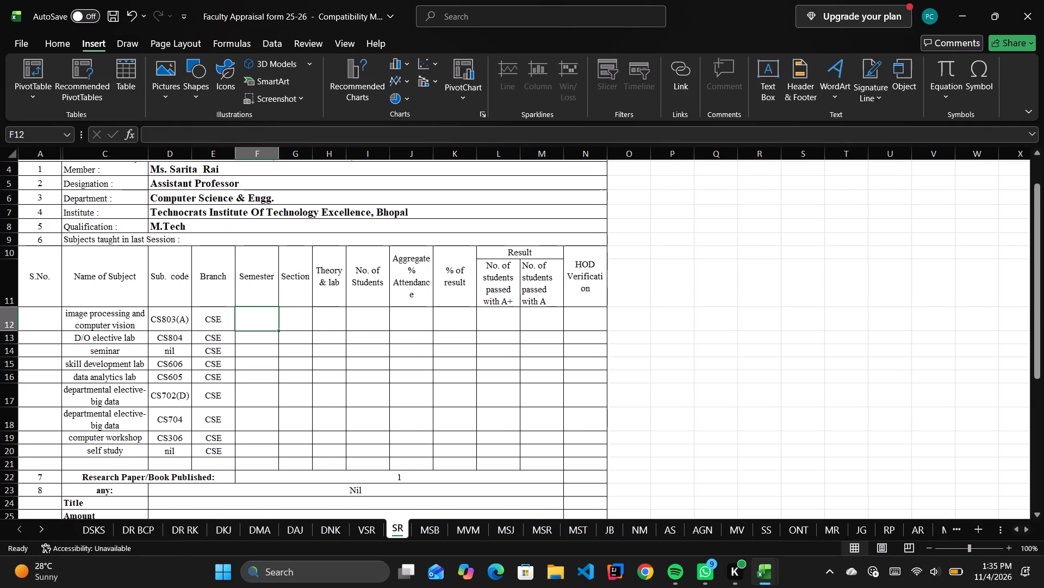
key(8)
click(258, 342)
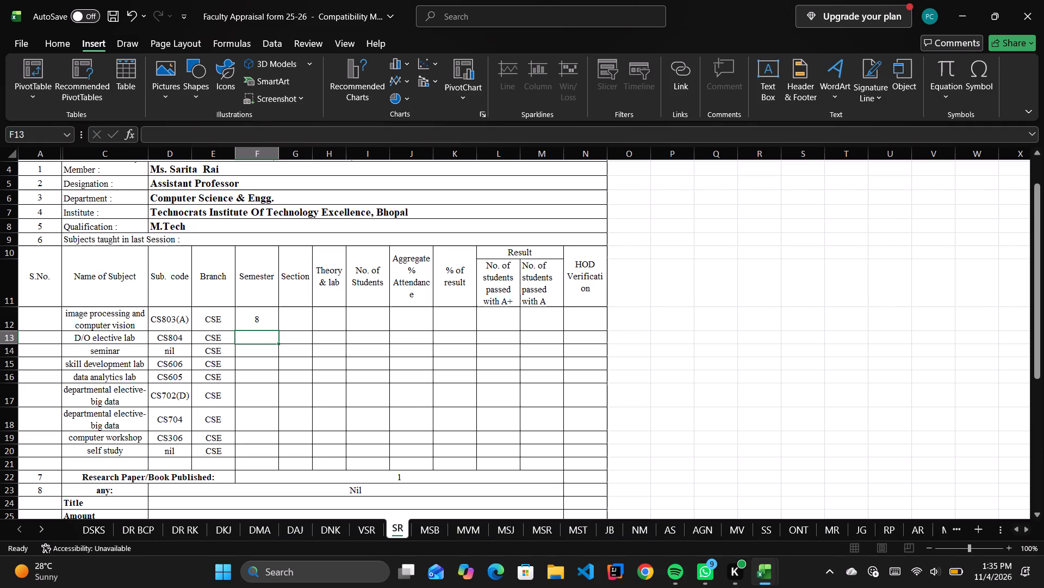
key(8)
click(260, 351)
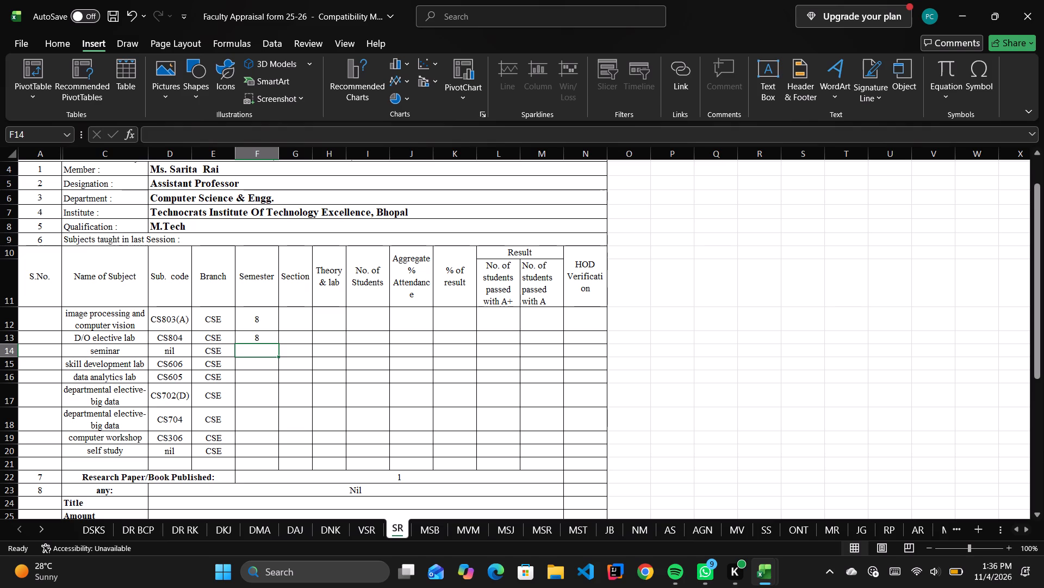
click(261, 351)
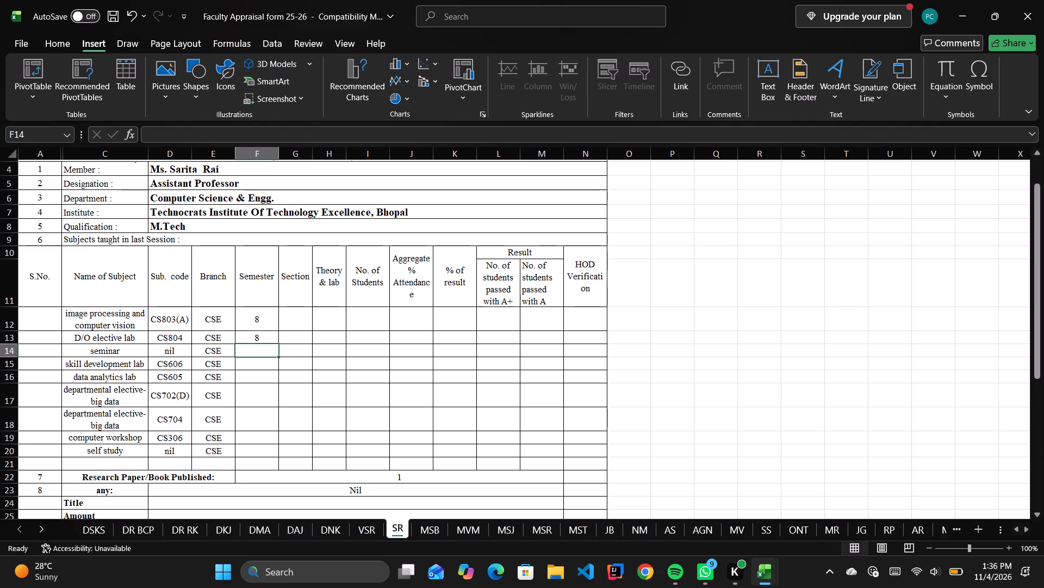
key(8)
click(262, 361)
key(6)
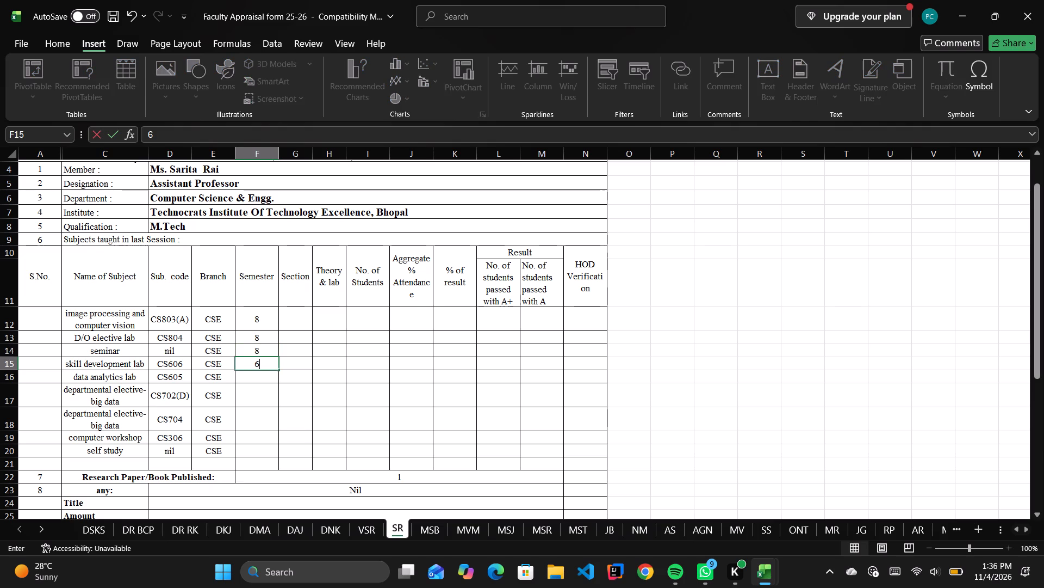
click(265, 379)
key(6)
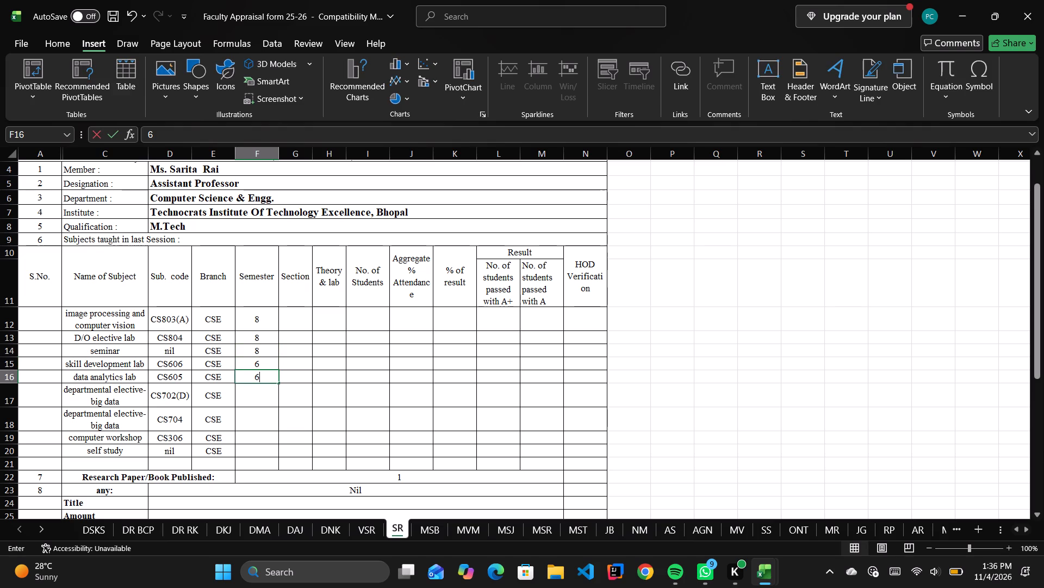
Enter 7 as the semester in F17 and F18 for the two departmental elective-big data rows.
click(263, 399)
key(7)
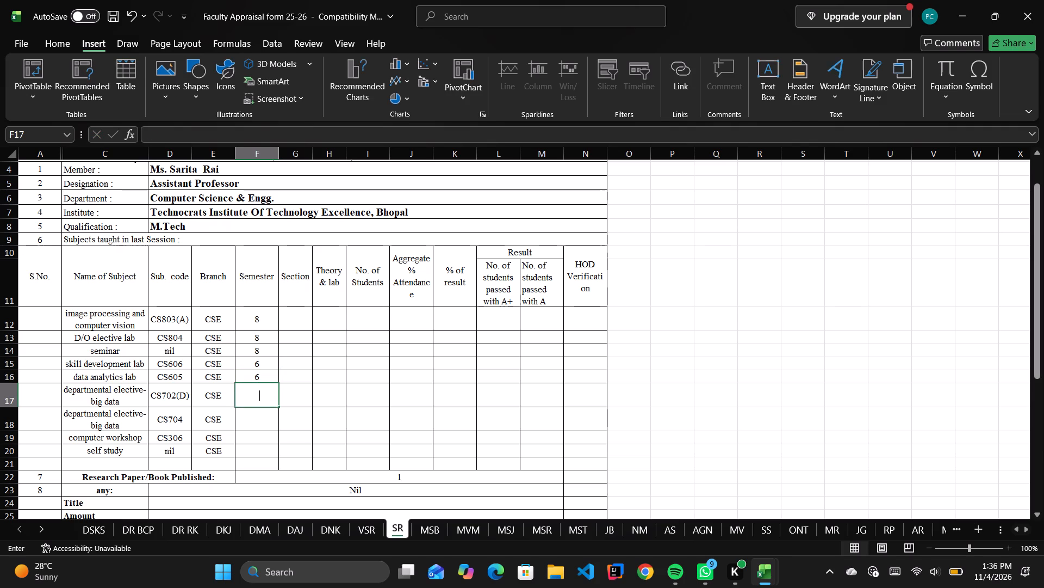
click(262, 422)
key(7)
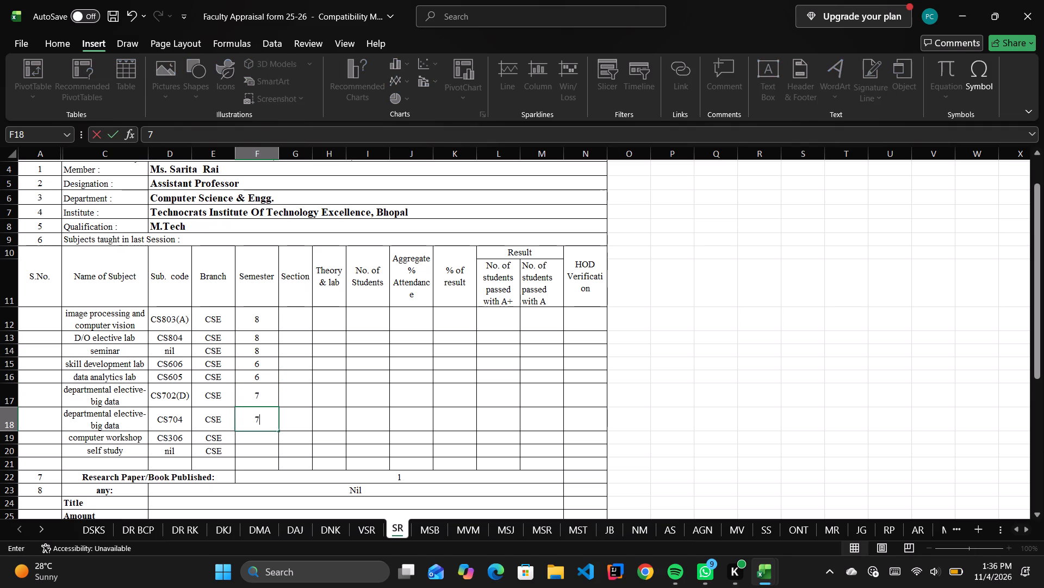
Change the semester in F18 for the departmental elective-big data row coded CS704 to 5.
click(261, 438)
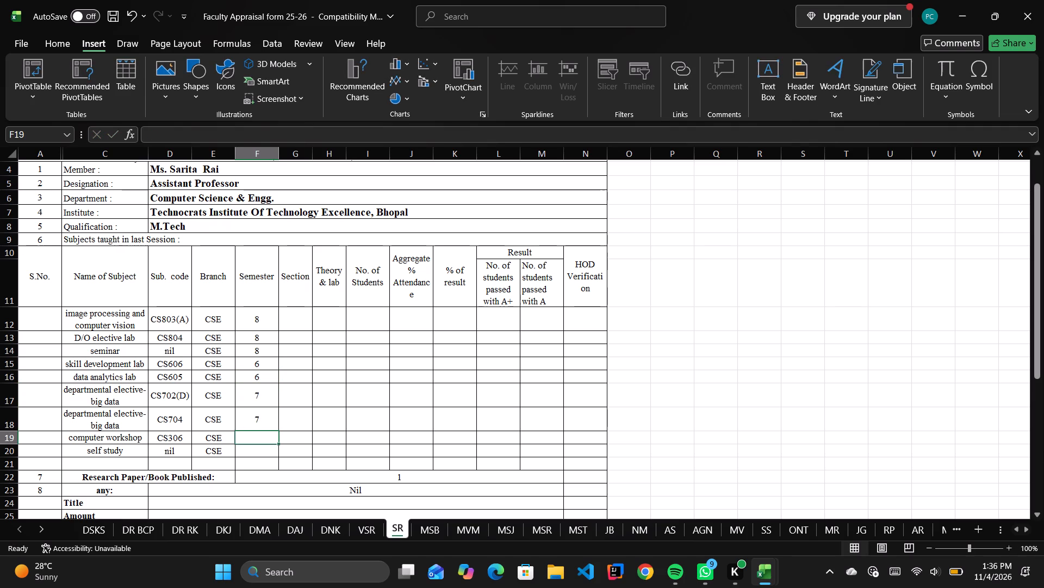
click(266, 418)
key(BackSpace)
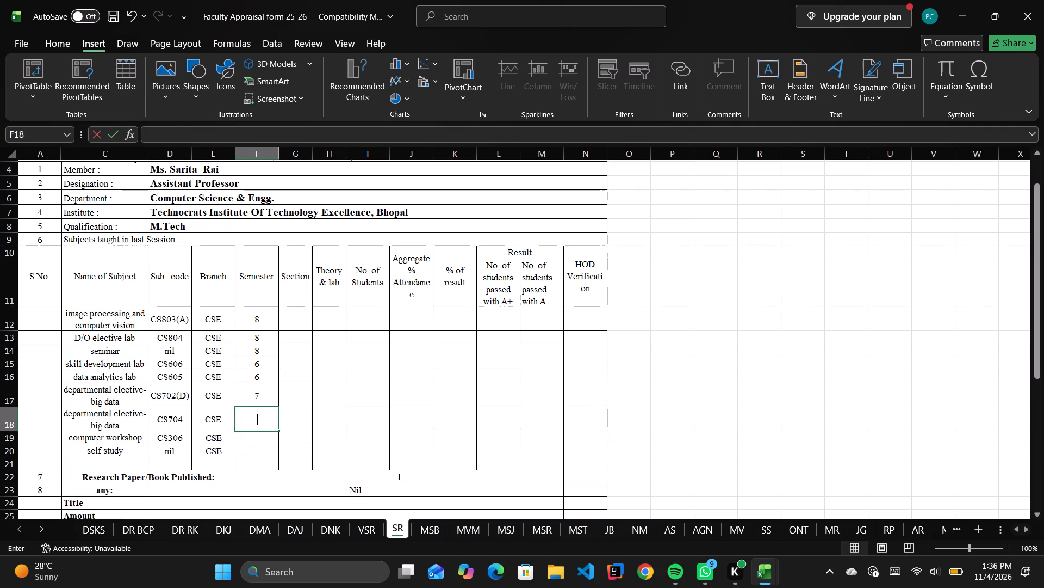
key(5)
Enter 5 as the semester for computer workshop in F19 and 3 for self study in F20.
click(266, 438)
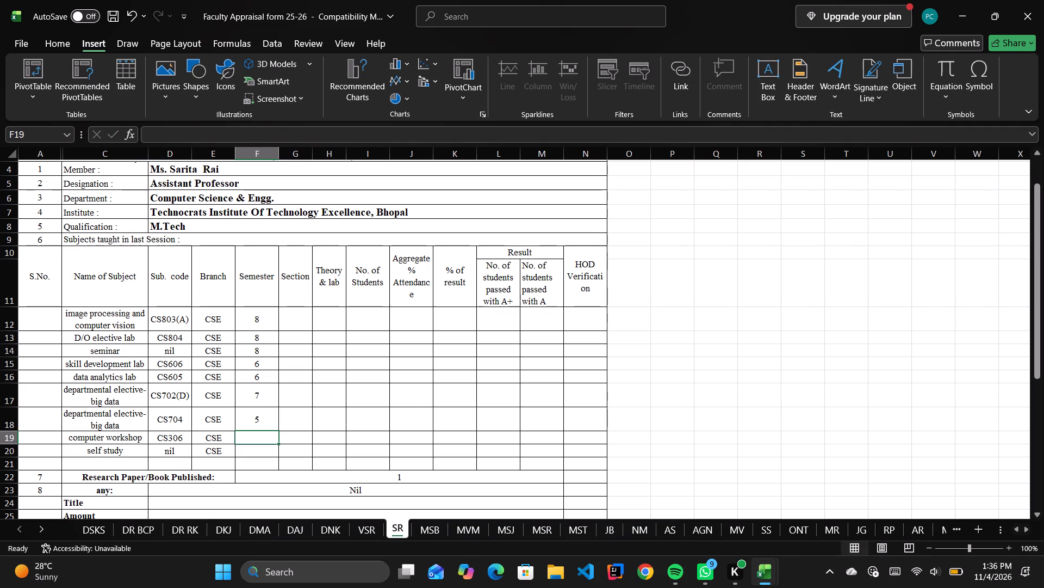
key(3)
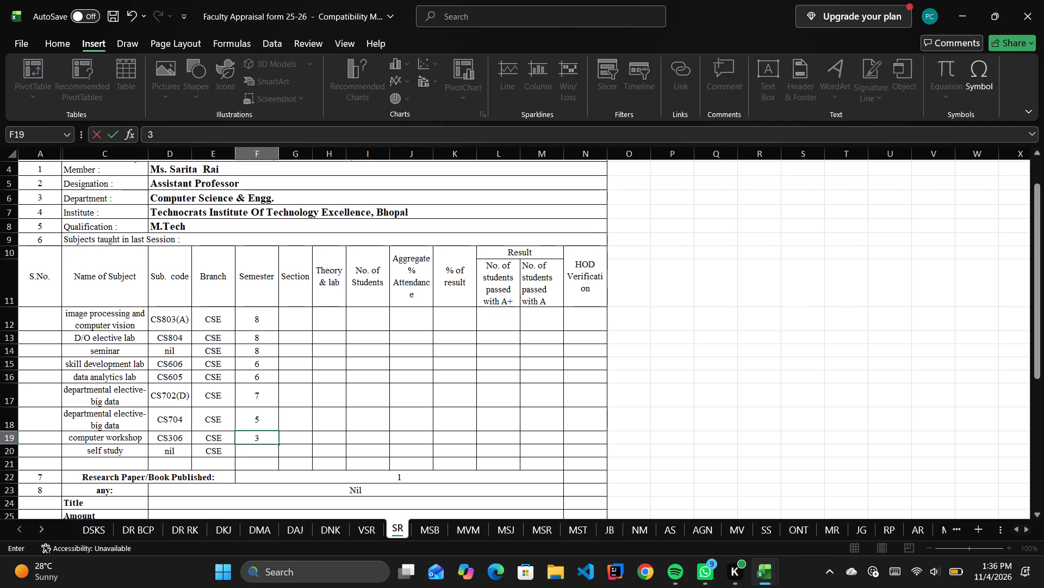
click(269, 443)
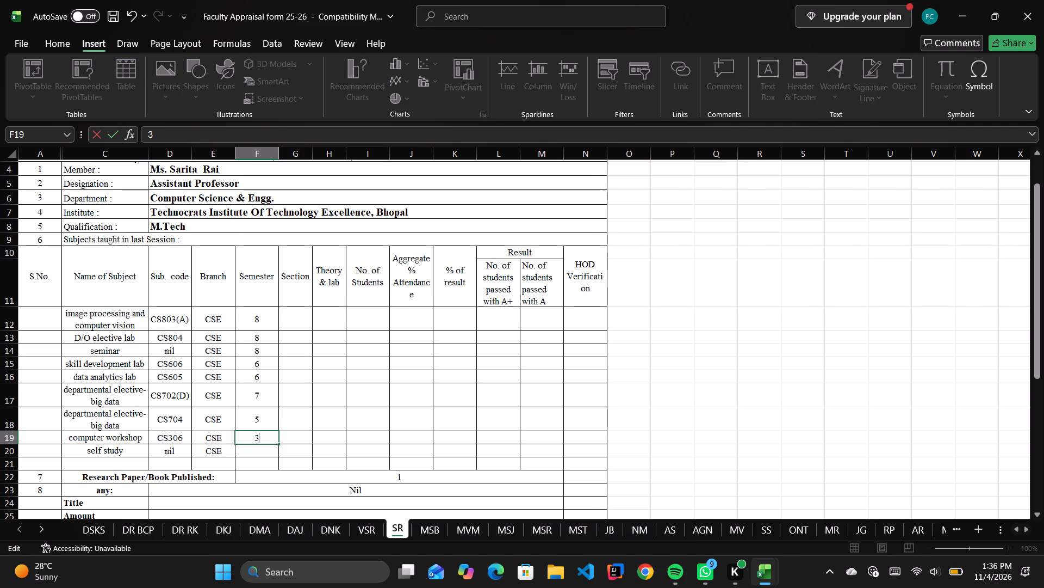
click(269, 441)
key(BackSpace)
key(5)
click(269, 455)
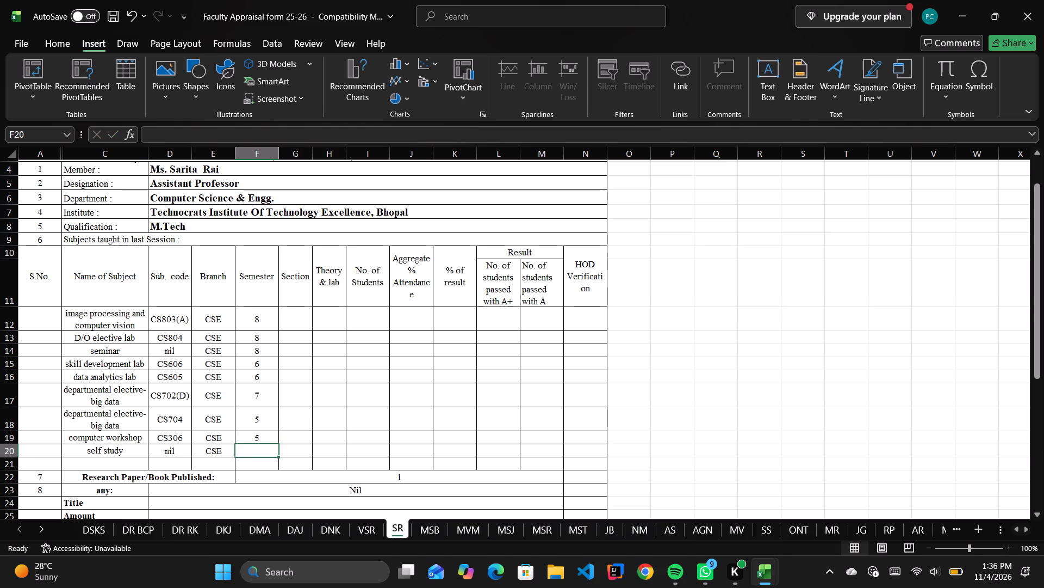
key(3)
Enter the sections CS1, CS4 and CS3 in G12 through G14 for image processing and computer vision, D/O elective lab and seminar.
click(294, 325)
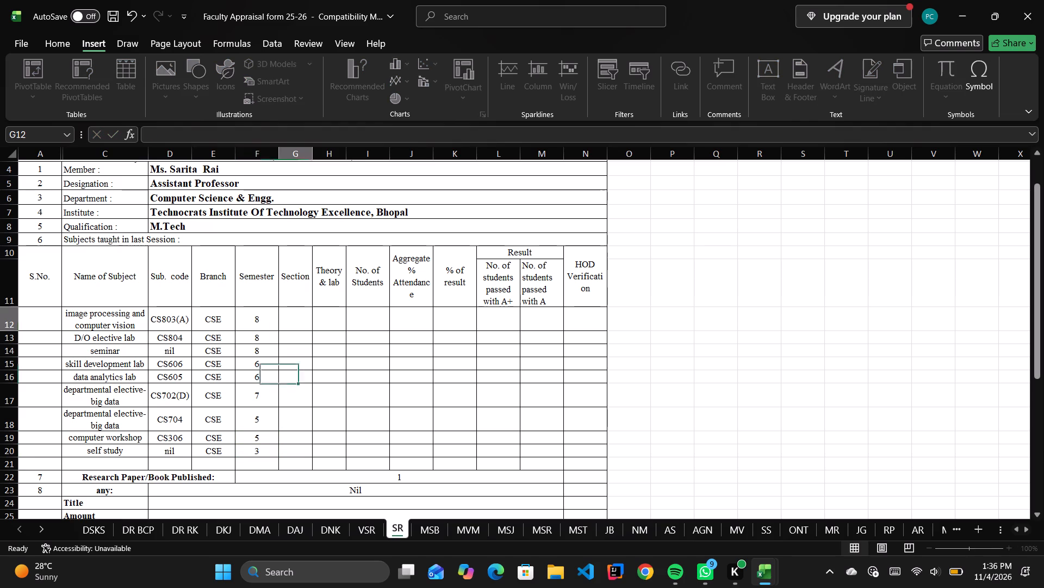
key(shift+c)
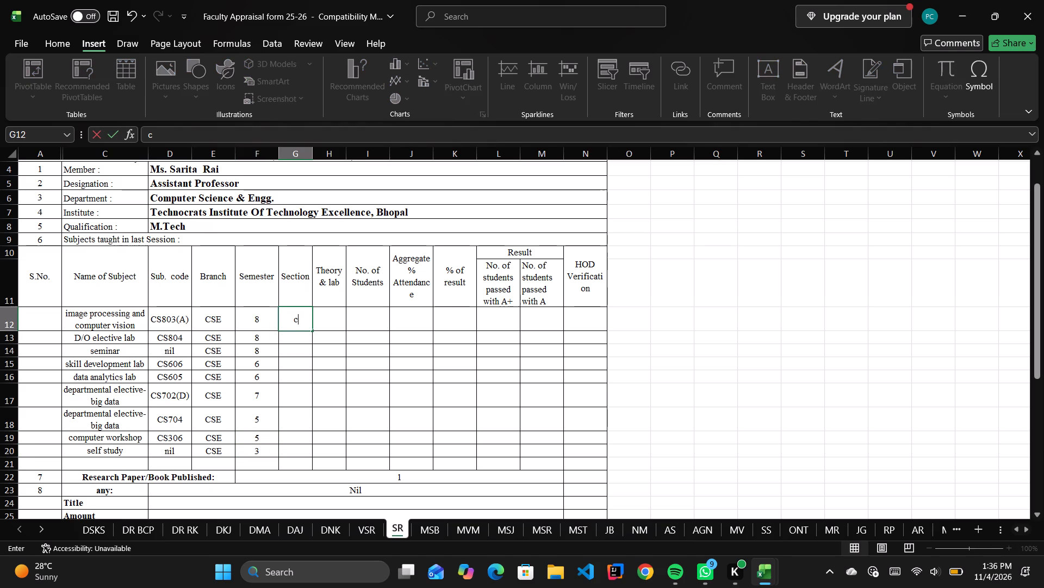
text(CS1)
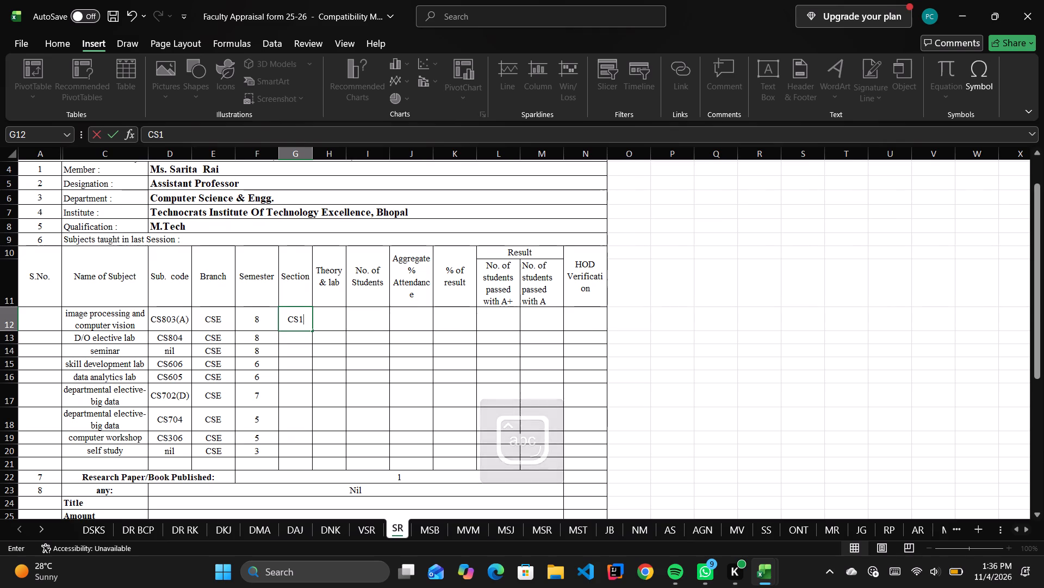
click(294, 342)
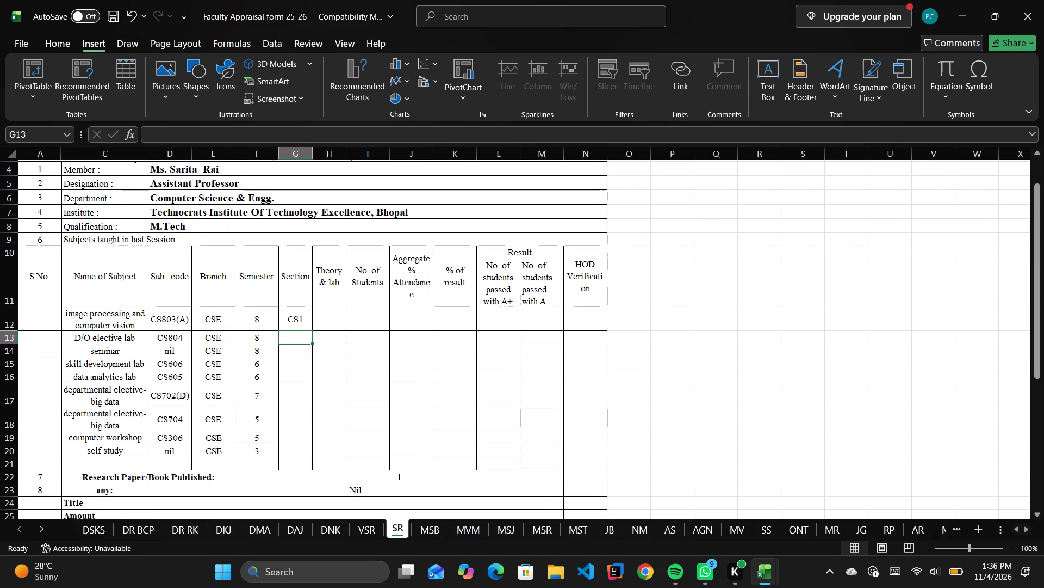
text(CS)
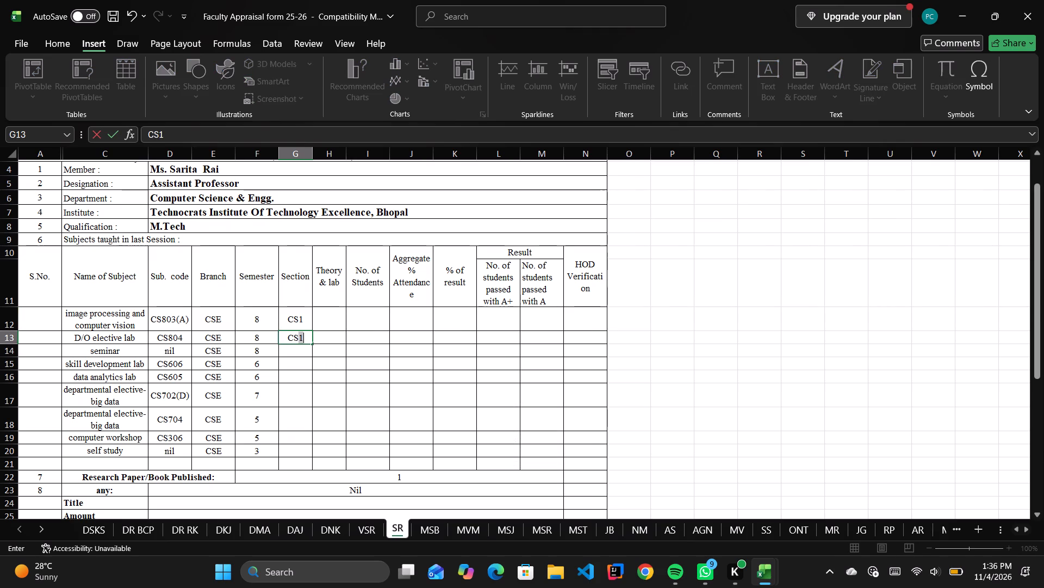
key(4)
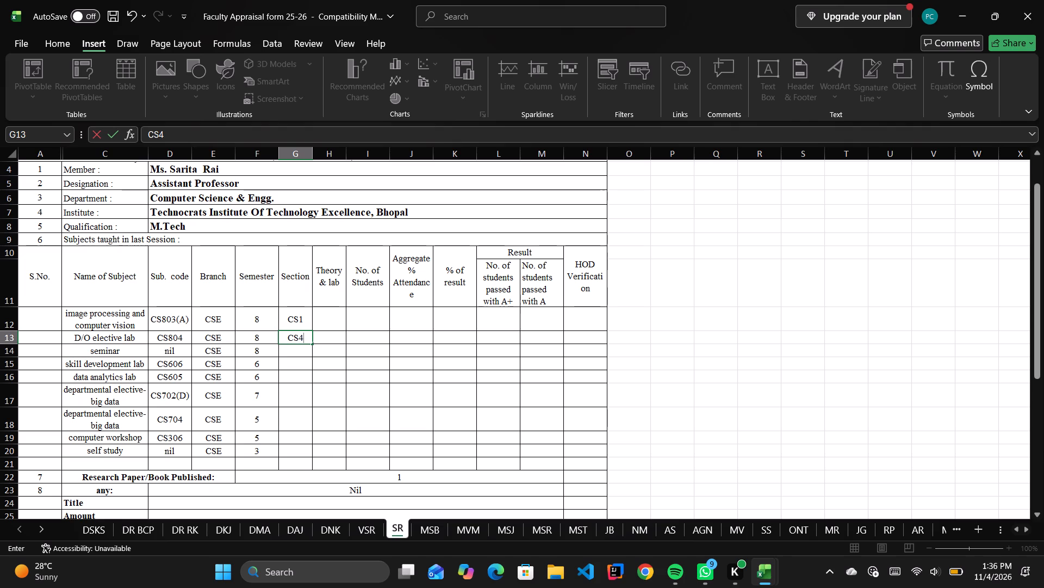
click(302, 350)
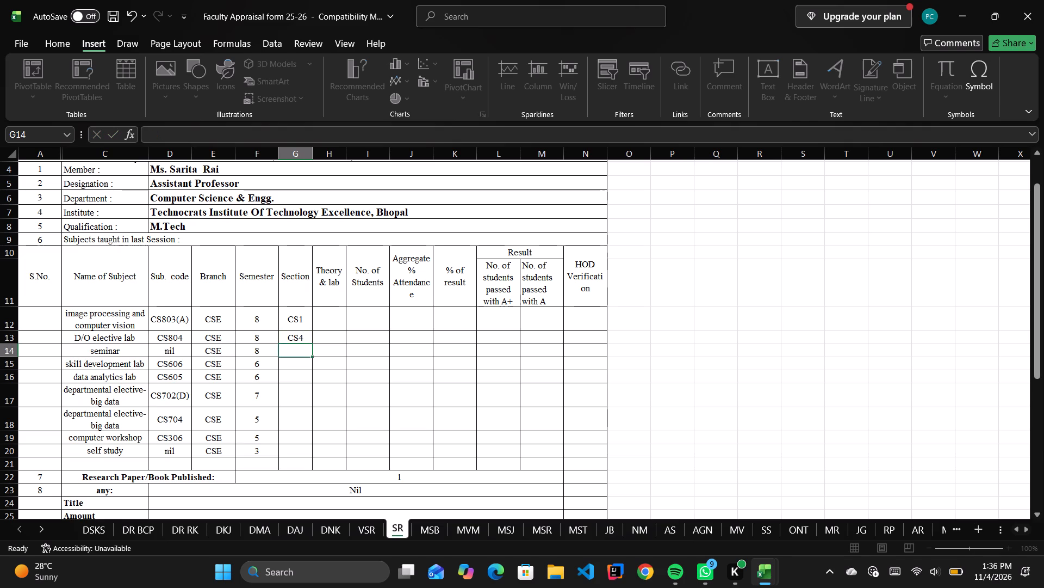
text(CS3)
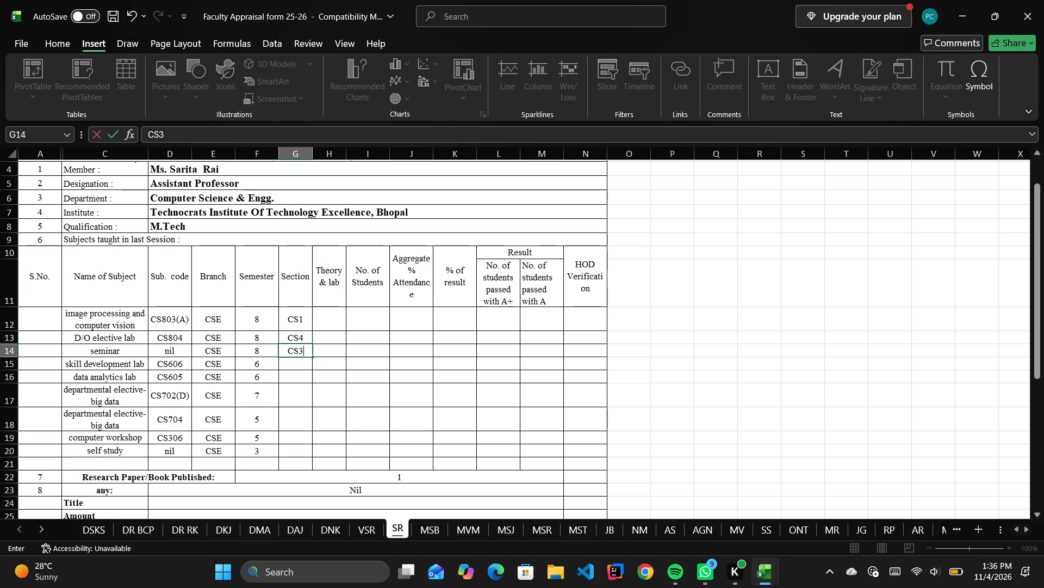
Enter the sections cs4, CS4 and CS1 in G15 through G17 for skill development lab, data analytics lab and departmental elective-big data (CS702(D)).
click(298, 366)
text(cs4)
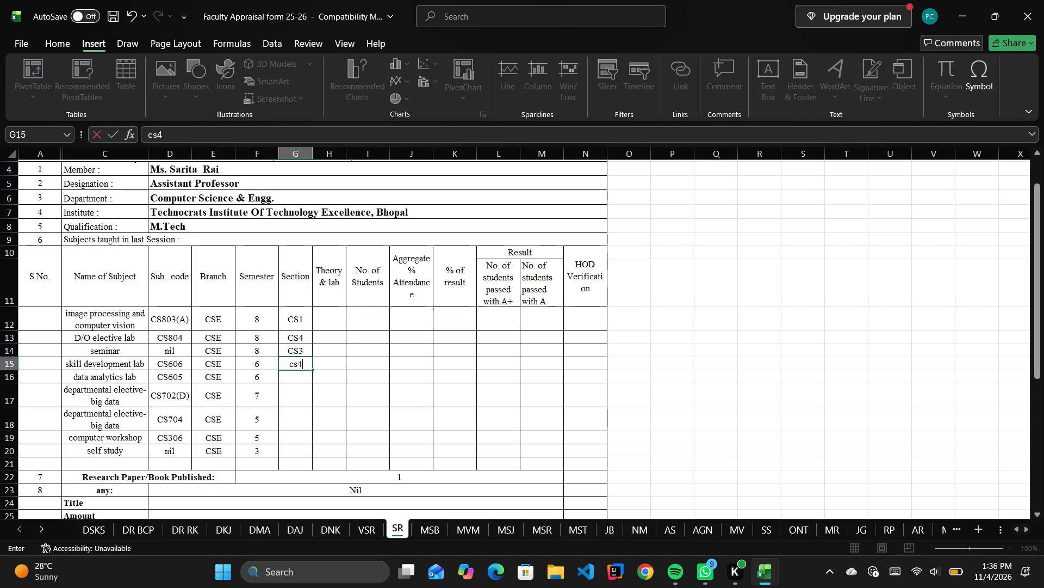
click(297, 375)
text(CS4)
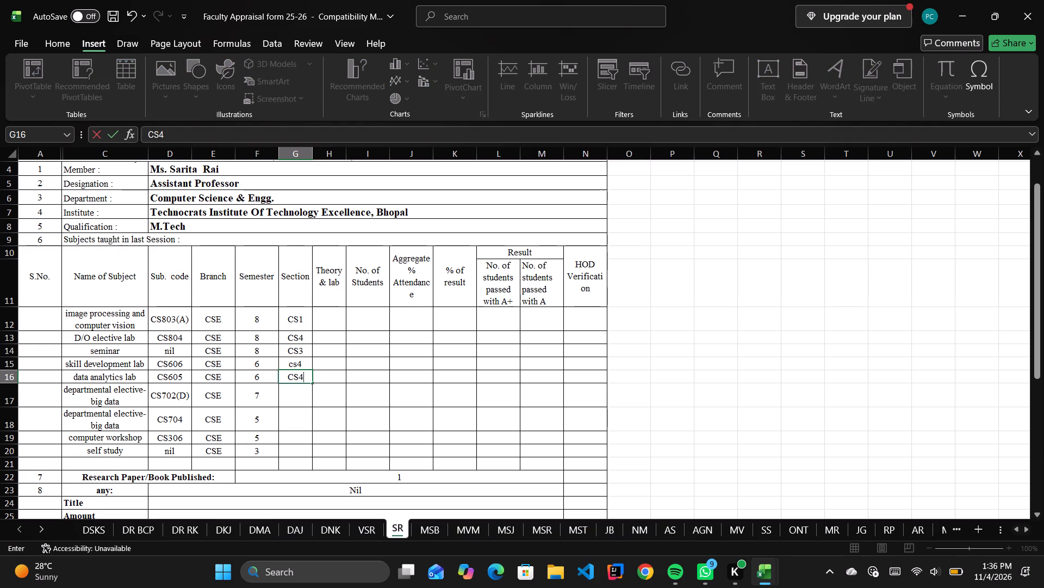
click(294, 396)
key(c)
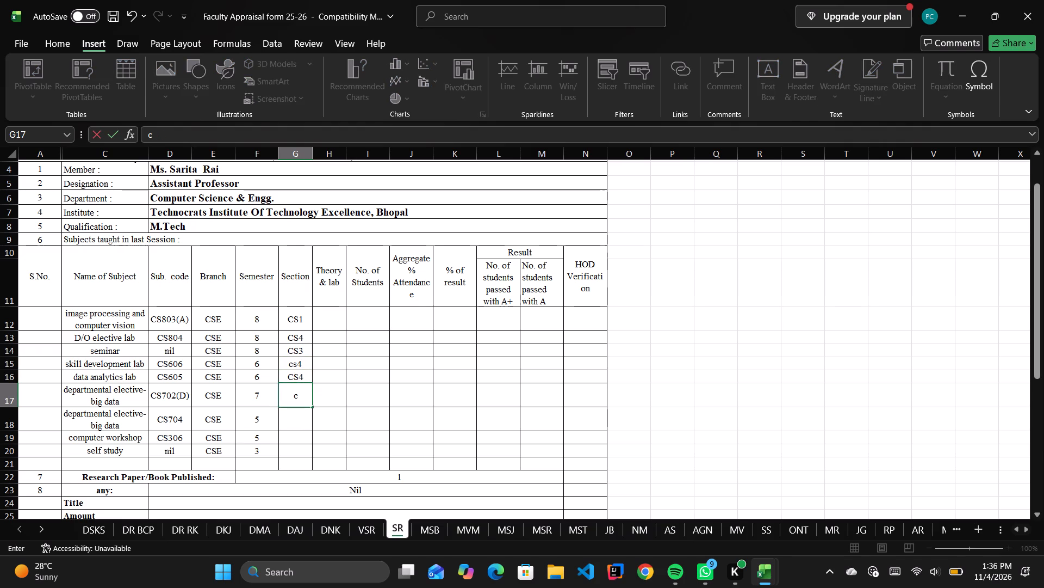
key(BackSpace)
text(CS)
key(2)
key(BackSpace)
key(1)
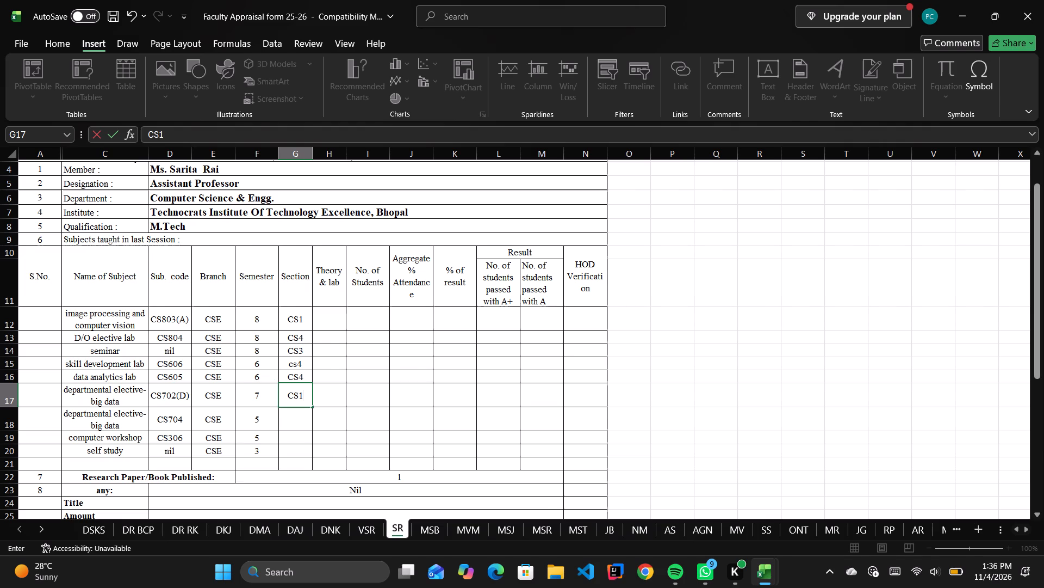
Enter the sections CS3, CS4 and CS3 in G18 through G20 for departmental elective-big data (CS704), computer workshop and self study.
click(296, 414)
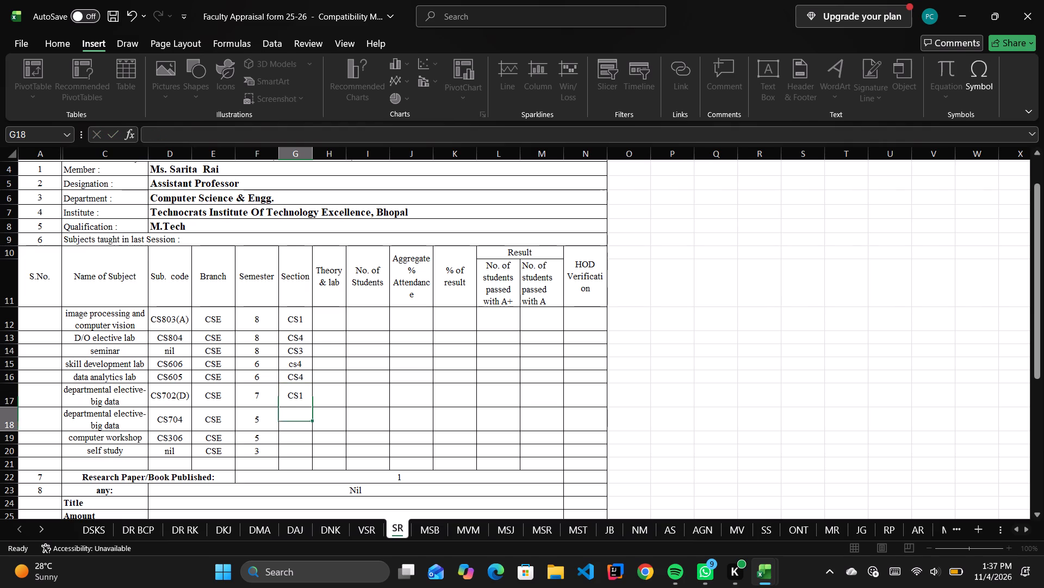
text(CS3)
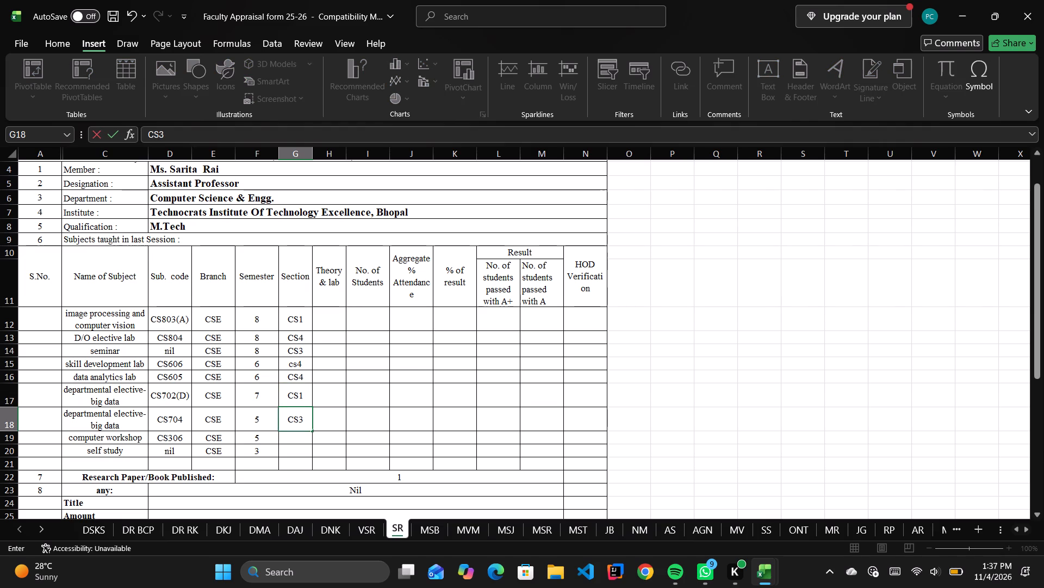
double_click(295, 436)
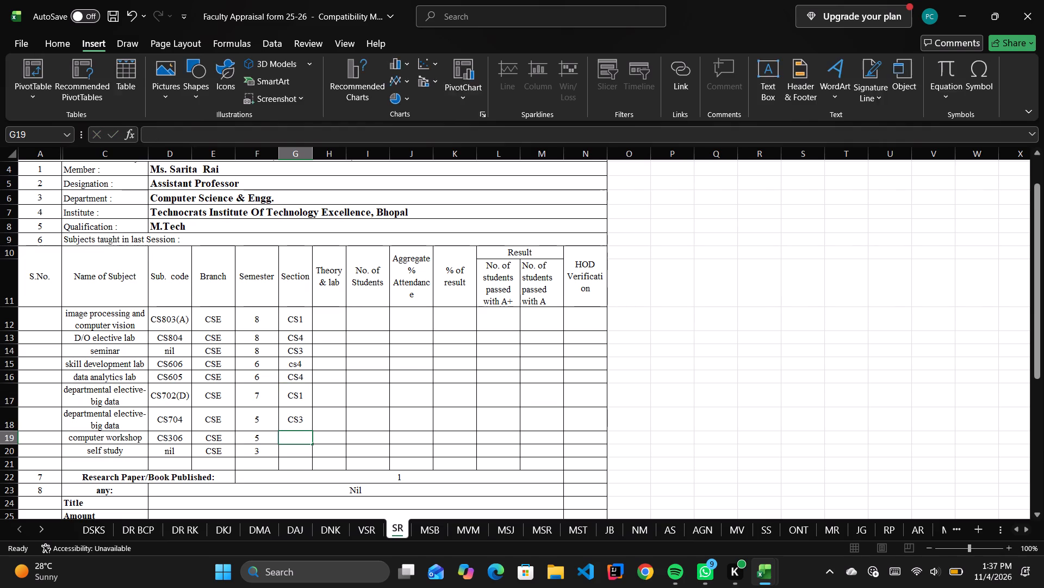
text(CS4)
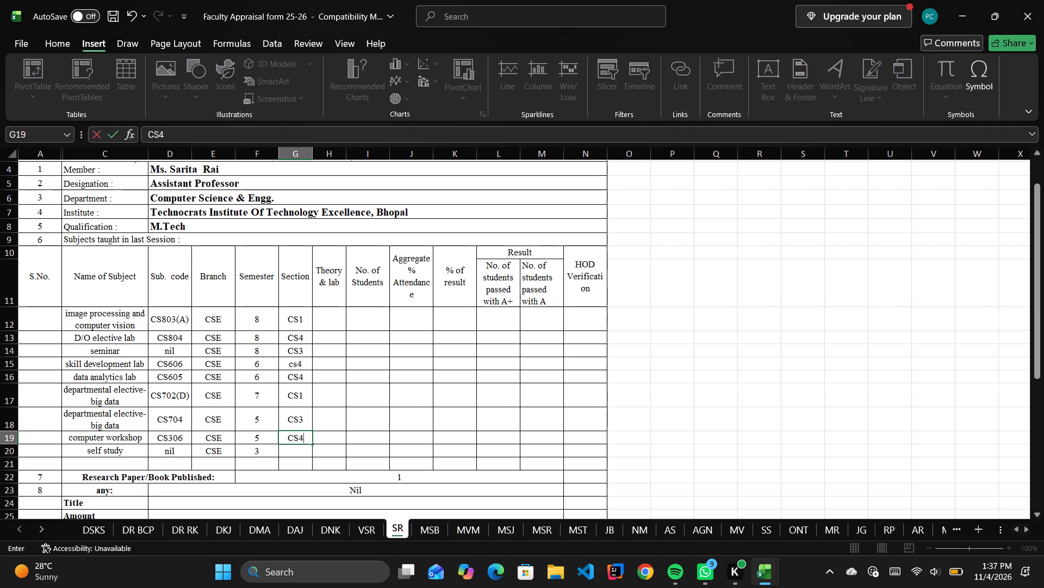
double_click(295, 447)
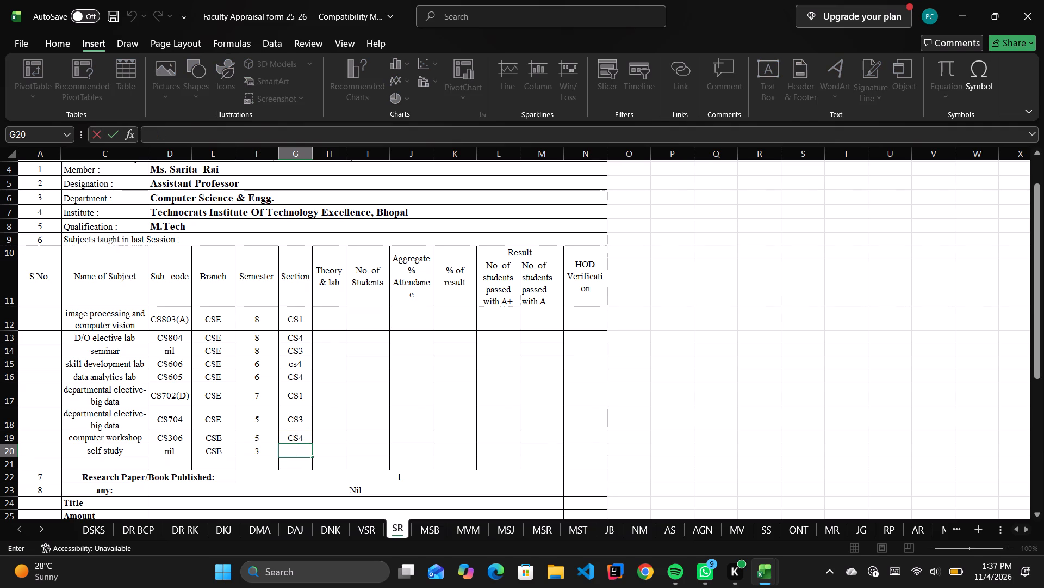
text(CS3)
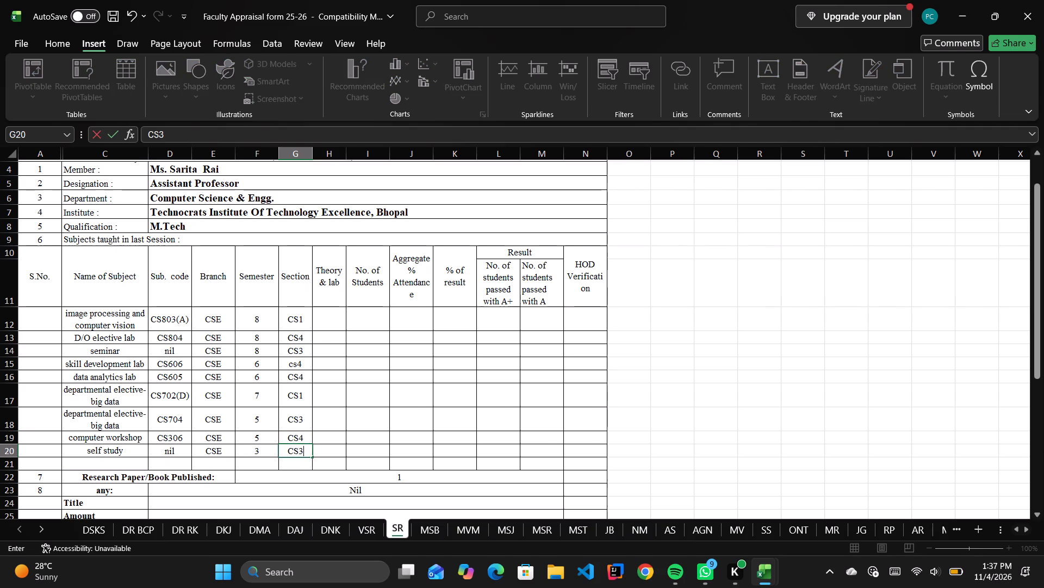
Enter Th in the Theory & lab cell H12 for image processing and computer vision.
click(331, 309)
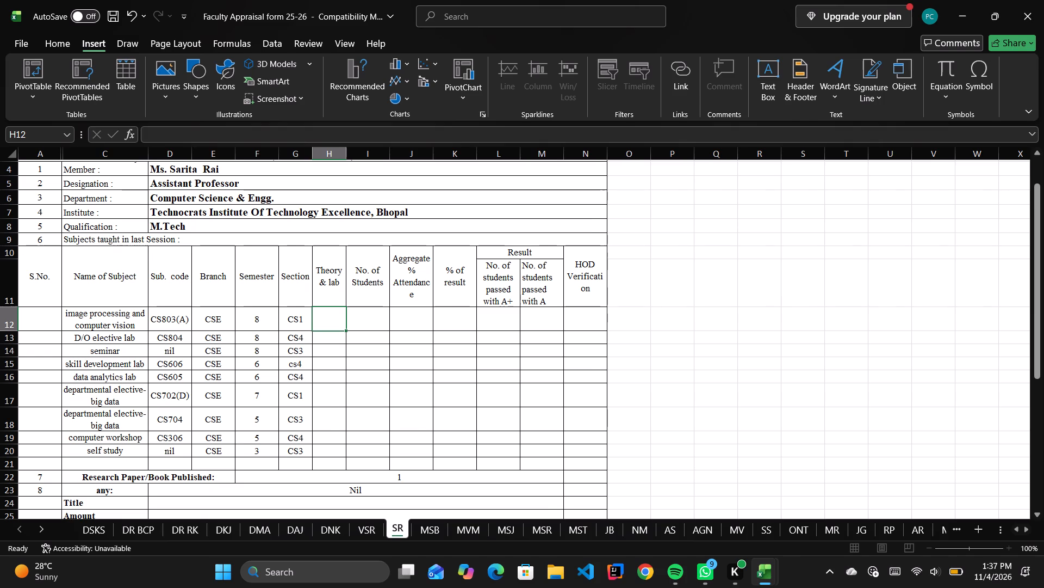
text(th)
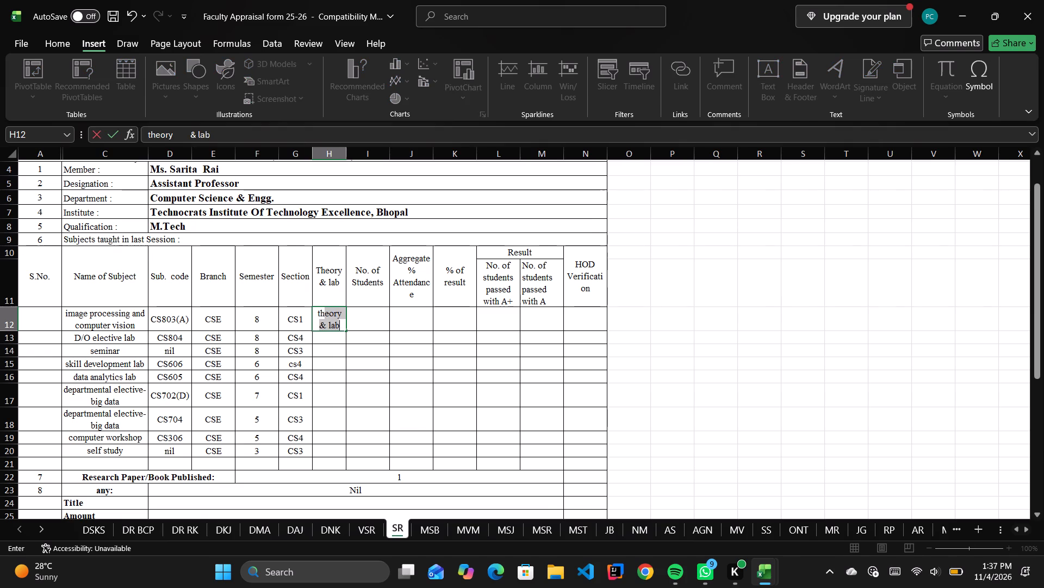
click(312, 387)
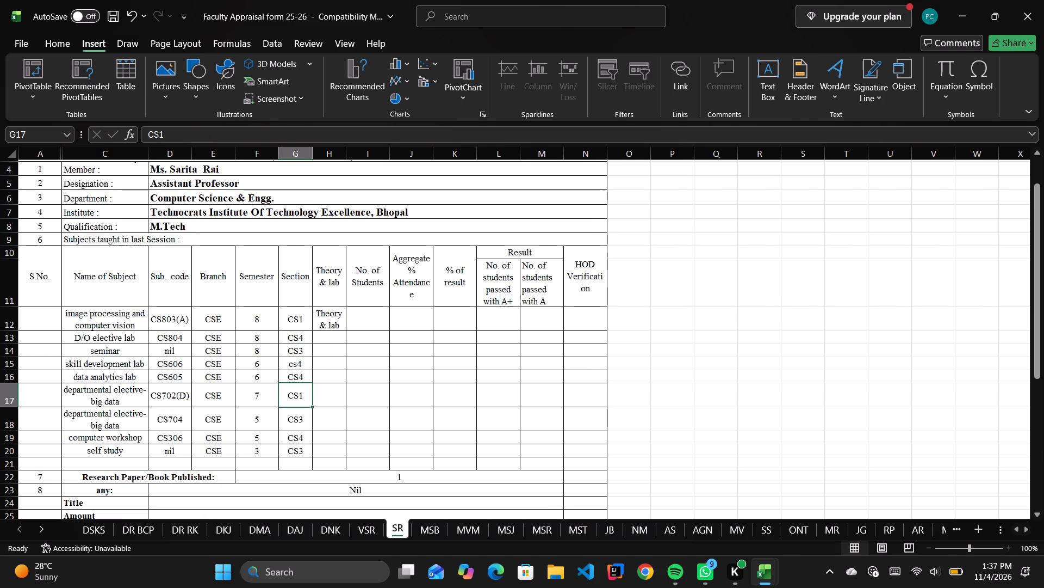
click(344, 331)
click(342, 324)
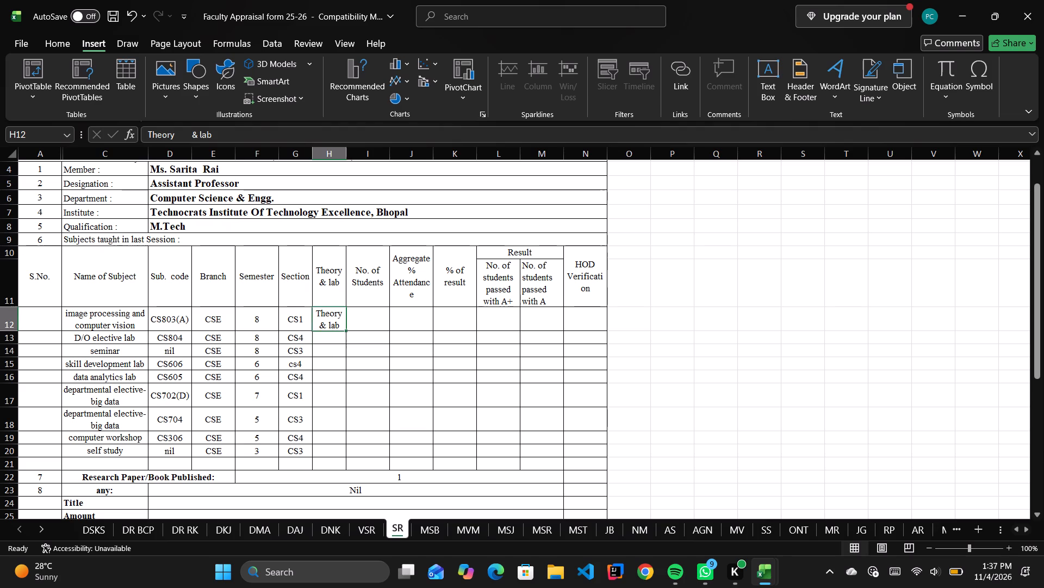
double_click(342, 324)
key(BackSpace)
key(BackSpace)
key(BackSpace)
key(BackSpace)
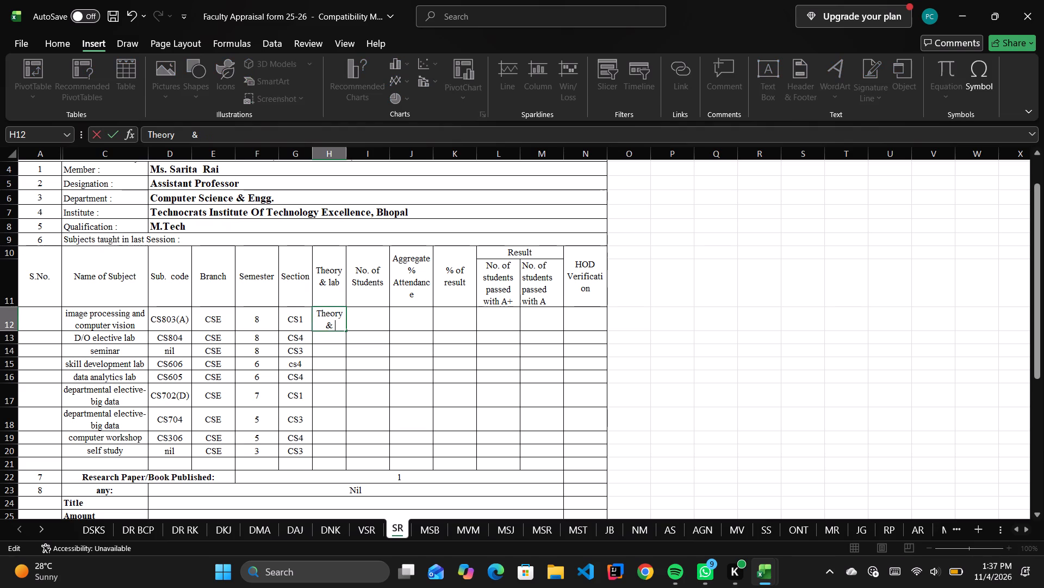
key(BackSpace)
key(BackSpace)
key(BackSpace)
key(BackSpace)
key(BackSpace)
key(BackSpace)
click(342, 324)
key(BackSpace)
key(BackSpace)
key(BackSpace)
key(BackSpace)
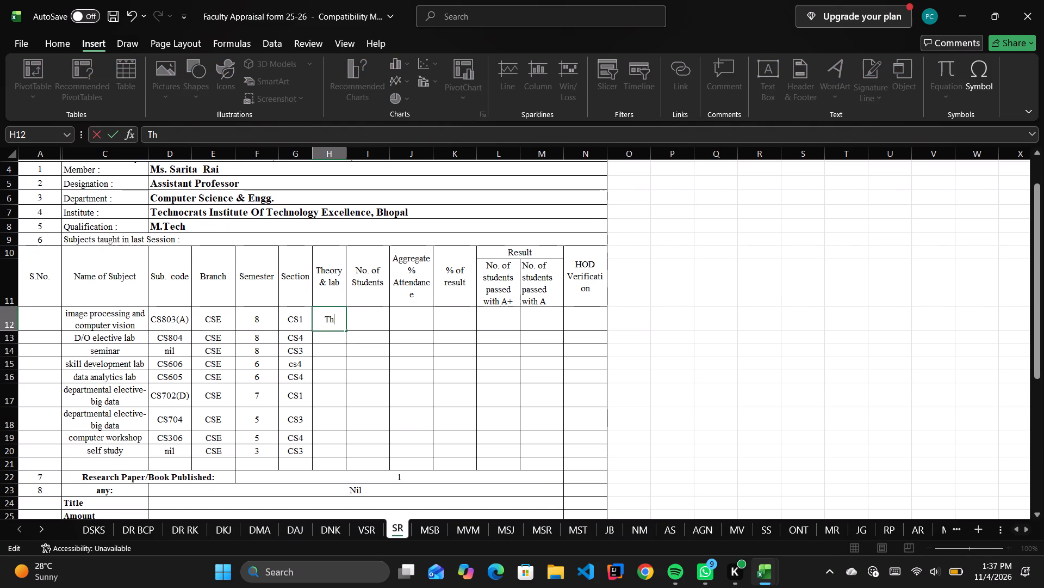
Enter lab in H13 through H16 for D/O elective lab, seminar, skill development lab and data analytics lab.
click(331, 336)
text(lab)
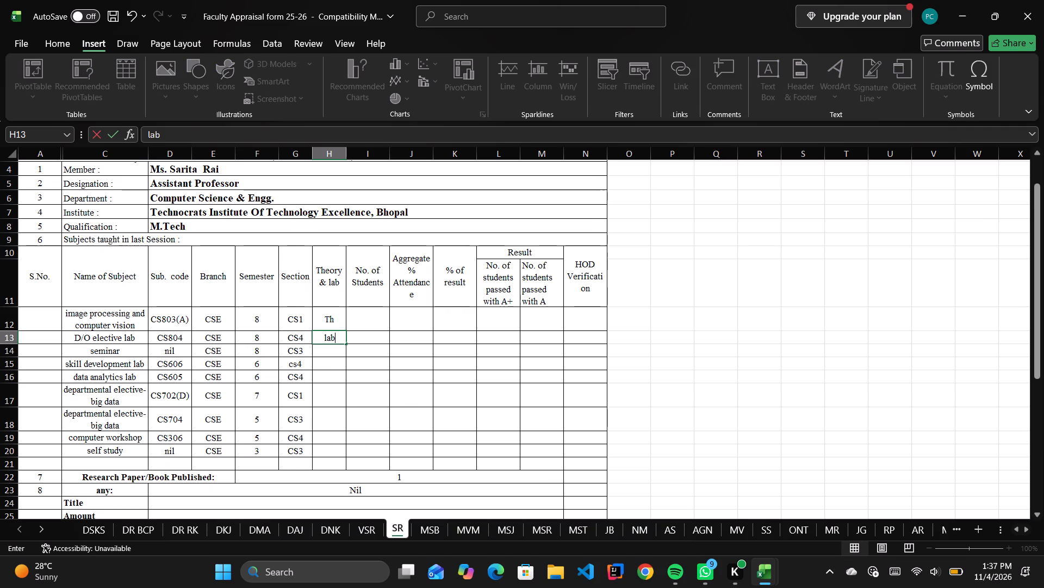
click(331, 350)
text(lab)
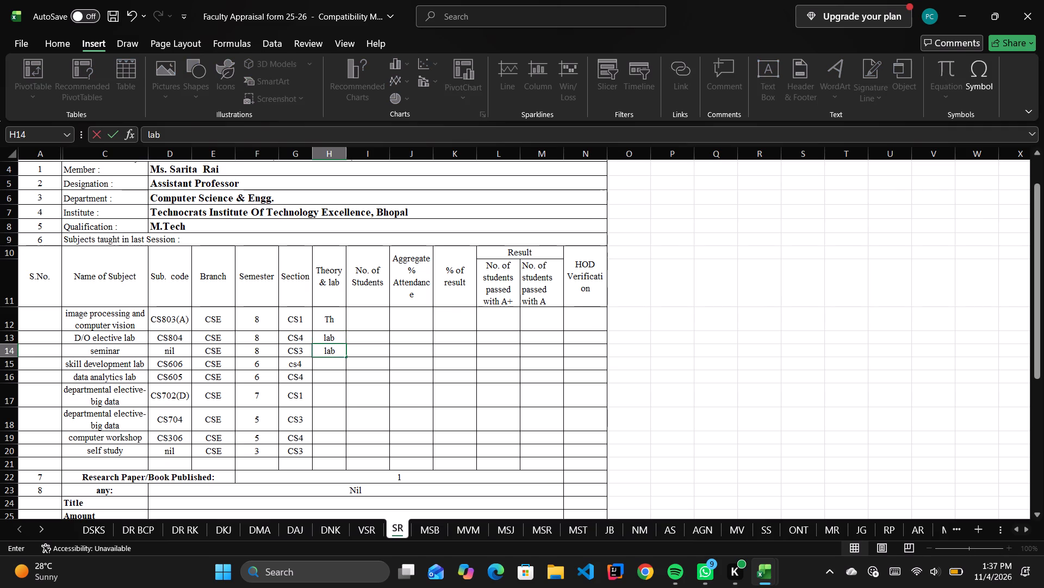
click(331, 364)
text(lab)
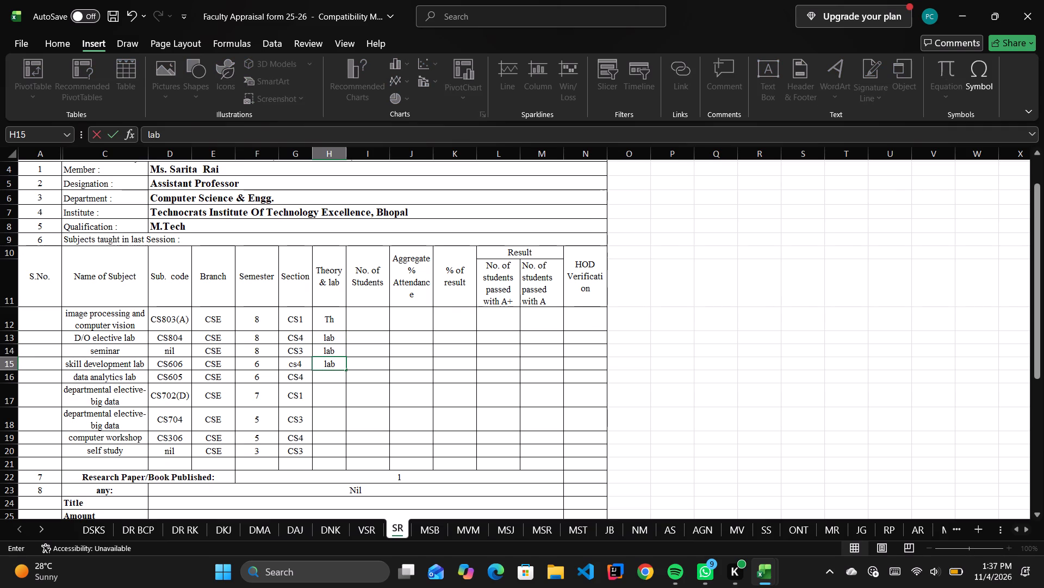
click(329, 376)
text(lab)
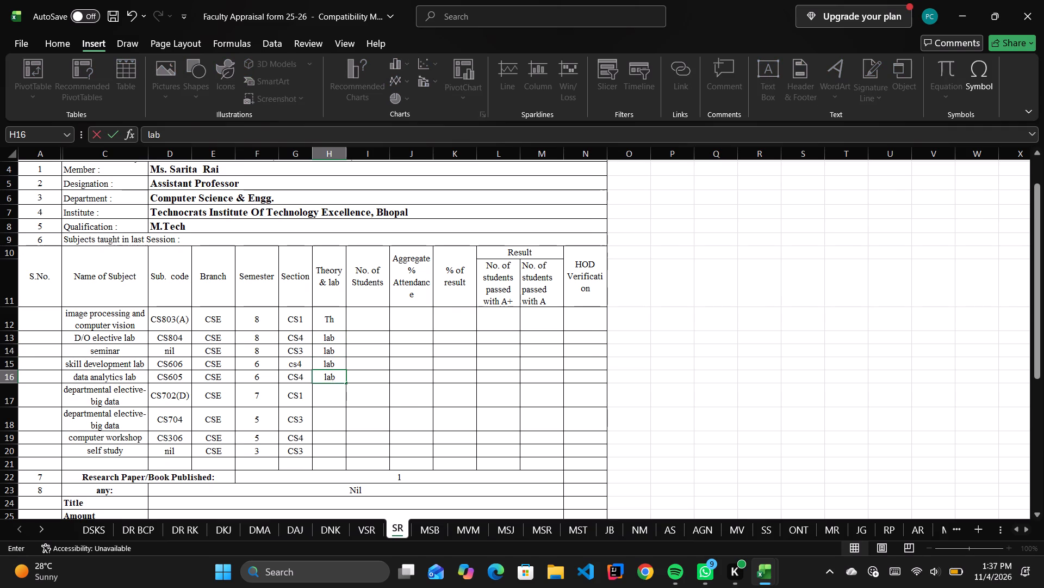
Enter th in H17 for departmental elective-big data (CS702(D)), and lab in H18 through H20 for the remaining three subjects.
click(329, 389)
text(th)
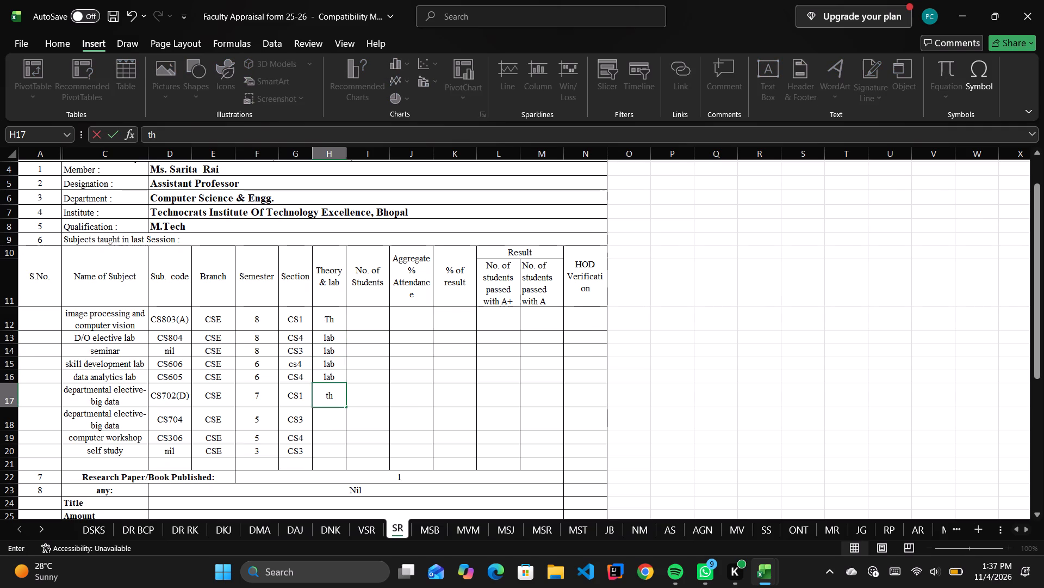
click(333, 420)
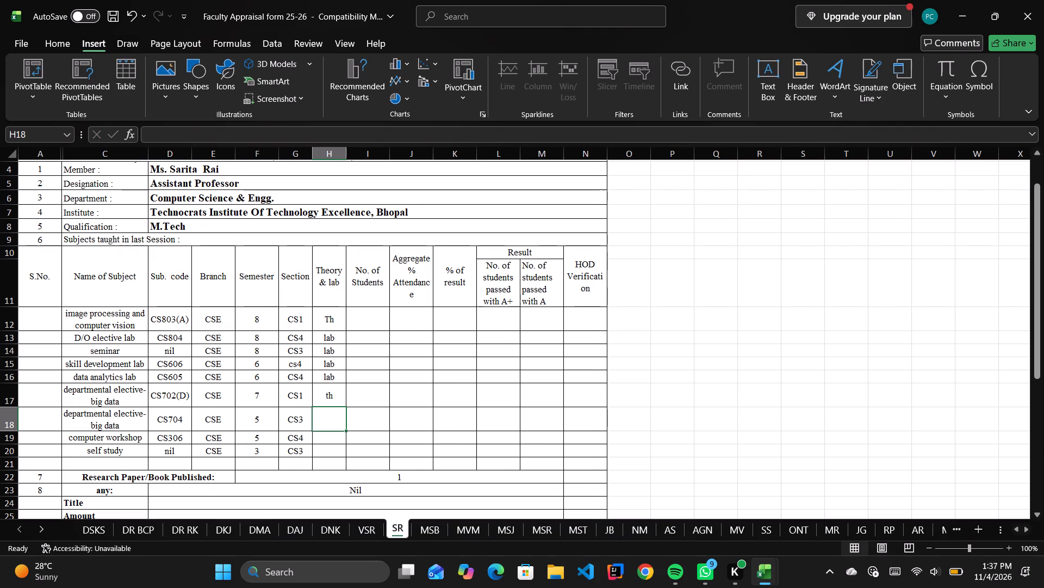
text(lab)
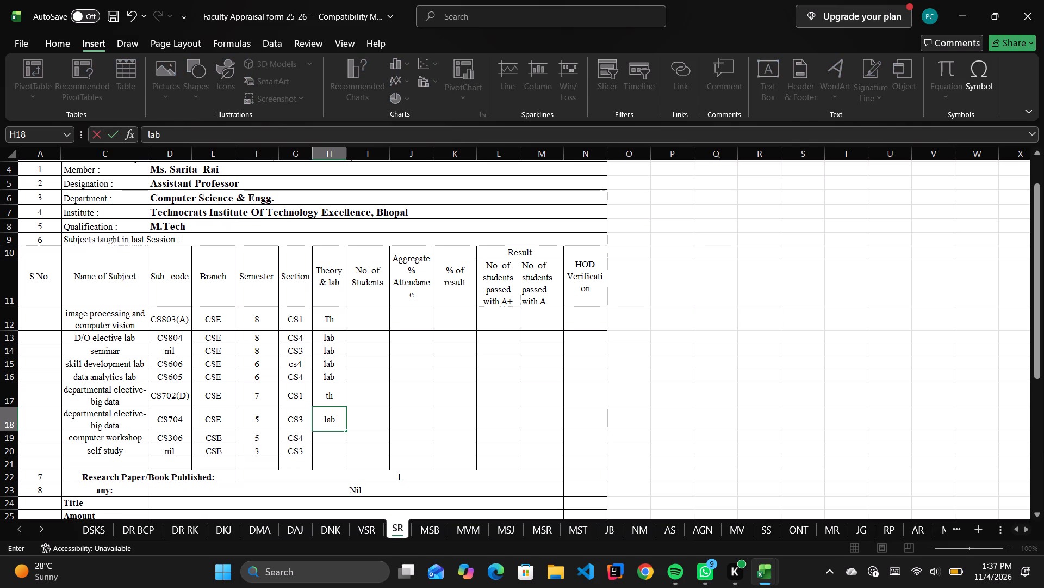
click(333, 436)
text(lab)
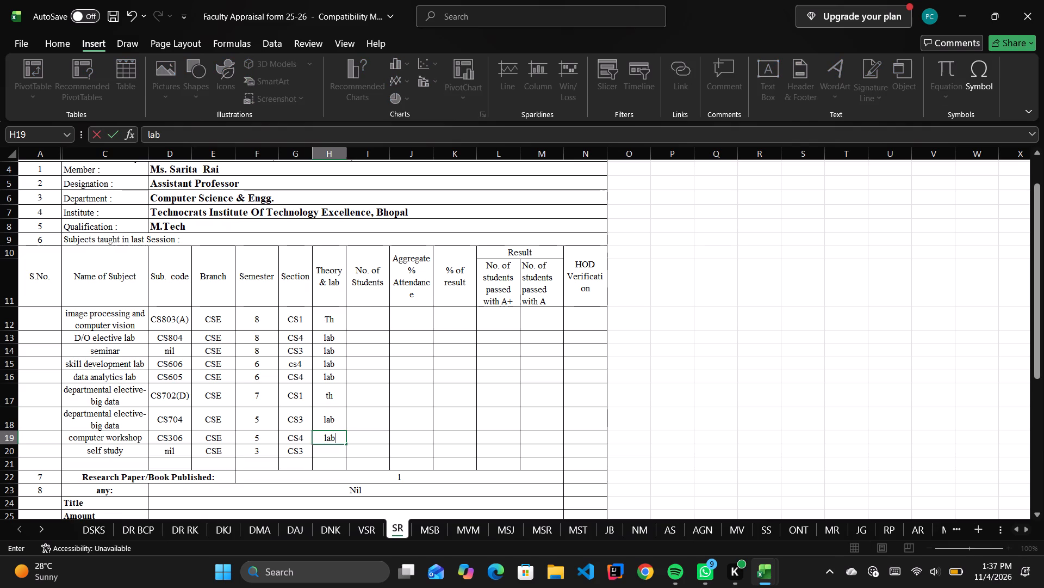
click(332, 449)
text(lab)
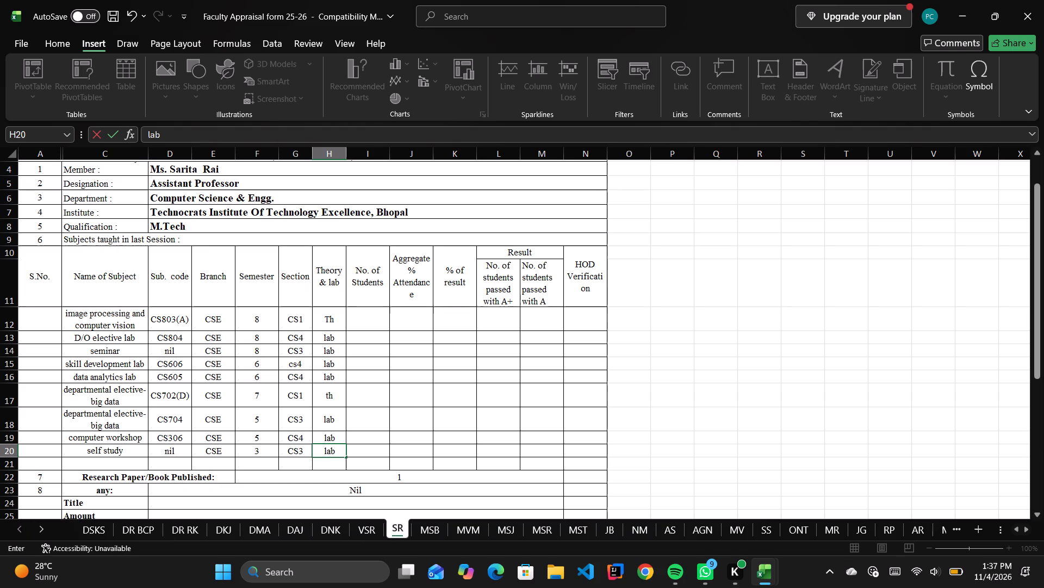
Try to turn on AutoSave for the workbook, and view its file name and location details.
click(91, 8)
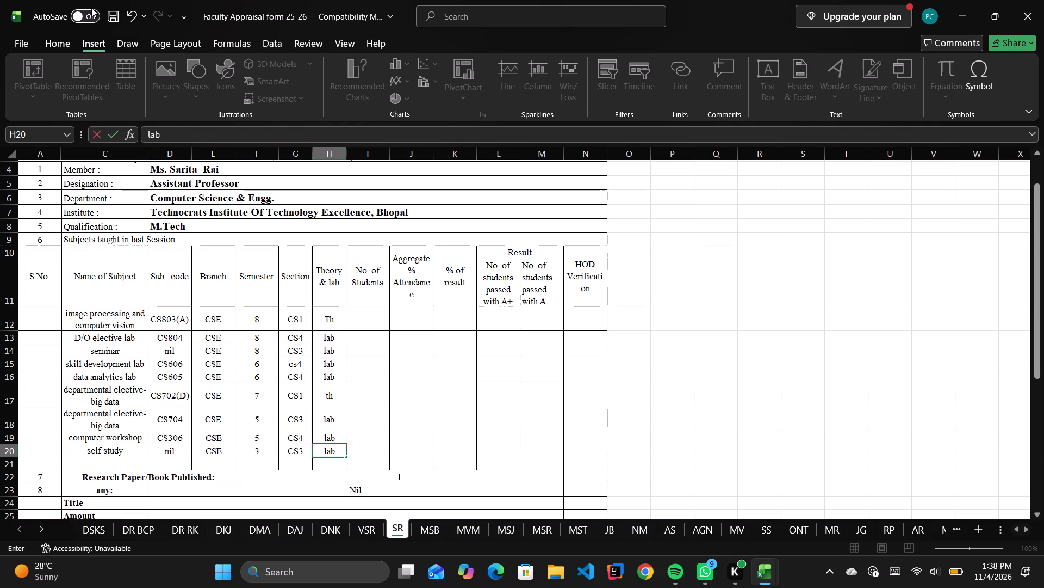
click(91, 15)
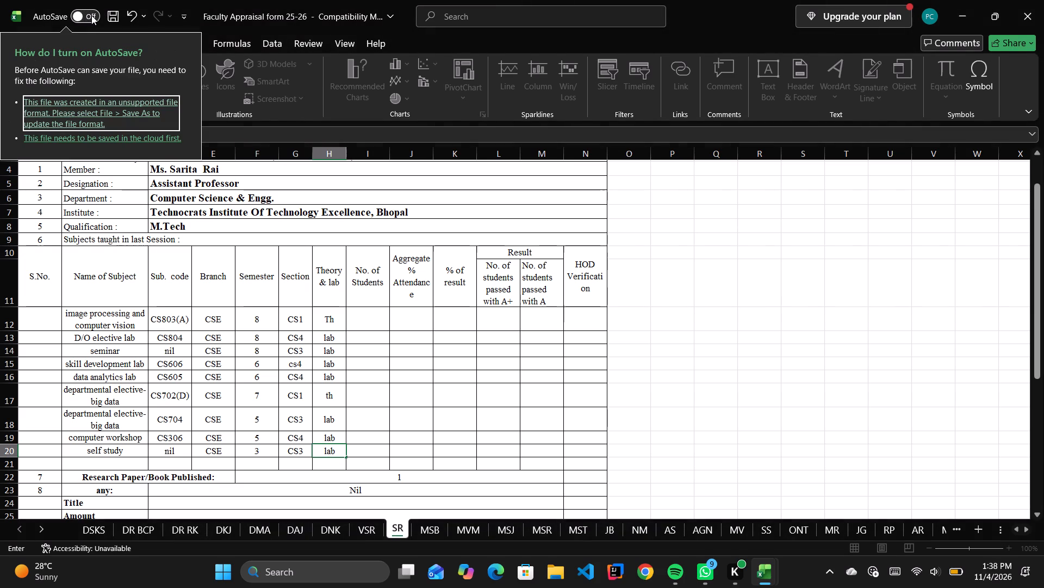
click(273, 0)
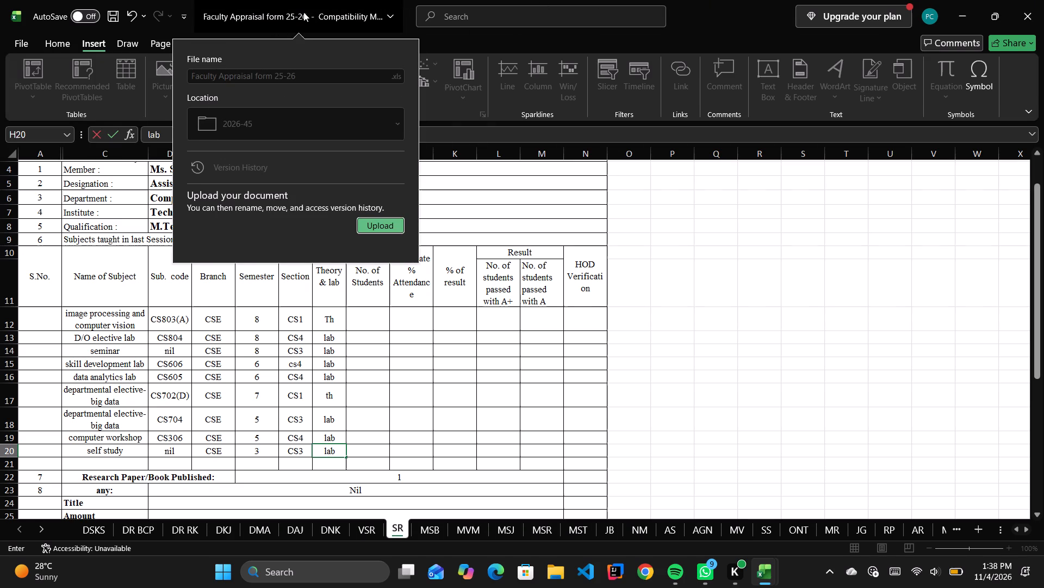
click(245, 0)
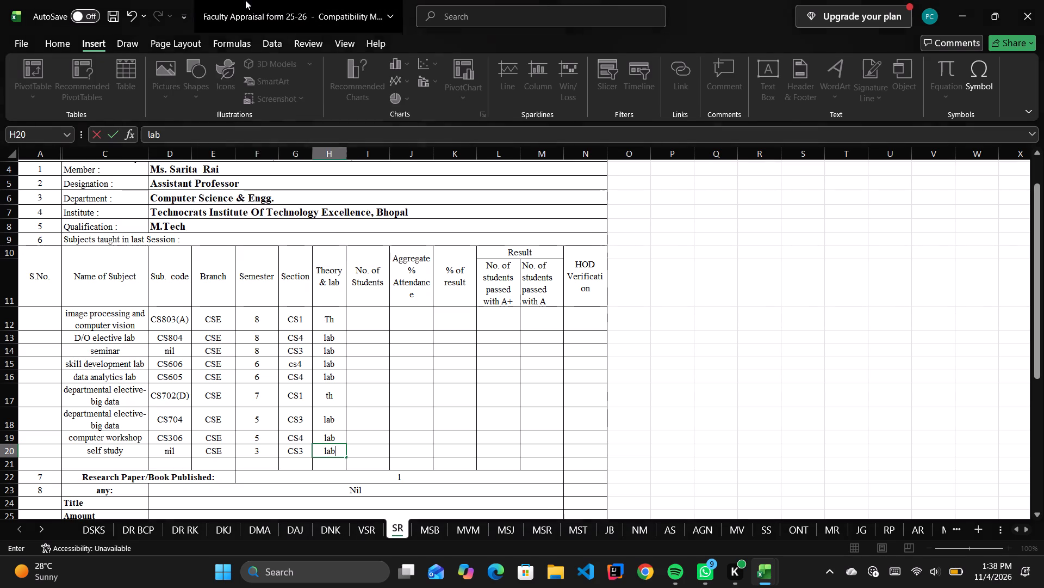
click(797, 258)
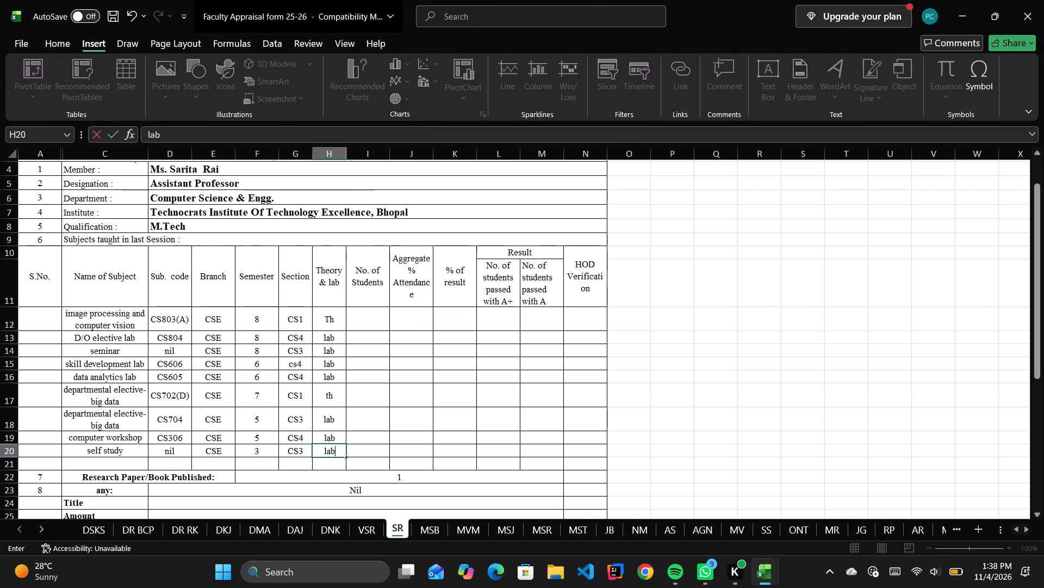
Close the Faculty Appraisal form 25-26 workbook, saving its changes in the 2026-45 folder.
click(1043, 0)
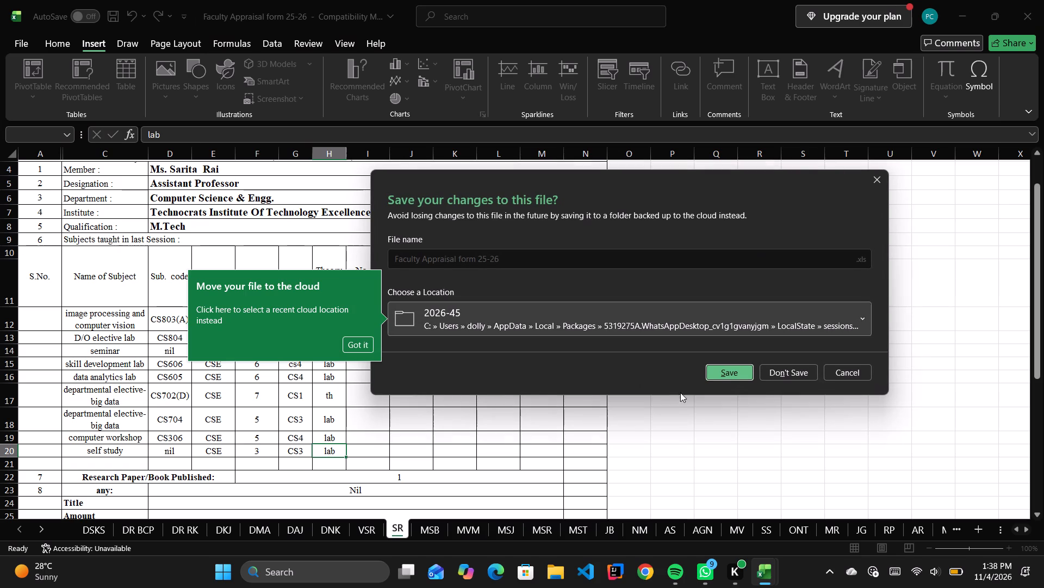
click(731, 373)
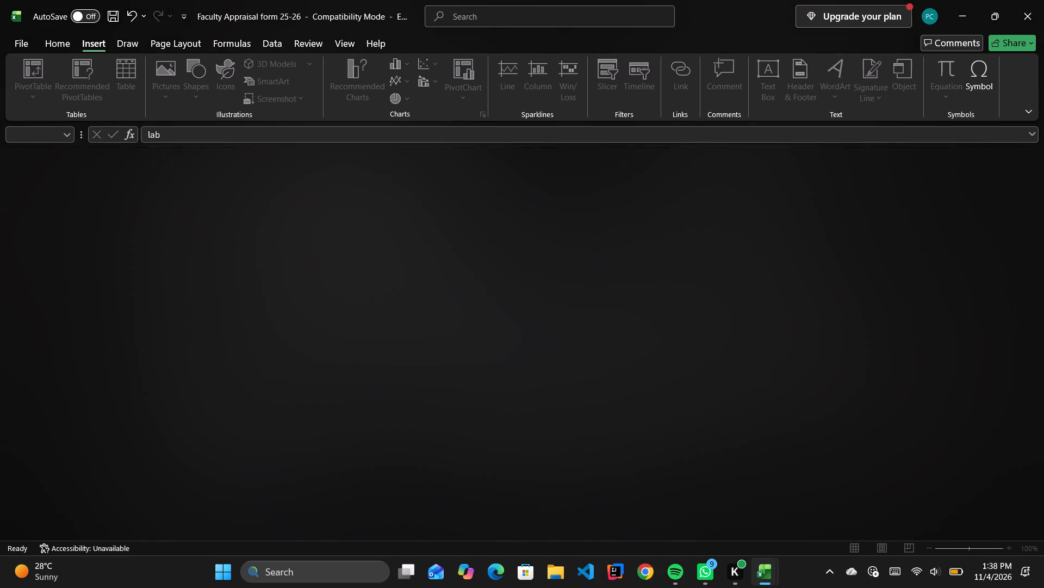
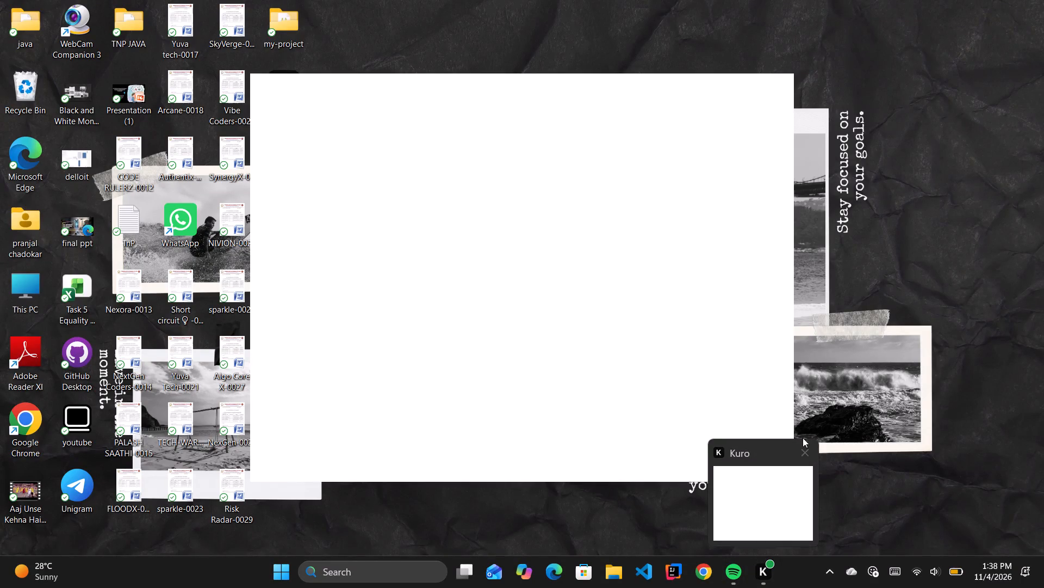
Close the open Kuro window.
click(805, 452)
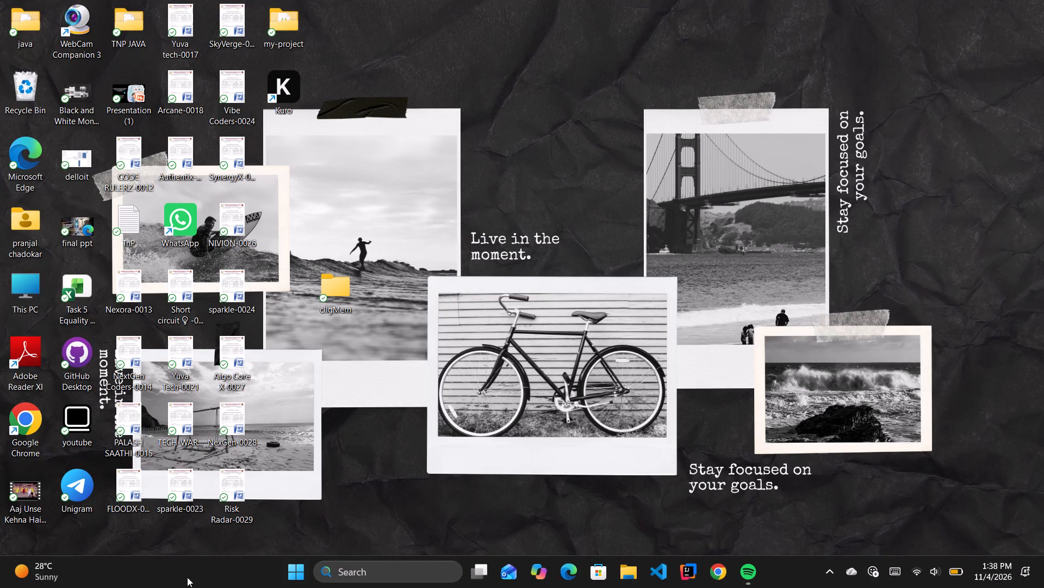
Bring up the Shut Down Windows dialog from the desktop.
click(287, 568)
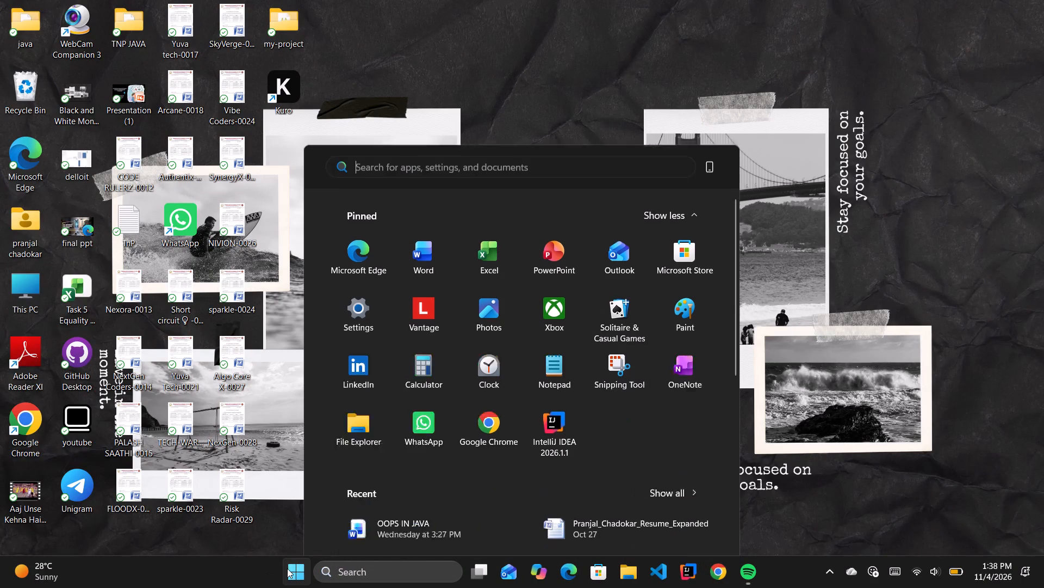
key(alt+F4)
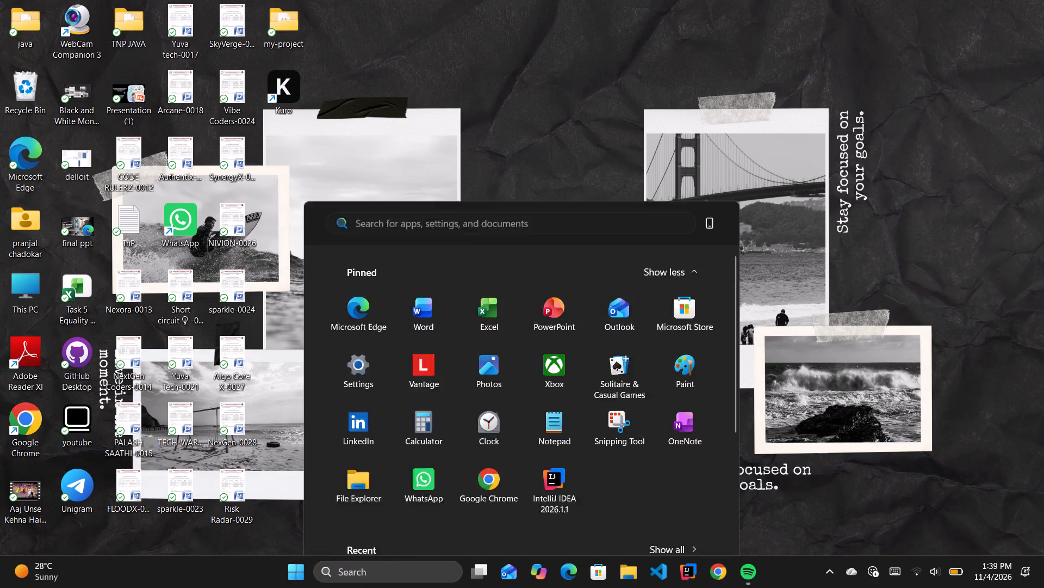
key(alt+F4)
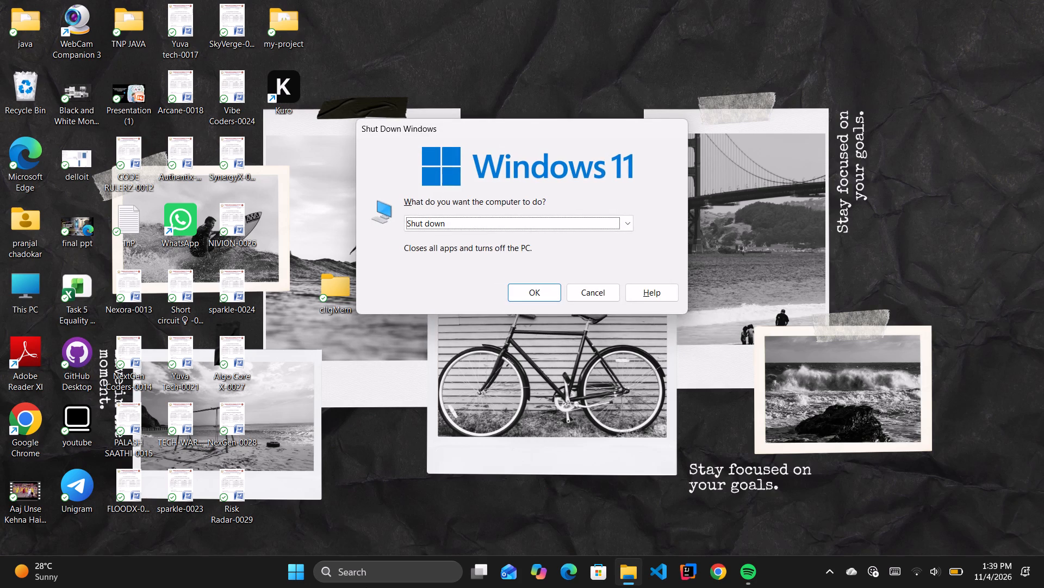